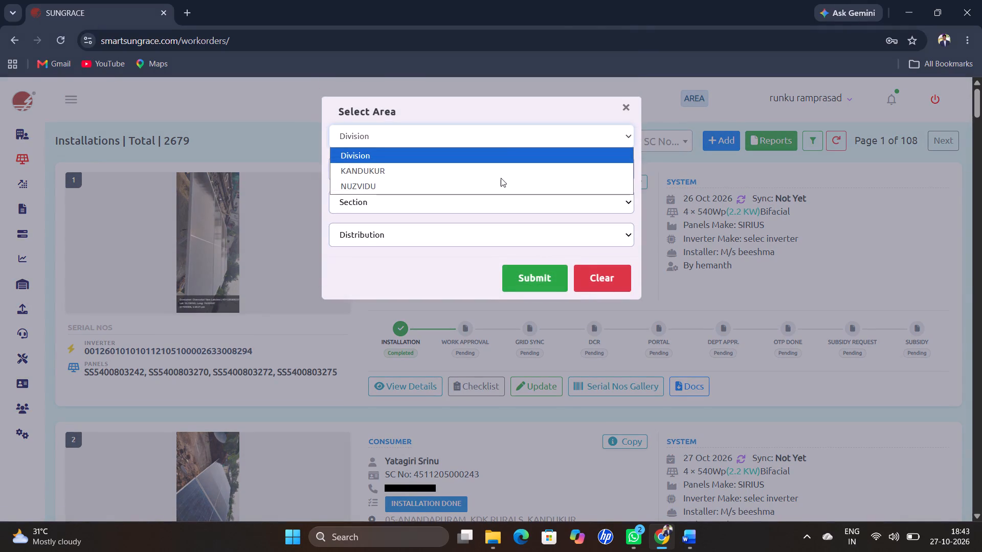
# Filter the installations by division KANDUKUR, sub division KANDUKUR, section PONNALURU and distribution 46-YEDURLAVARIPALEM.
pyautogui.click(501, 178)
pyautogui.click(497, 167)
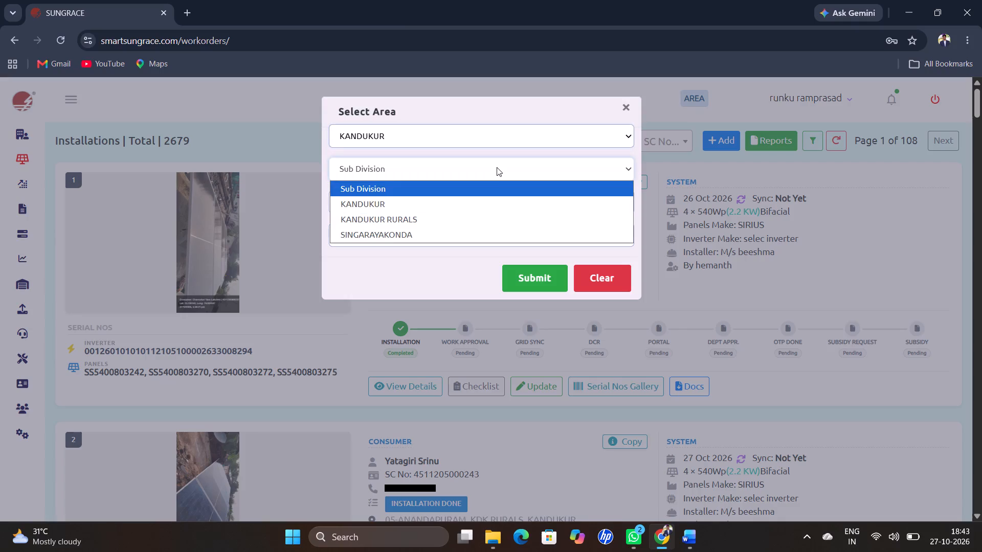
pyautogui.click(495, 199)
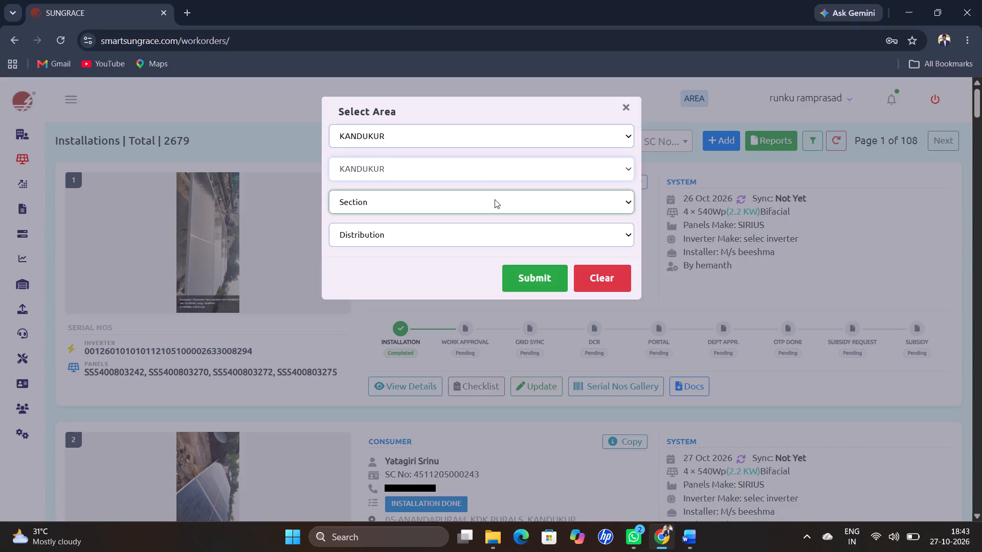
pyautogui.click(495, 199)
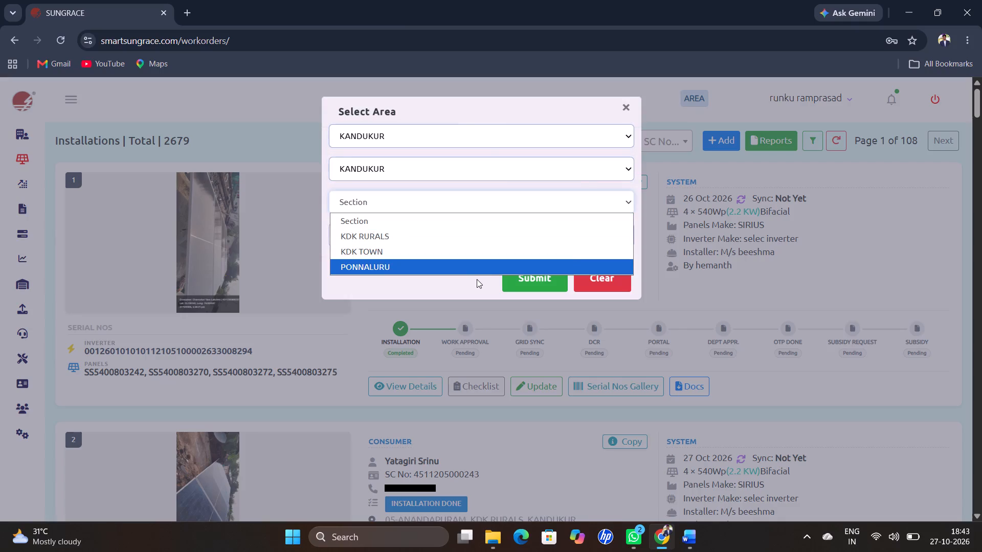
pyautogui.click(477, 279)
pyautogui.click(472, 242)
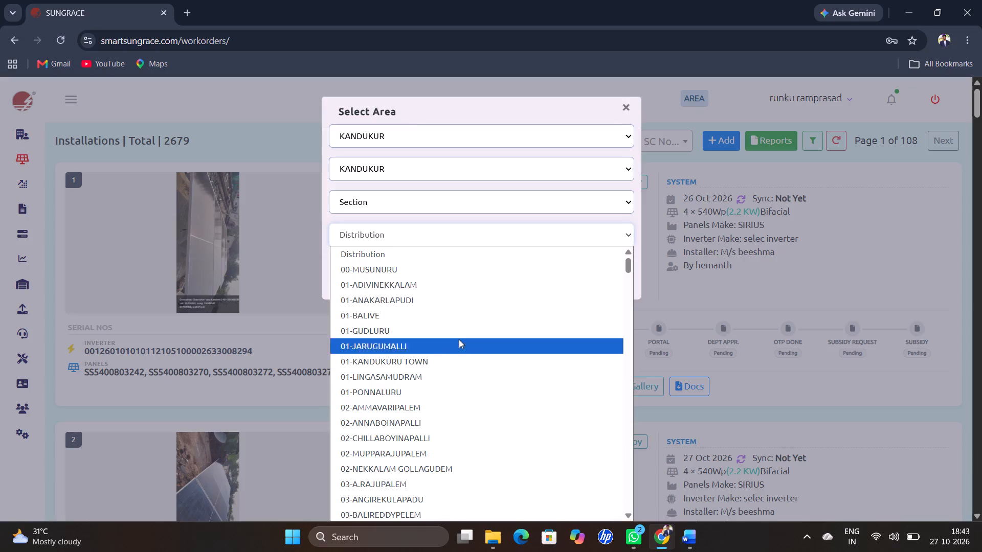
pyautogui.click(473, 206)
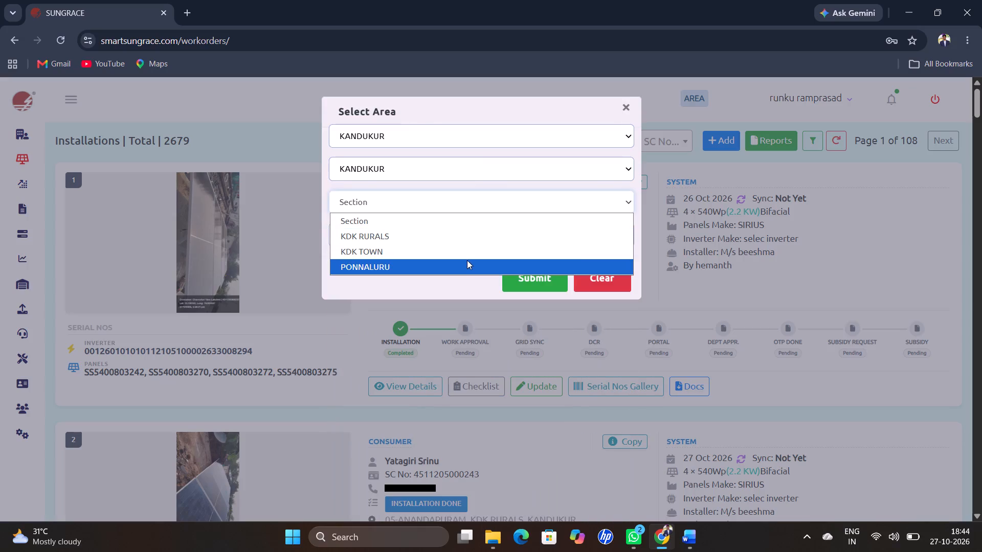
pyautogui.click(467, 261)
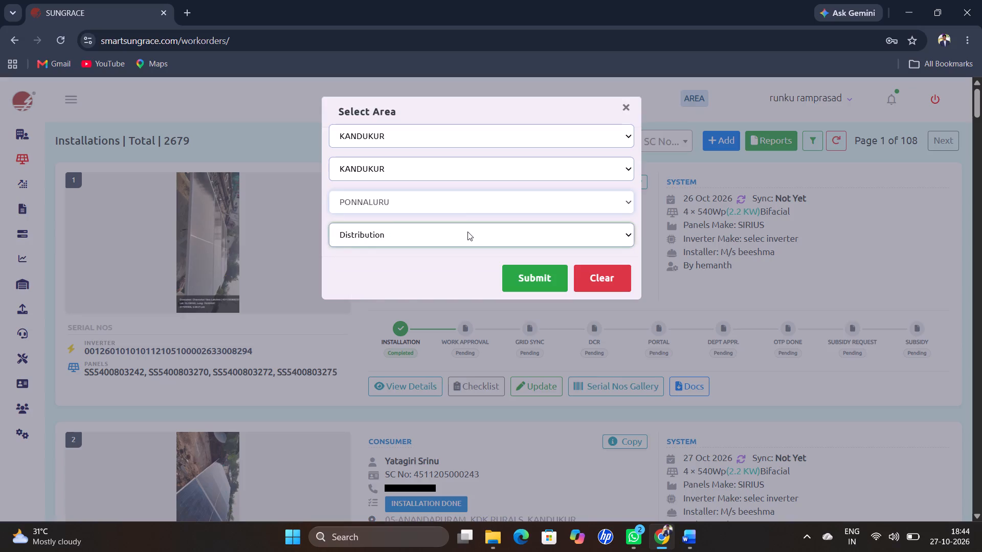
pyautogui.click(467, 232)
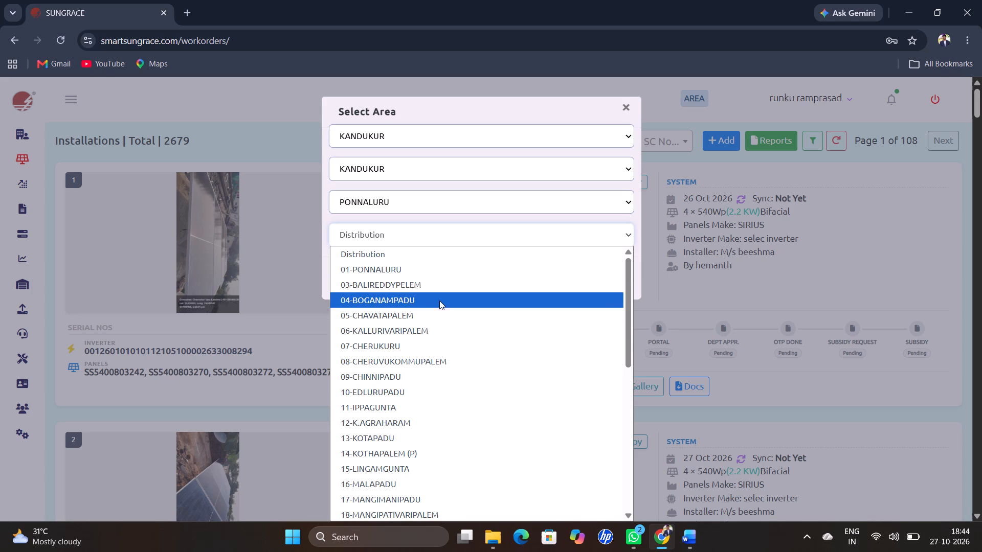
pyautogui.scroll(-4, 421, 411)
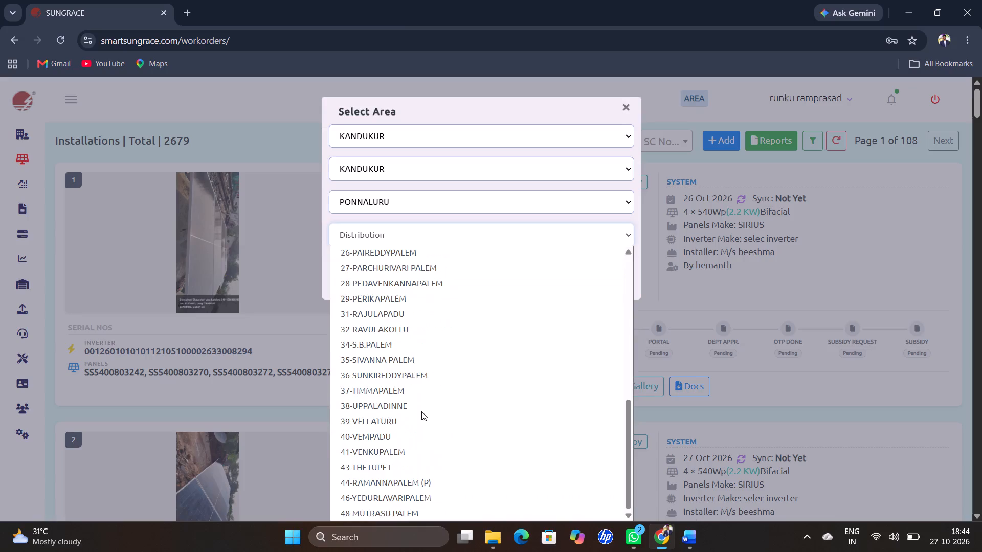
pyautogui.scroll(-1, 421, 411)
pyautogui.click(423, 498)
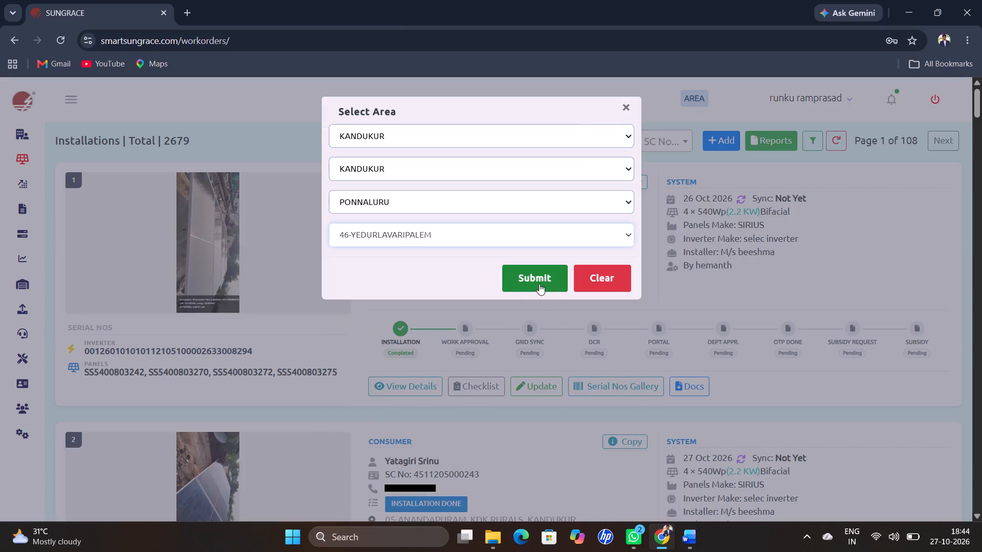
pyautogui.click(539, 284)
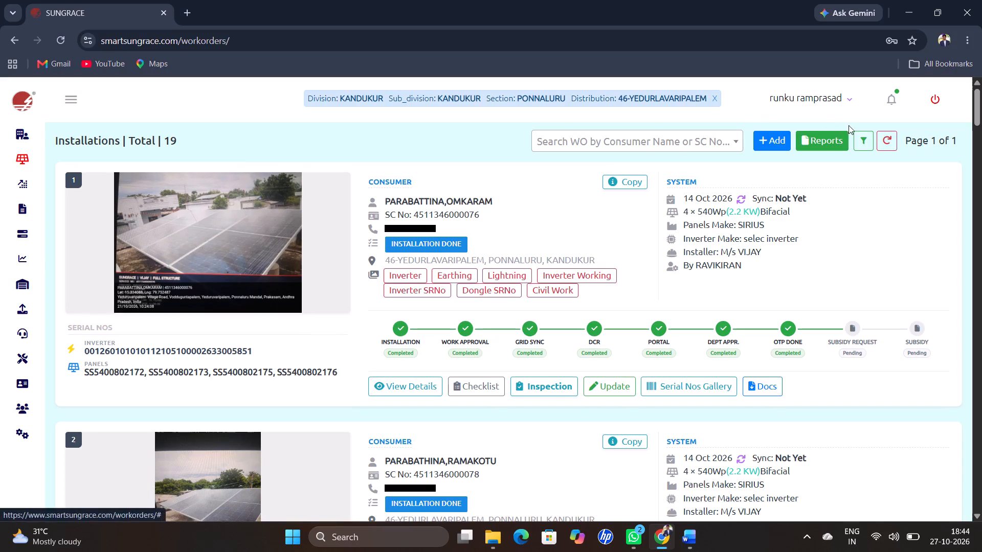
# Look through the filtered installations and their progress stages.
pyautogui.scroll(-1, 585, 248)
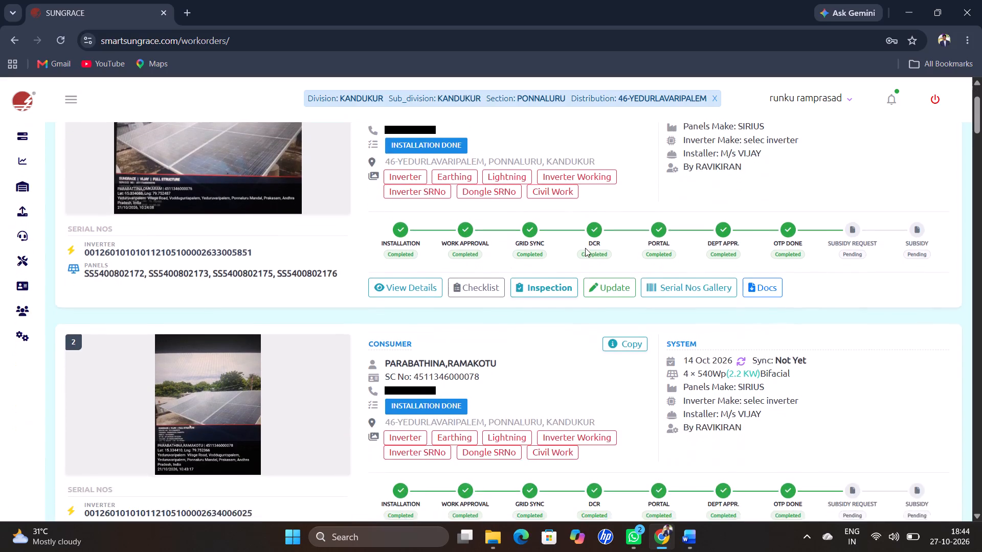
pyautogui.scroll(-9, 585, 248)
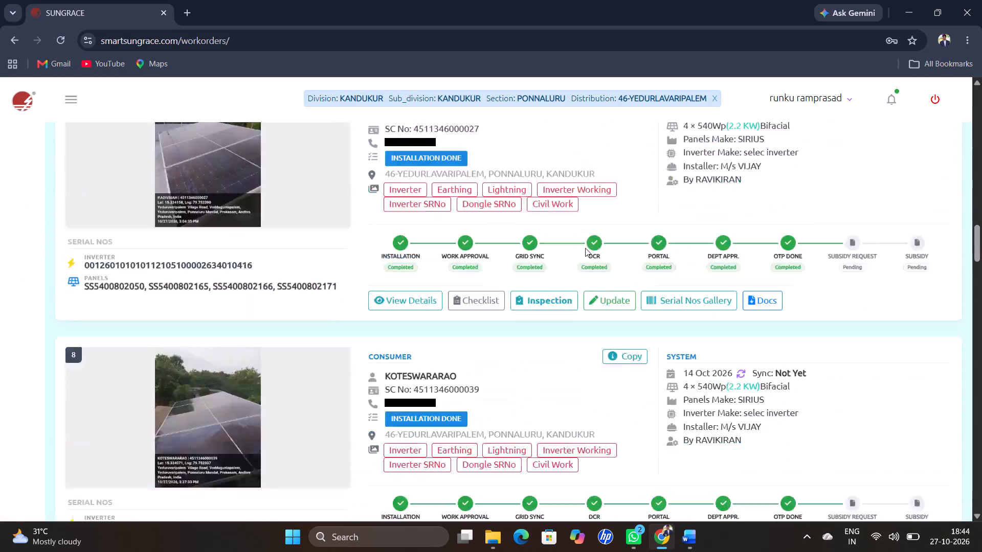
# Review the filtered 46-YEDURLAVARIPALEM installations and their progress stages through the whole list.
pyautogui.scroll(-6, 585, 248)
pyautogui.scroll(7, 585, 248)
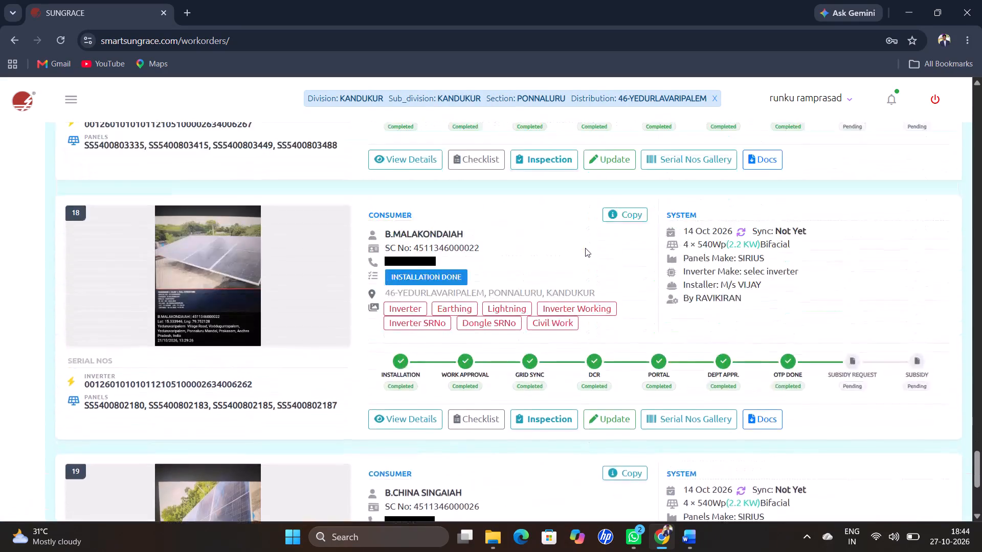
pyautogui.scroll(13, 585, 248)
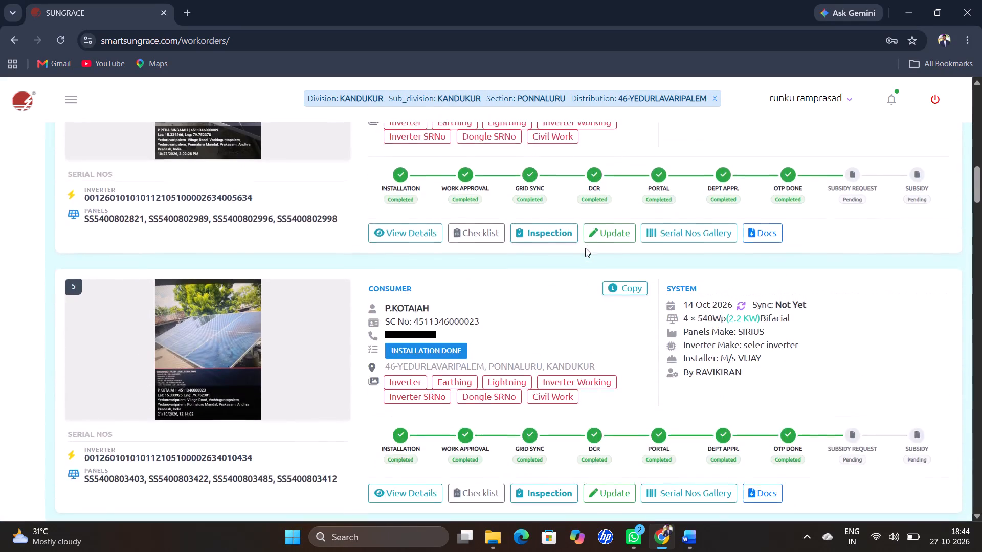
pyautogui.scroll(12, 585, 248)
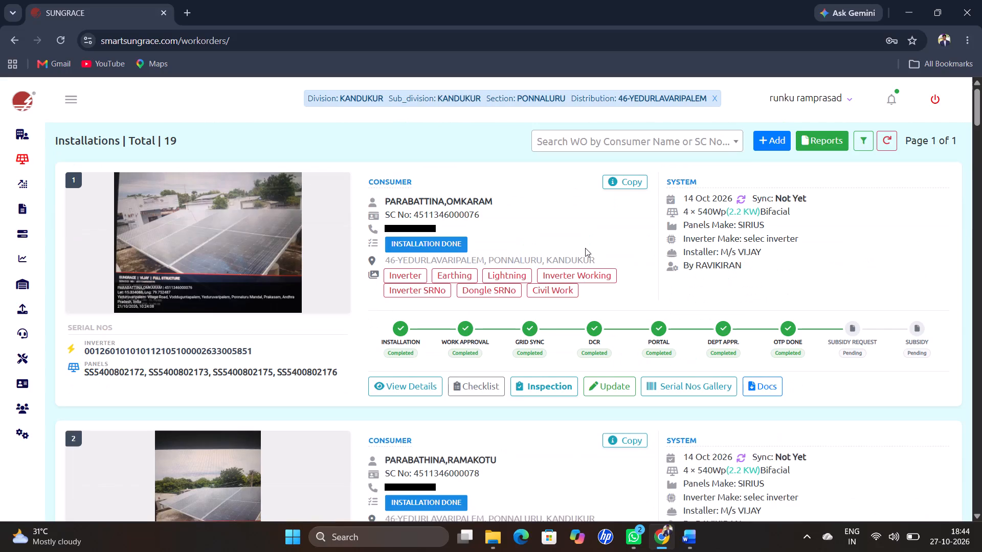
pyautogui.scroll(2, 585, 248)
pyautogui.scroll(-8, 585, 248)
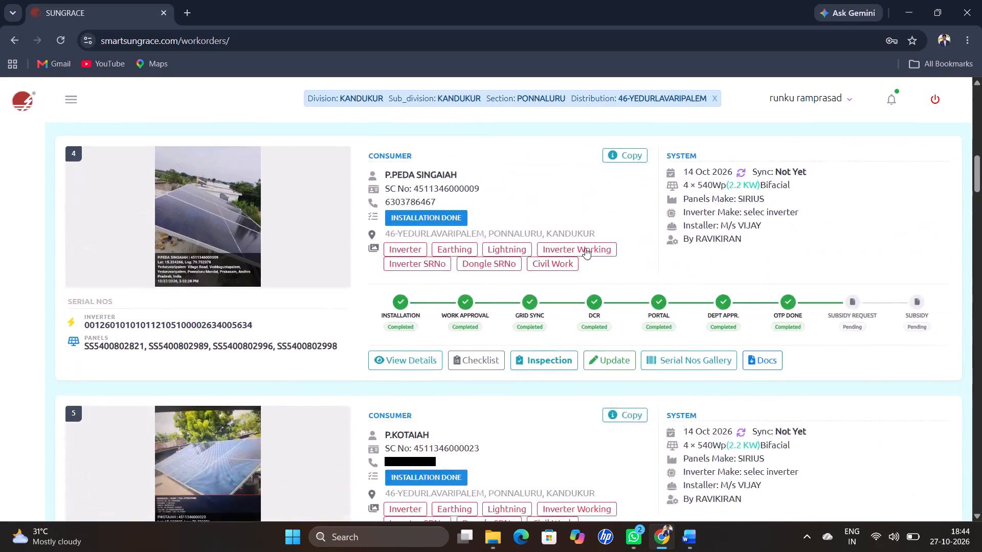
pyautogui.scroll(-1, 585, 248)
# Download the Check List Report for the filtered installations.
pyautogui.scroll(15, 664, 197)
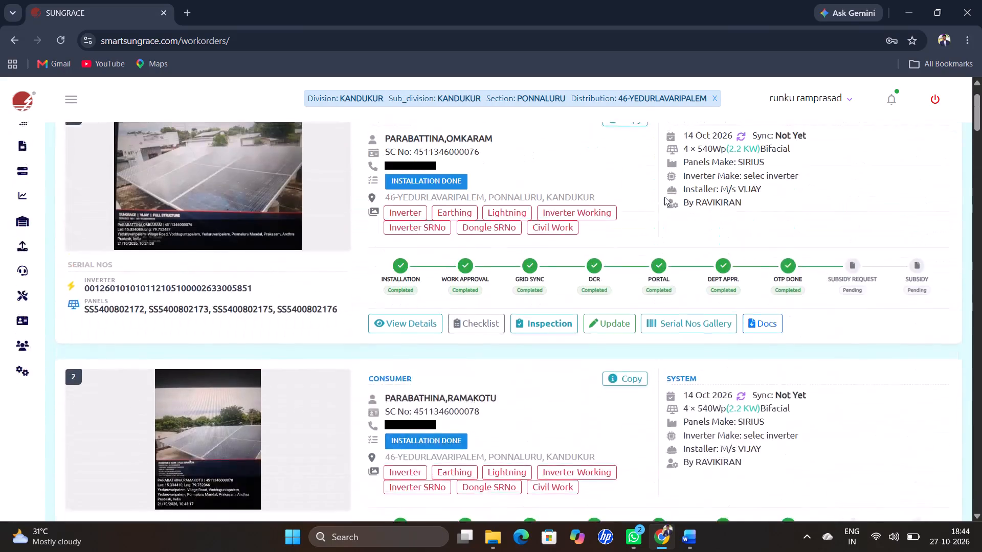
pyautogui.scroll(9, 664, 197)
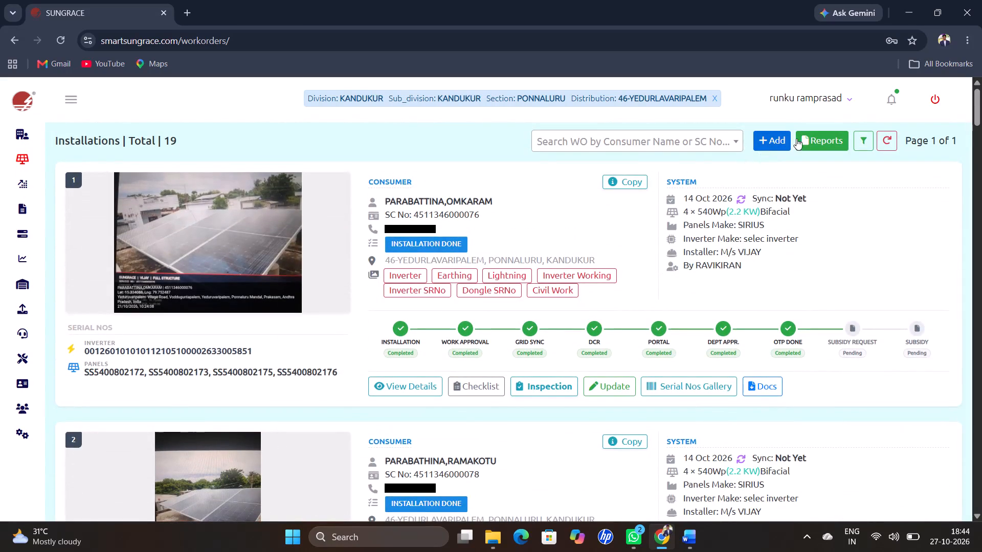
pyautogui.click(819, 135)
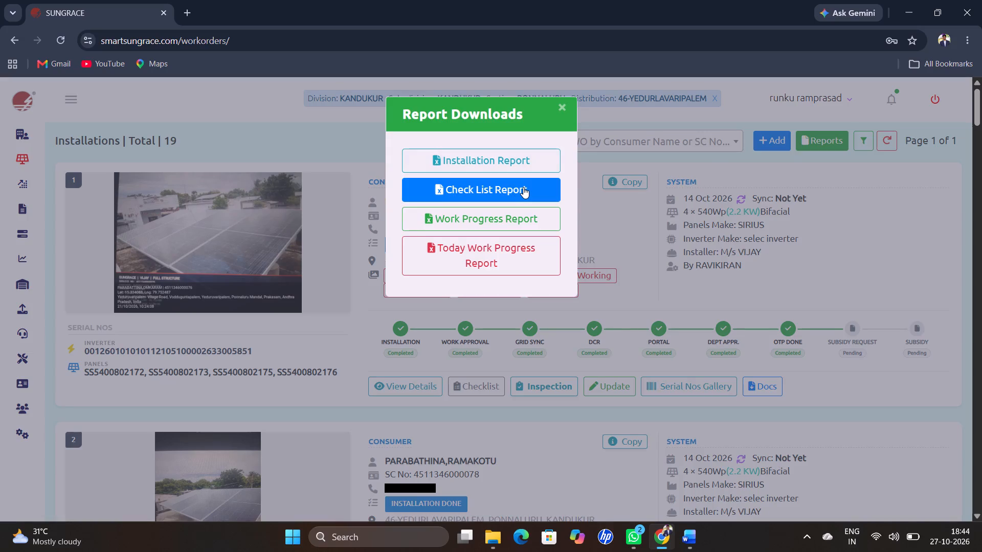
pyautogui.click(523, 187)
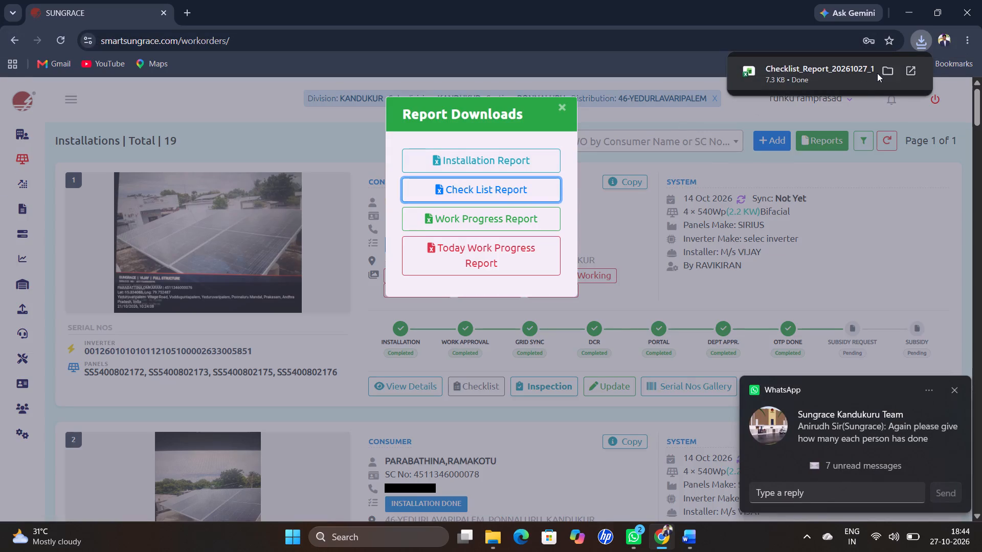
# Show the downloaded checklist report in the Downloads folder and open it in Excel.
pyautogui.click(887, 68)
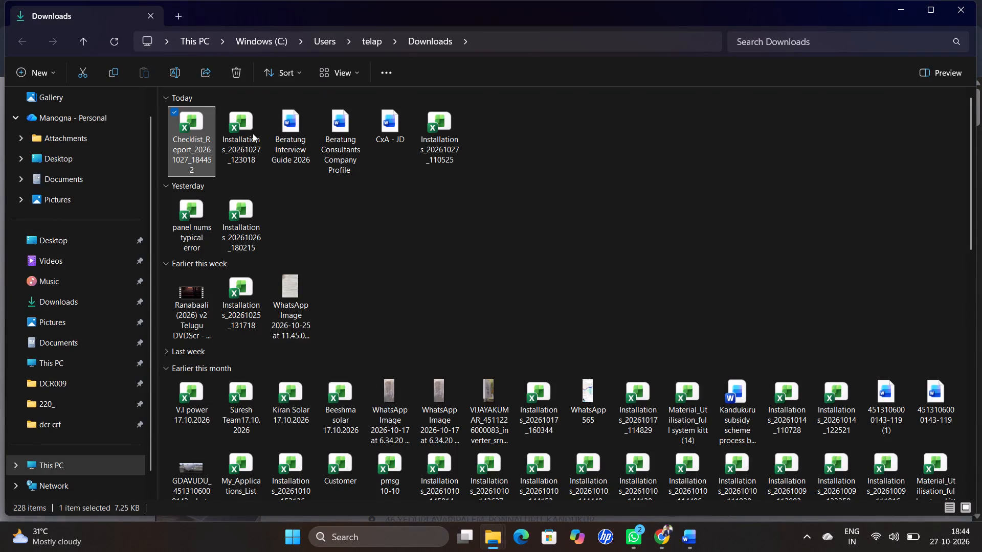
pyautogui.doubleClick(178, 135)
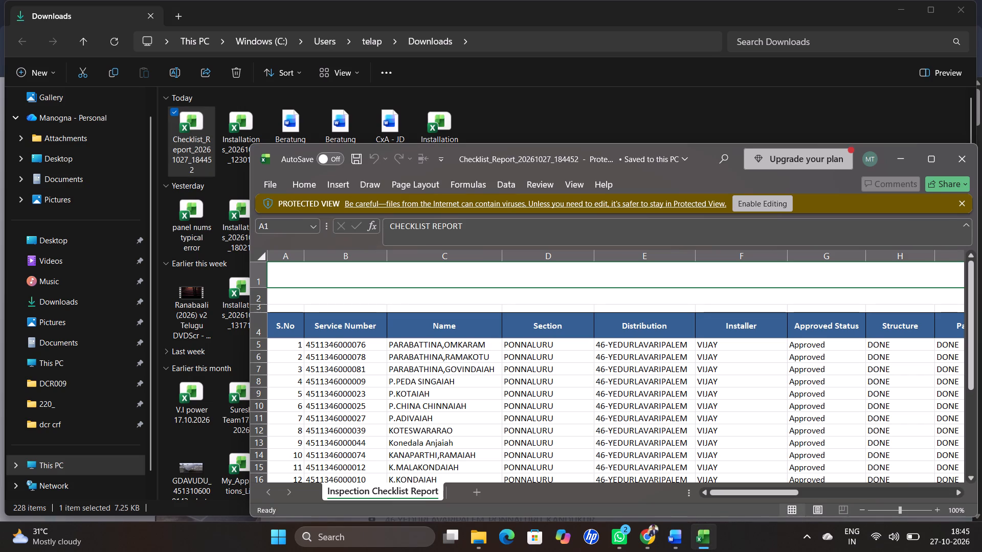
# Switch to the downloaded checklist report in Excel and review its service numbers, names, installer and approval rows.
pyautogui.scroll(-3, 480, 349)
pyautogui.scroll(1, 480, 349)
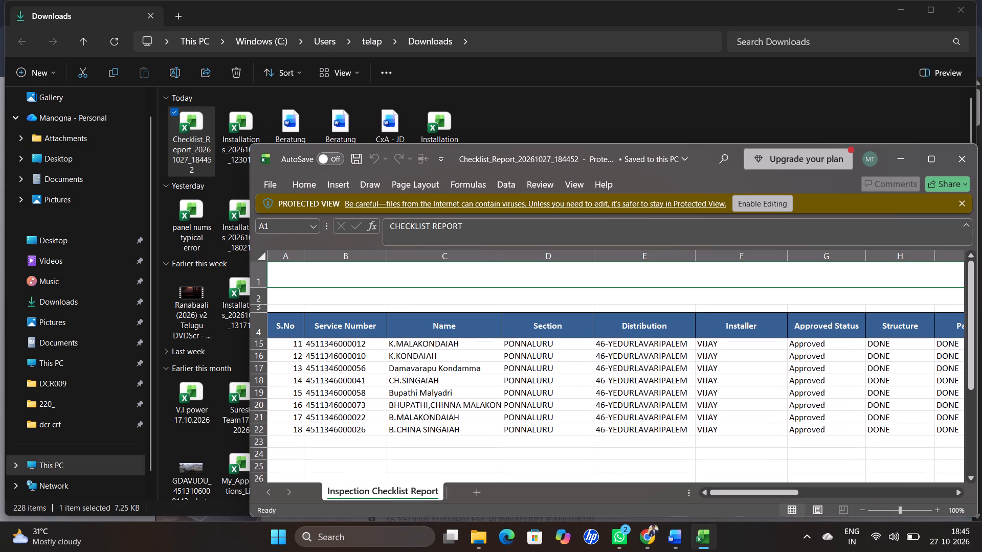
pyautogui.scroll(2, 480, 349)
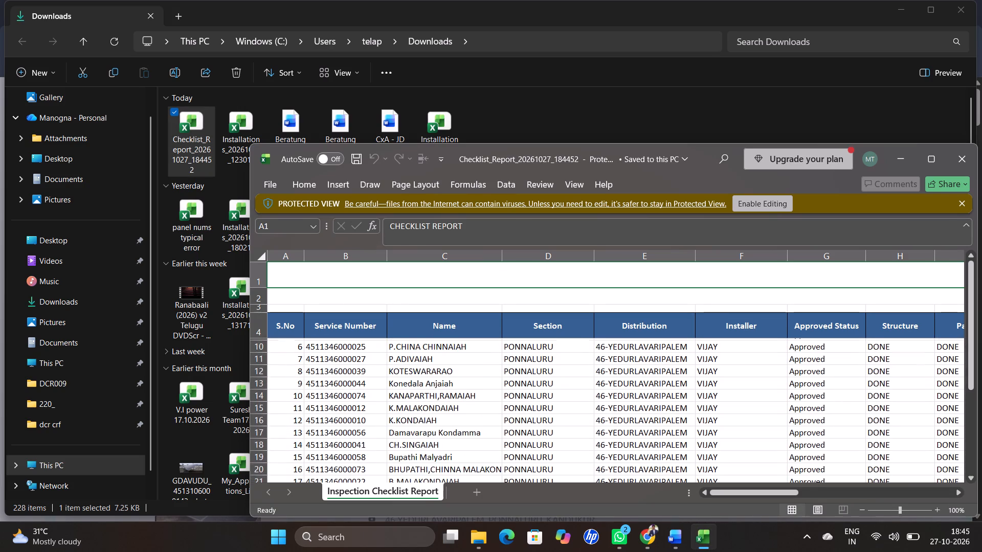
pyautogui.scroll(1, 480, 349)
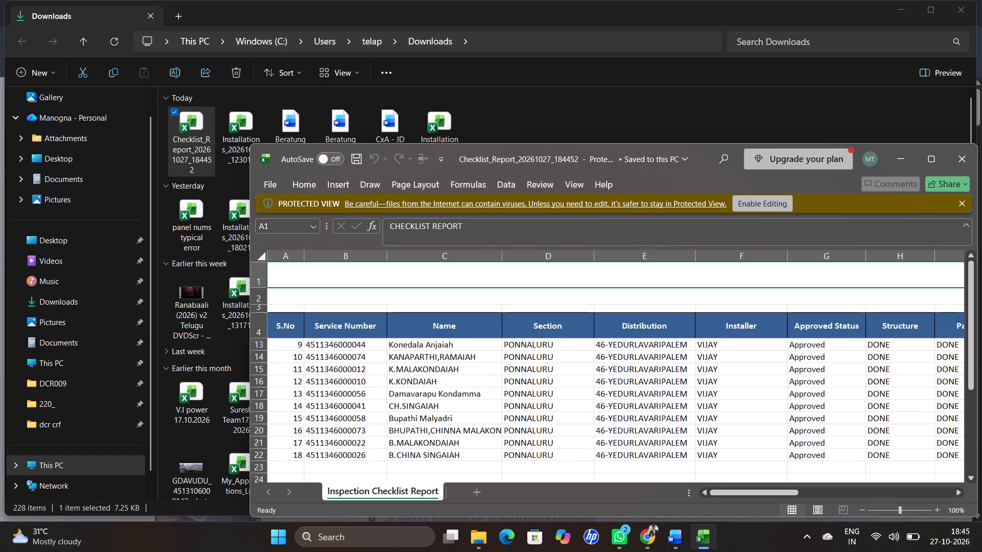
pyautogui.scroll(1, 633, 422)
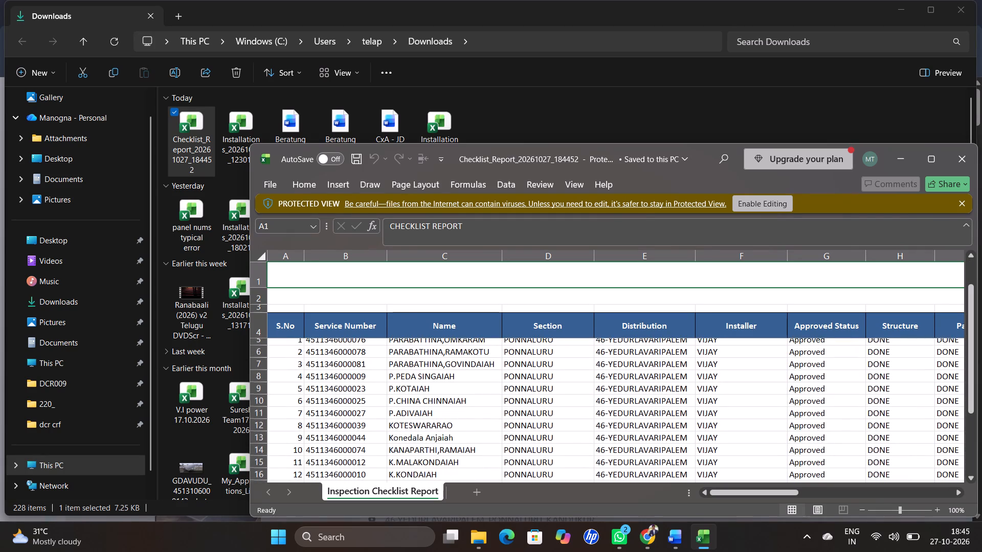
pyautogui.scroll(1, 633, 422)
# Review the report's checklist item columns from Structure through Grid Sync, plus the updated-by and approved-by columns.
pyautogui.hscroll(-3, 715, 422)
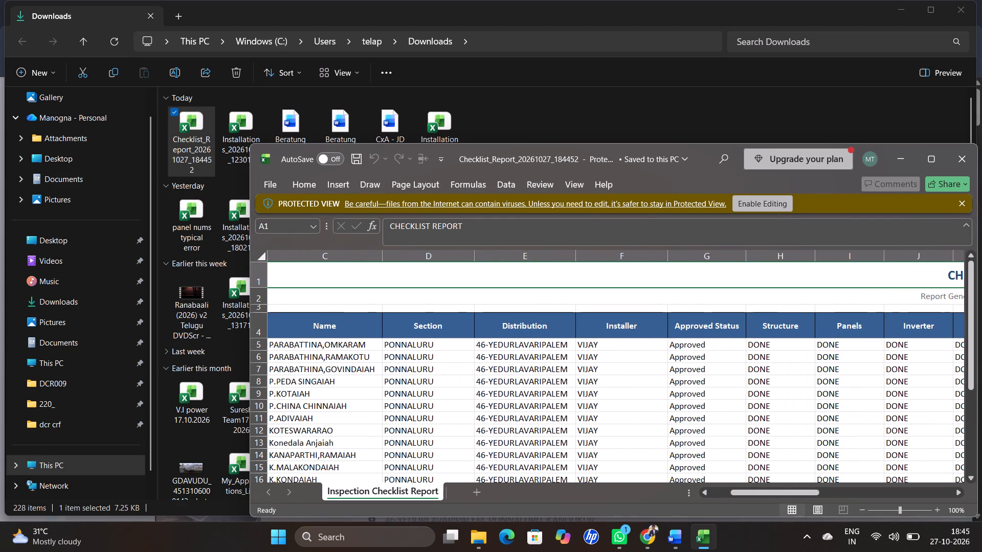
pyautogui.hscroll(-4, 715, 422)
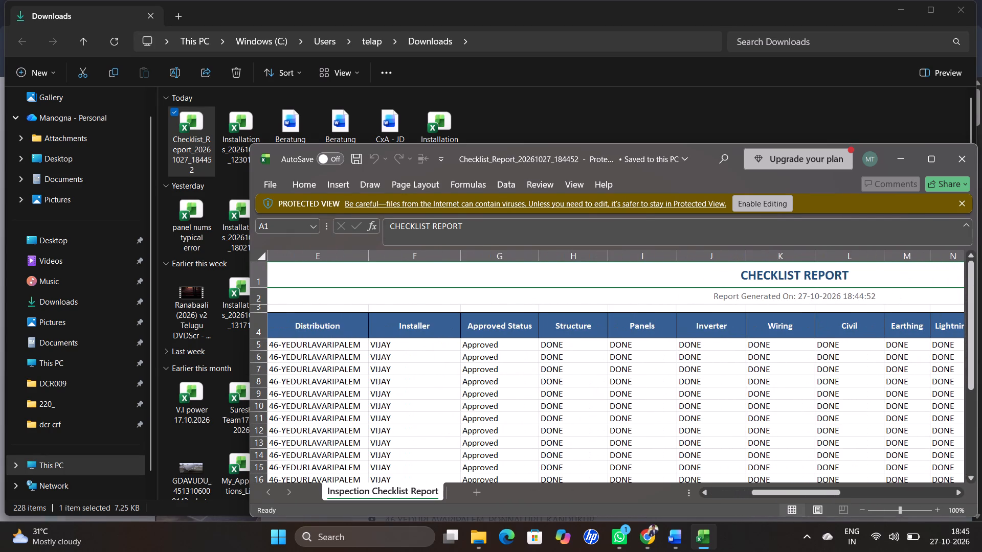
pyautogui.hscroll(-2, 715, 422)
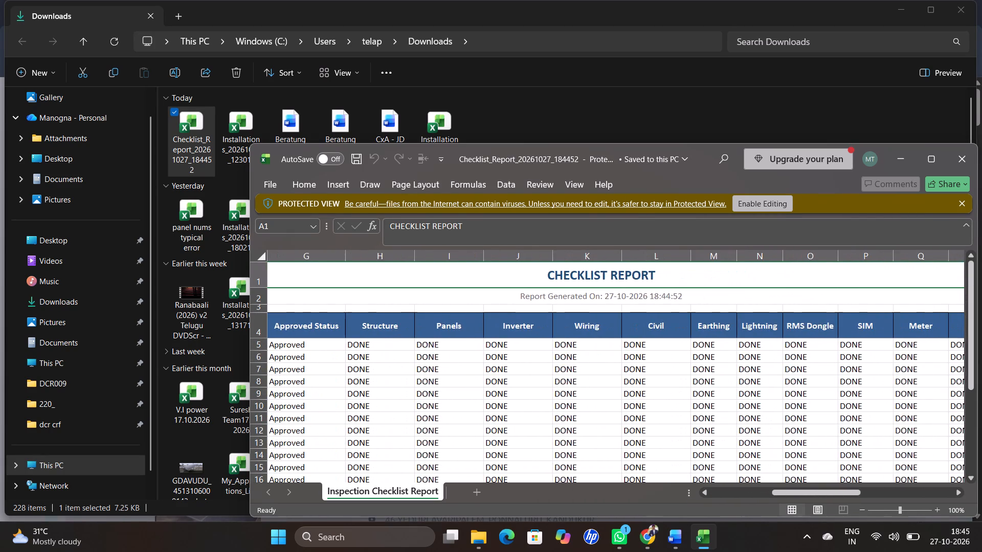
pyautogui.hscroll(-5, 715, 422)
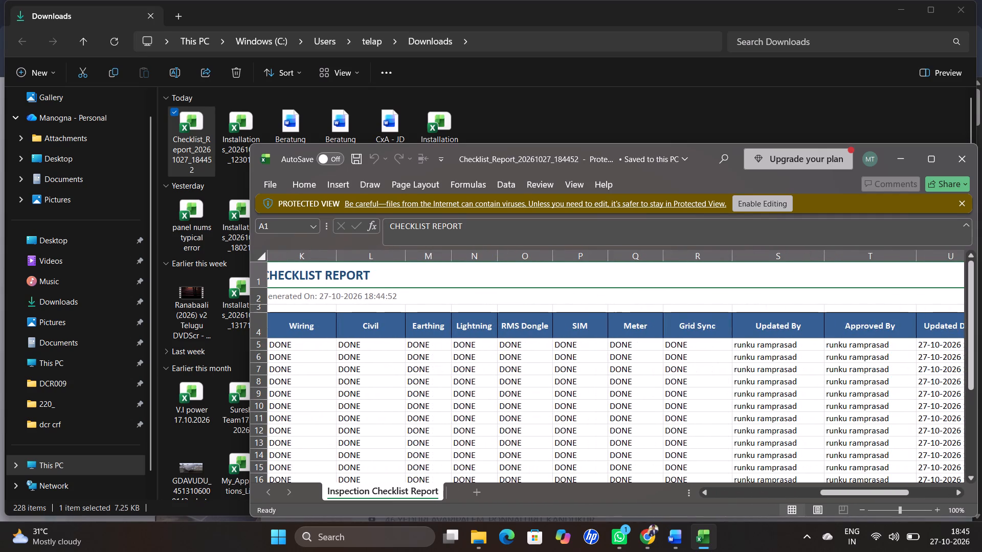
pyautogui.hscroll(-2, 715, 422)
# Examine the updated dates and remarks for the remaining rows of the checklist report.
pyautogui.scroll(-1, 715, 422)
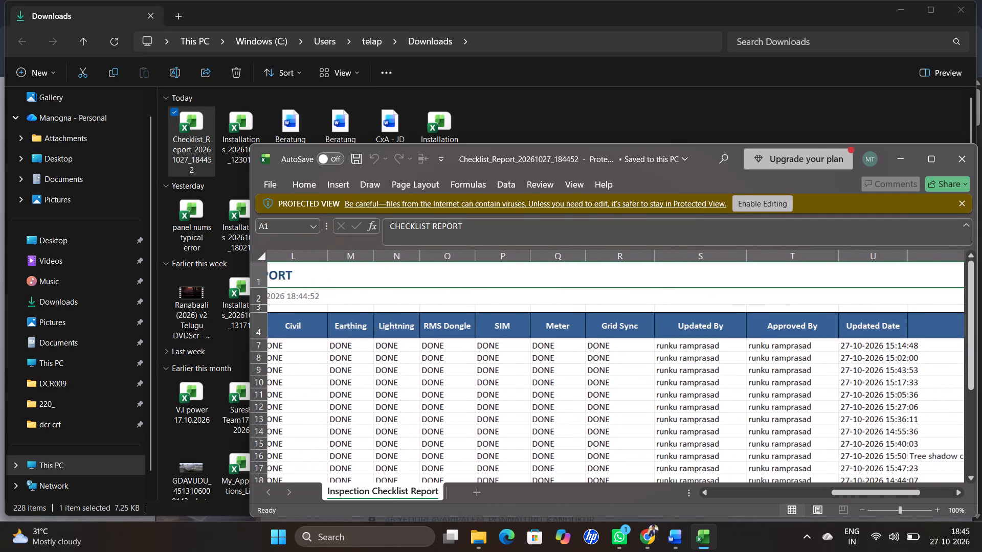
pyautogui.scroll(-2, 715, 422)
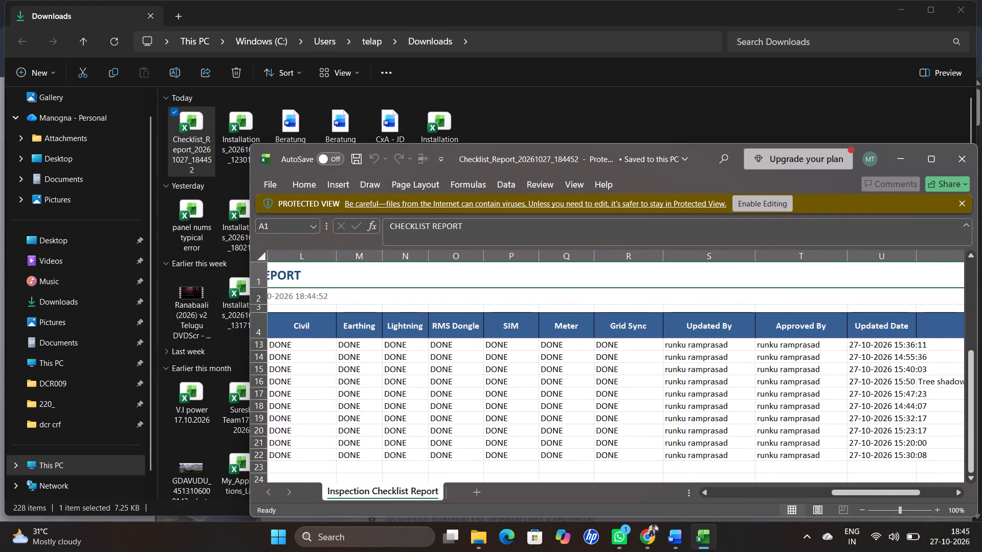
pyautogui.scroll(-1, 715, 422)
pyautogui.hscroll(-1, 715, 422)
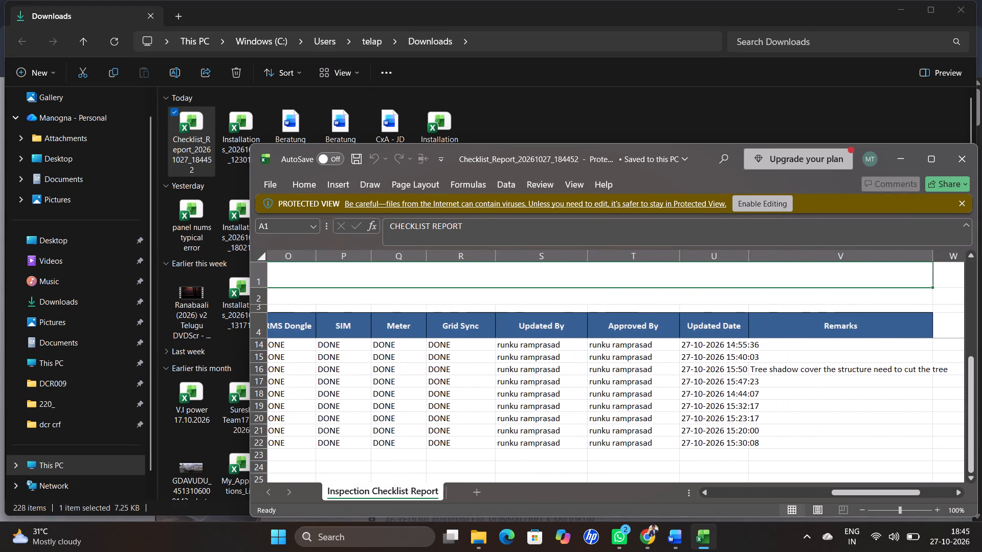
pyautogui.hscroll(-2, 715, 422)
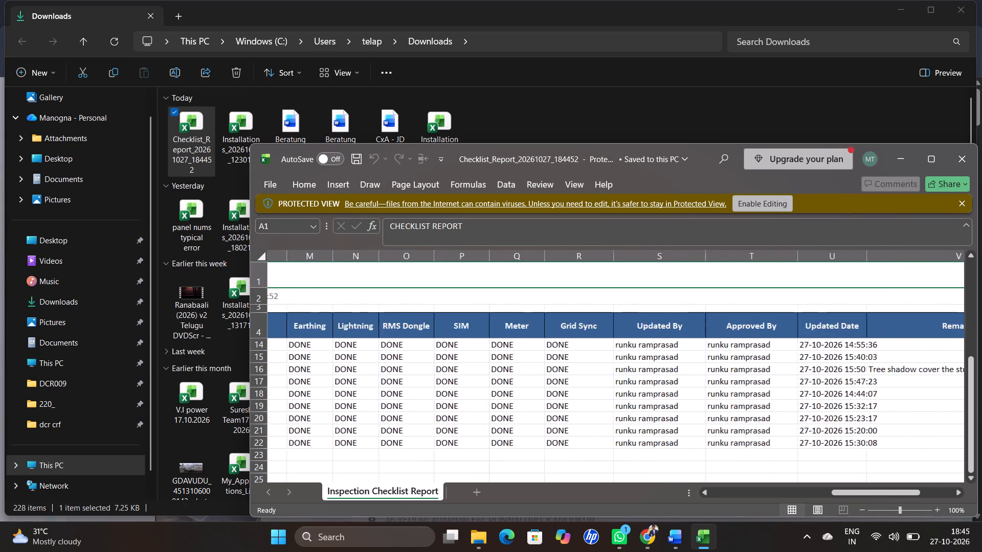
pyautogui.hscroll(-2, 715, 422)
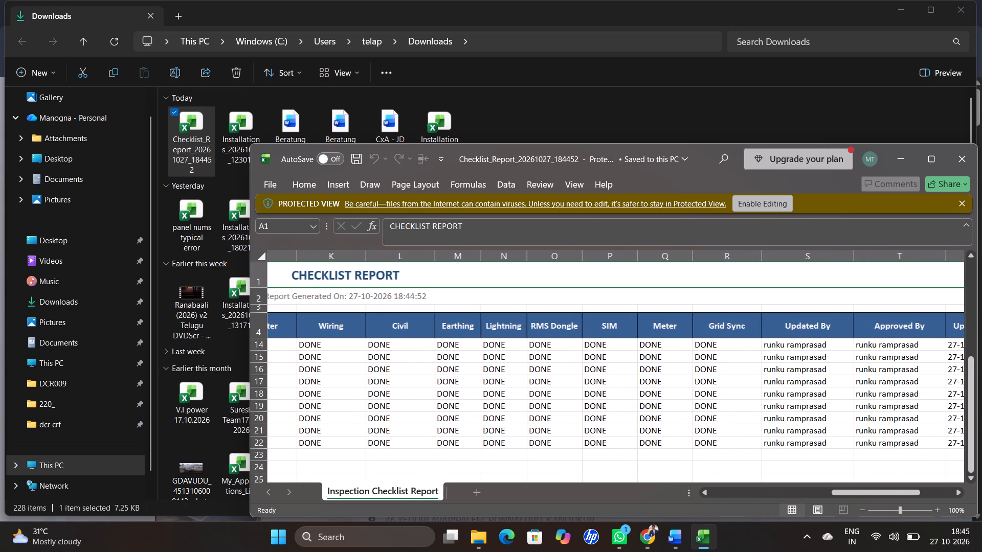
pyautogui.hscroll(-2, 715, 422)
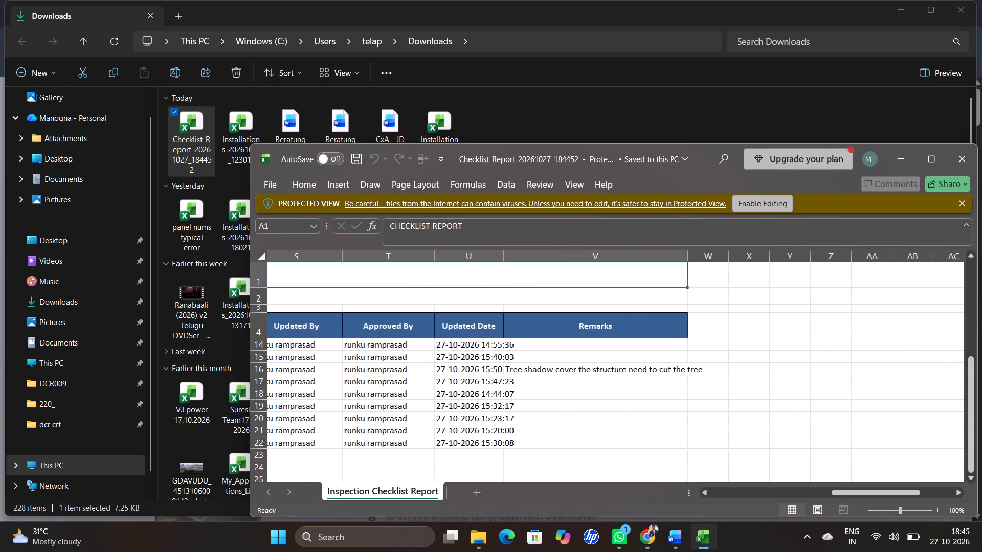
pyautogui.hscroll(-1, 715, 422)
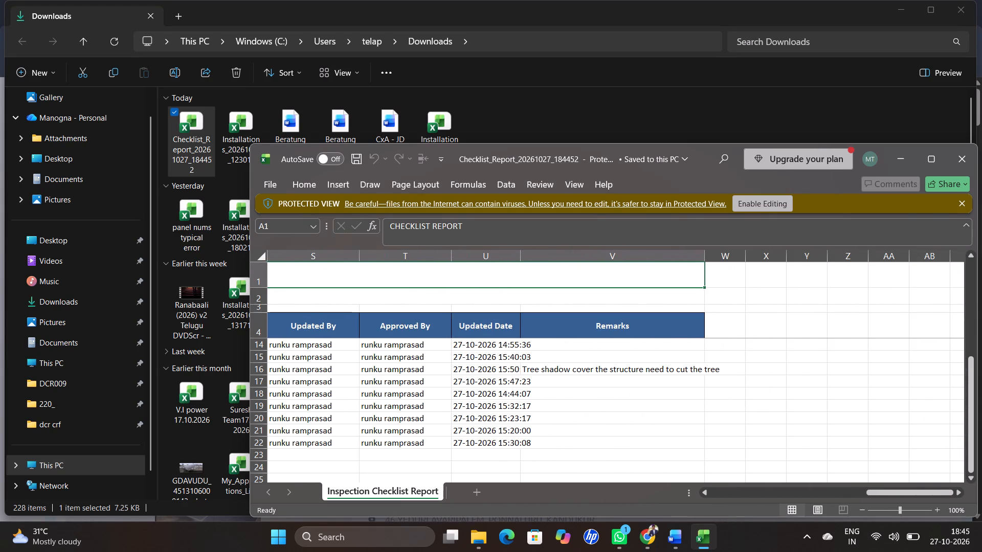
# Enable editing of the downloaded checklist report and maximize its window.
pyautogui.click(723, 327)
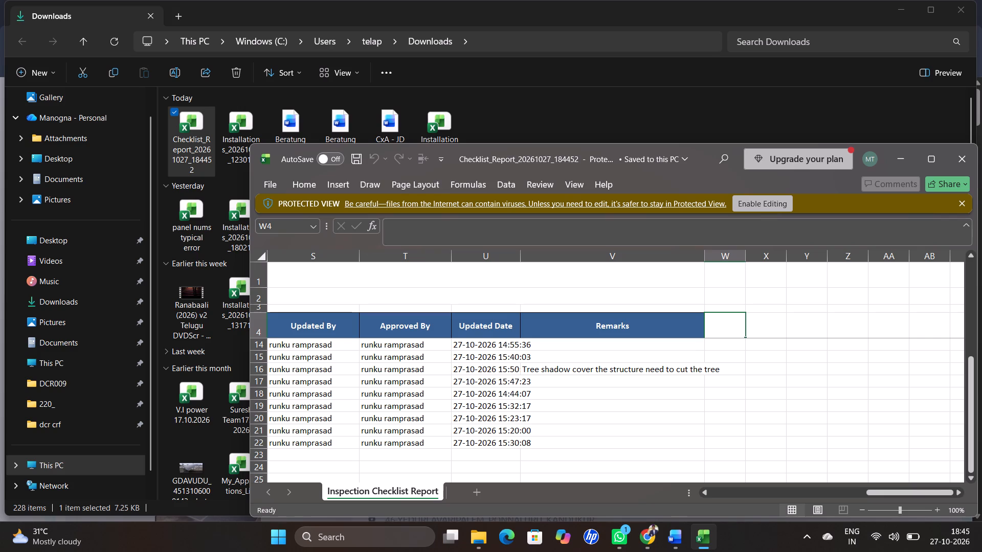
pyautogui.doubleClick(723, 327)
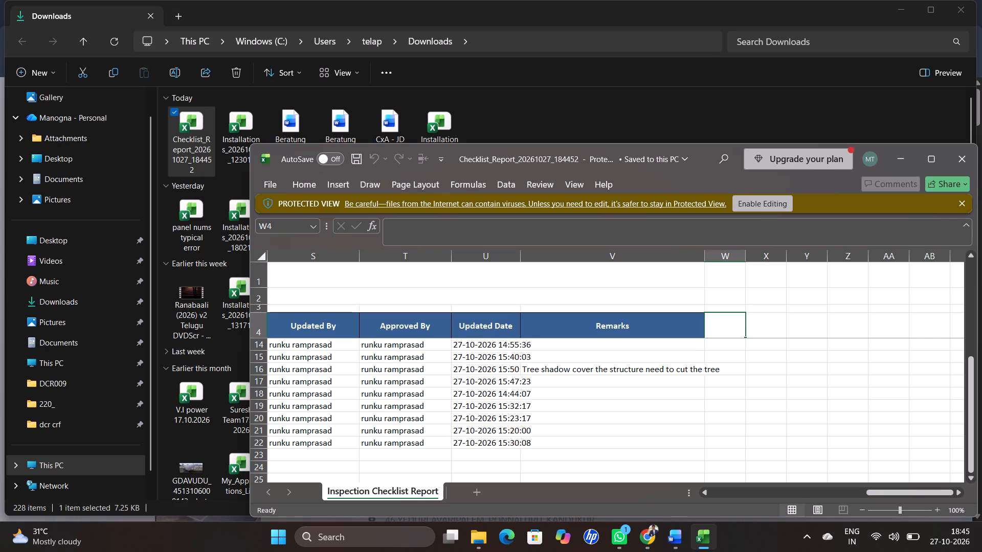
pyautogui.doubleClick(724, 327)
pyautogui.click(756, 196)
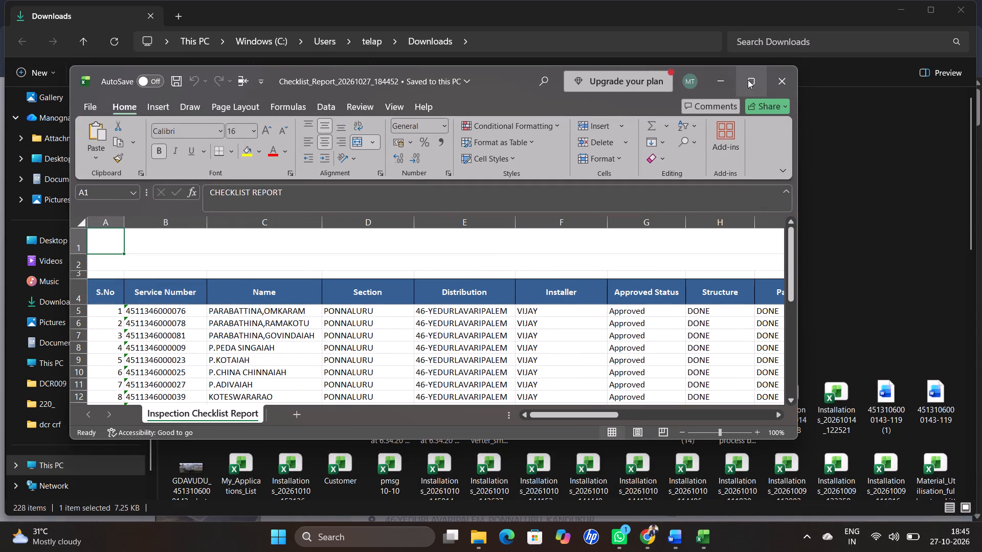
pyautogui.click(748, 79)
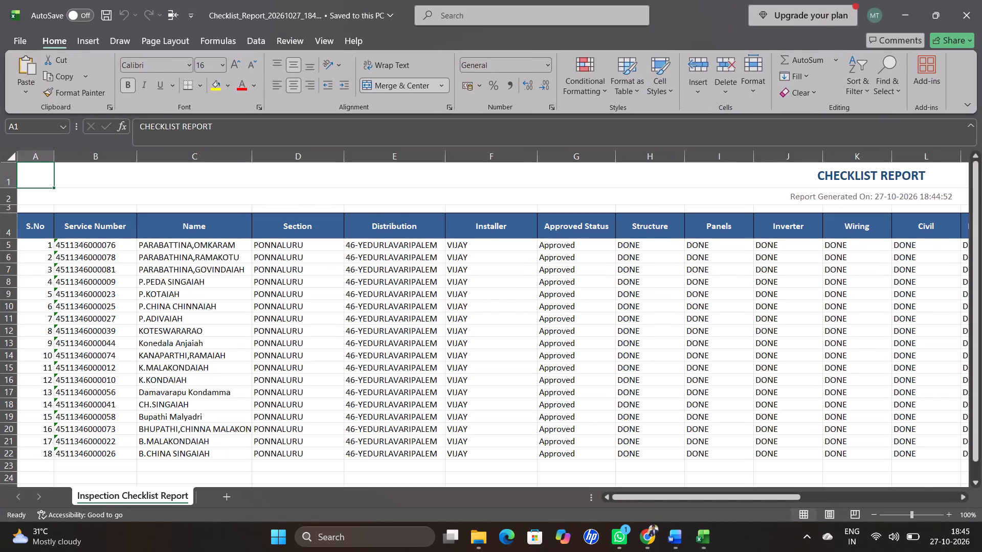
# Select the Remarks column of the checklist report and try to auto-fit its width to the text.
pyautogui.hscroll(-8, 875, 297)
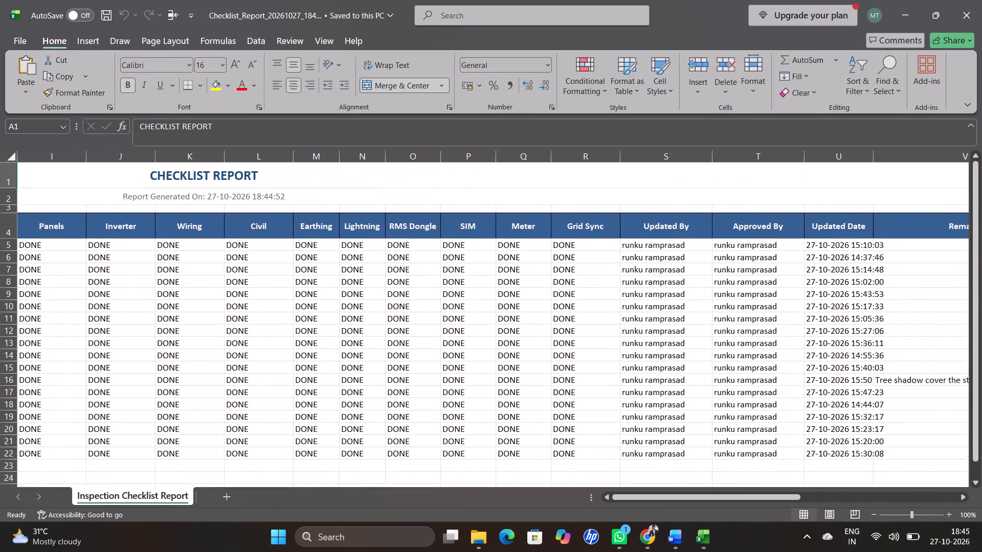
pyautogui.hscroll(-4, 875, 297)
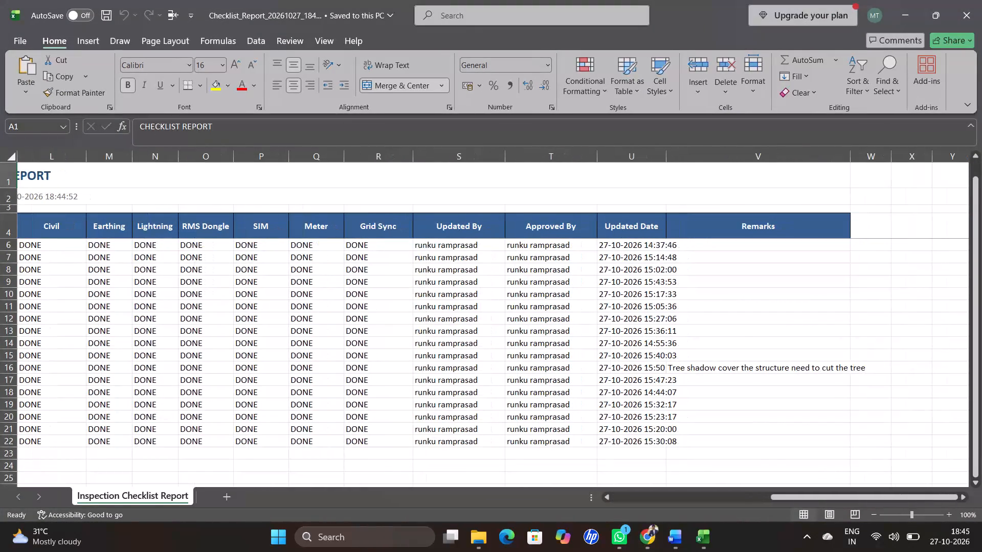
pyautogui.click(831, 231)
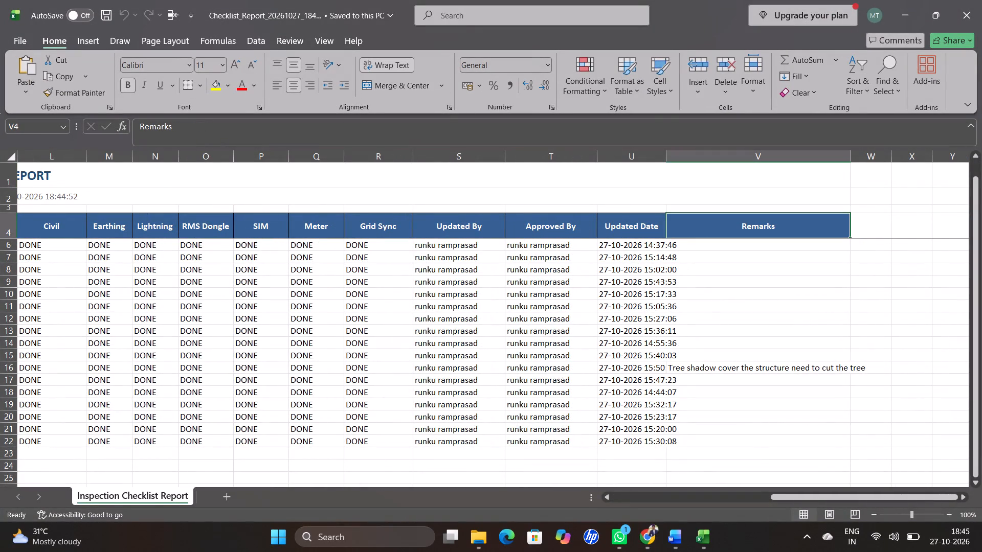
pyautogui.click(814, 151)
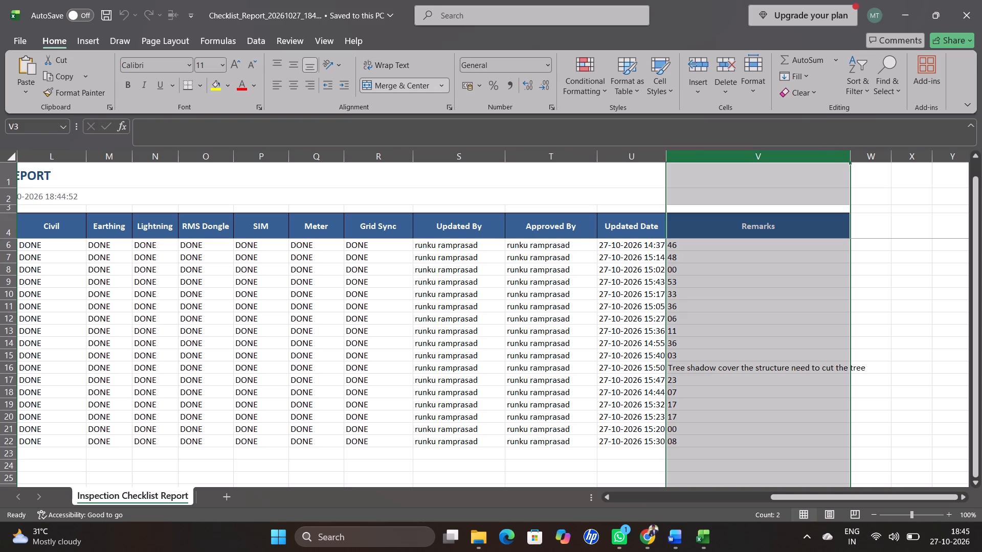
pyautogui.click(851, 160)
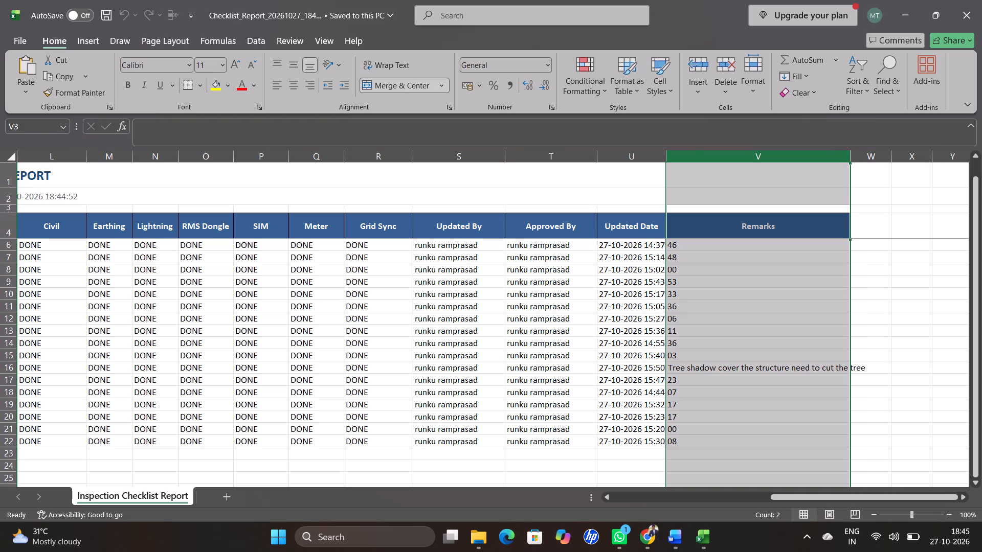
pyautogui.click(850, 163)
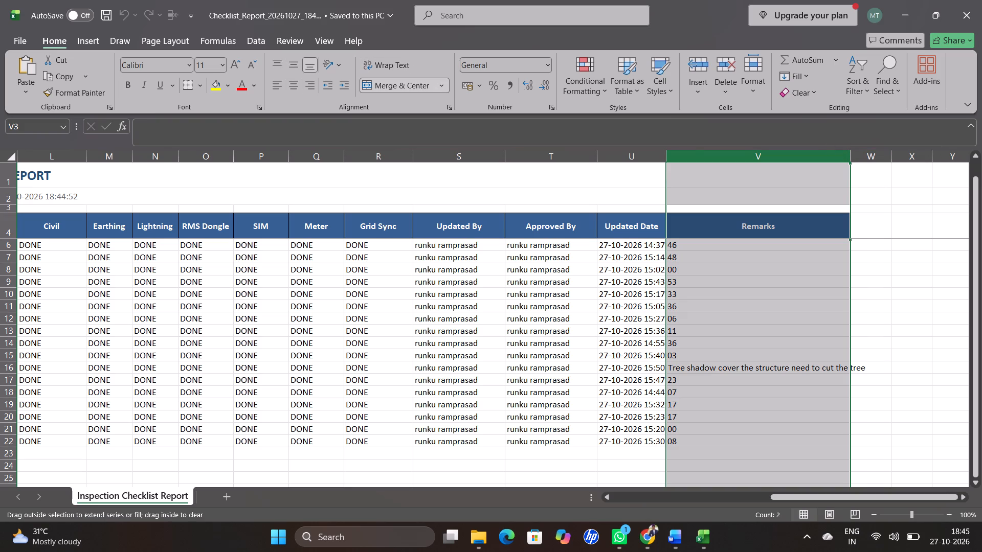
pyautogui.doubleClick(851, 164)
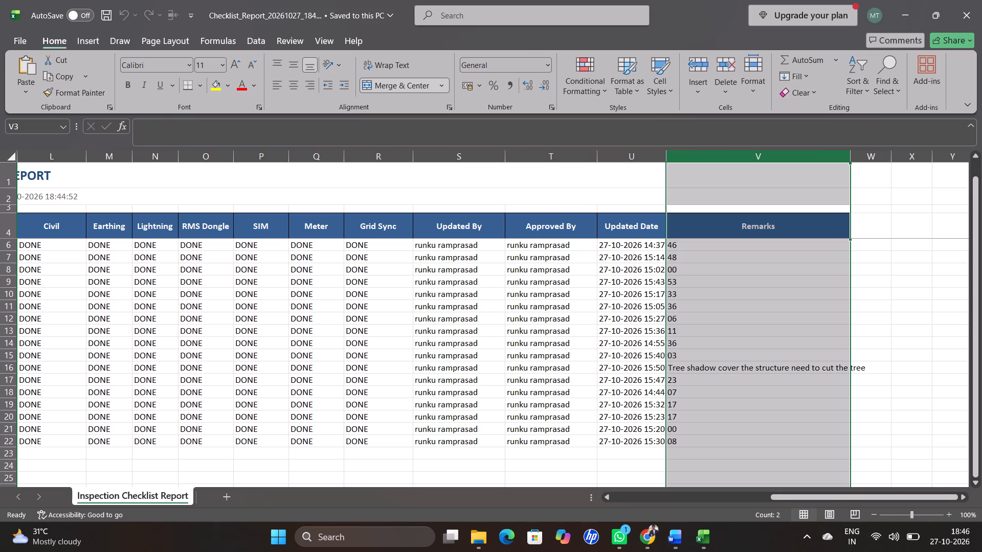
# Fill the contents of Remarks column V across into column W.
pyautogui.doubleClick(850, 163)
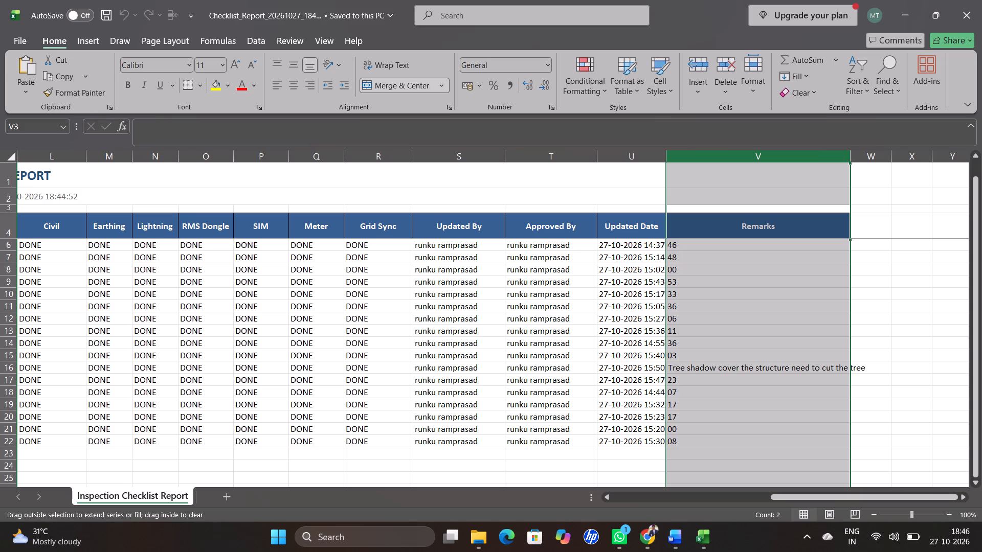
pyautogui.moveTo(850, 163); pyautogui.dragTo(854, 163)
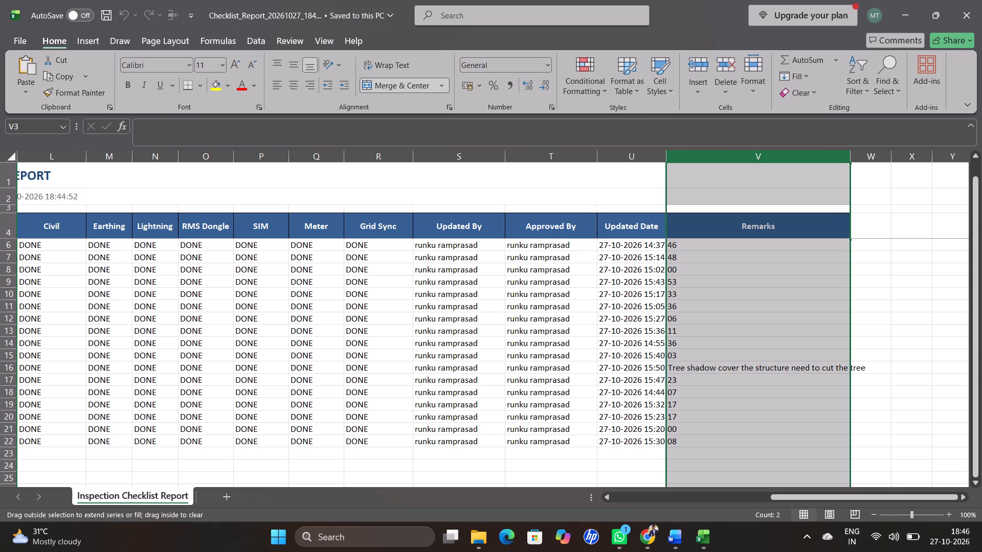
pyautogui.moveTo(854, 163); pyautogui.dragTo(865, 162)
pyautogui.moveTo(865, 162); pyautogui.dragTo(875, 160)
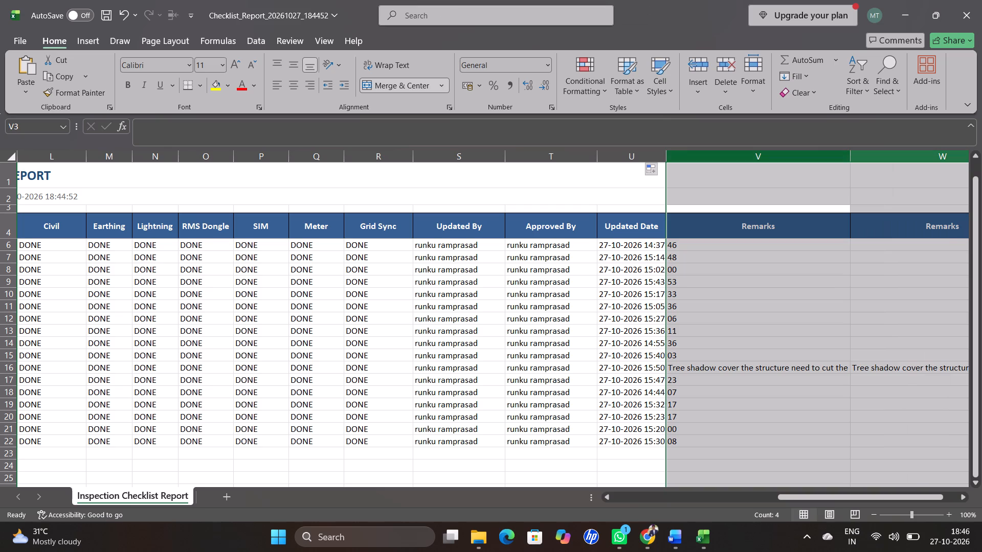
# Delete the duplicate Remarks column W from the checklist report.
pyautogui.hscroll(1, 876, 156)
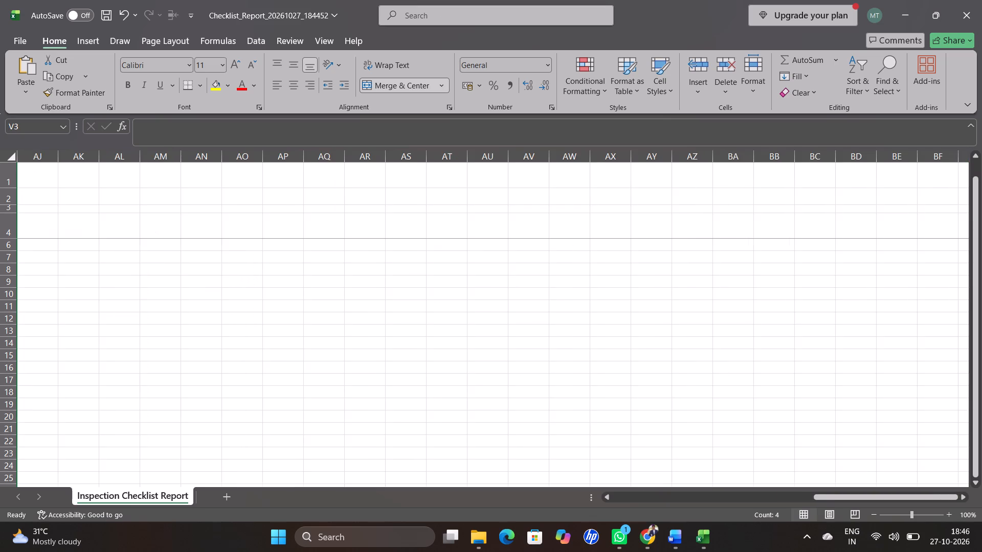
pyautogui.hscroll(1, 876, 156)
pyautogui.hscroll(-1, 876, 156)
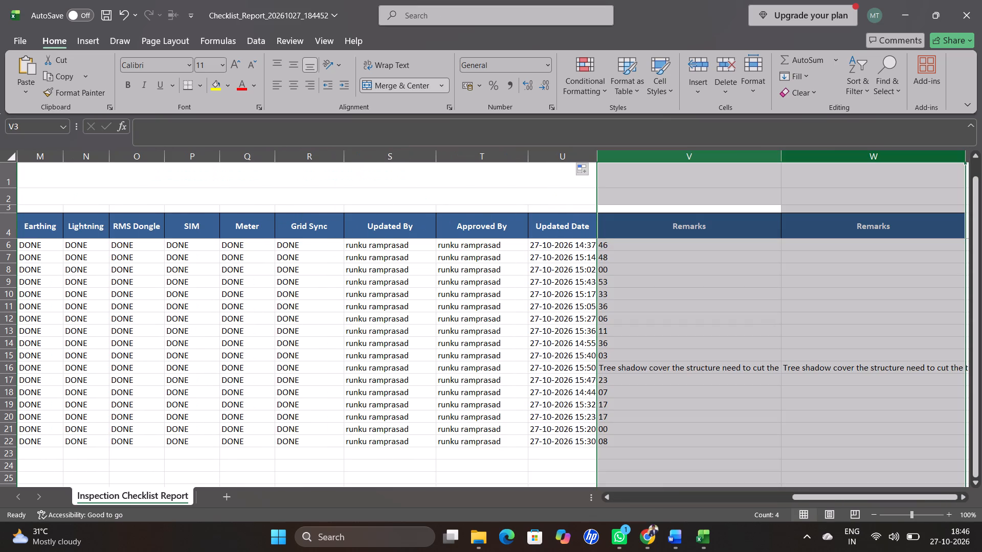
pyautogui.hscroll(-1, 876, 156)
pyautogui.doubleClick(895, 153)
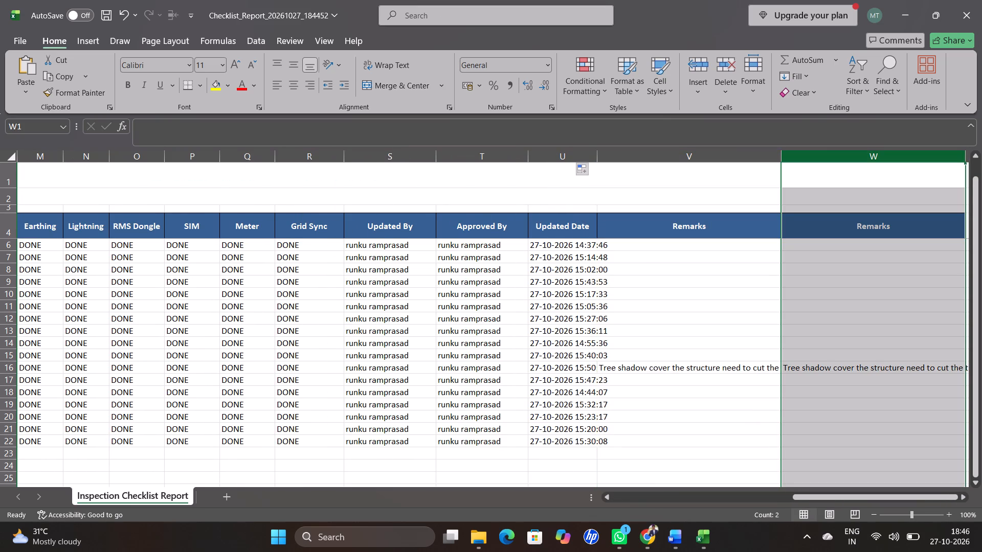
pyautogui.hscroll(-2, 895, 153)
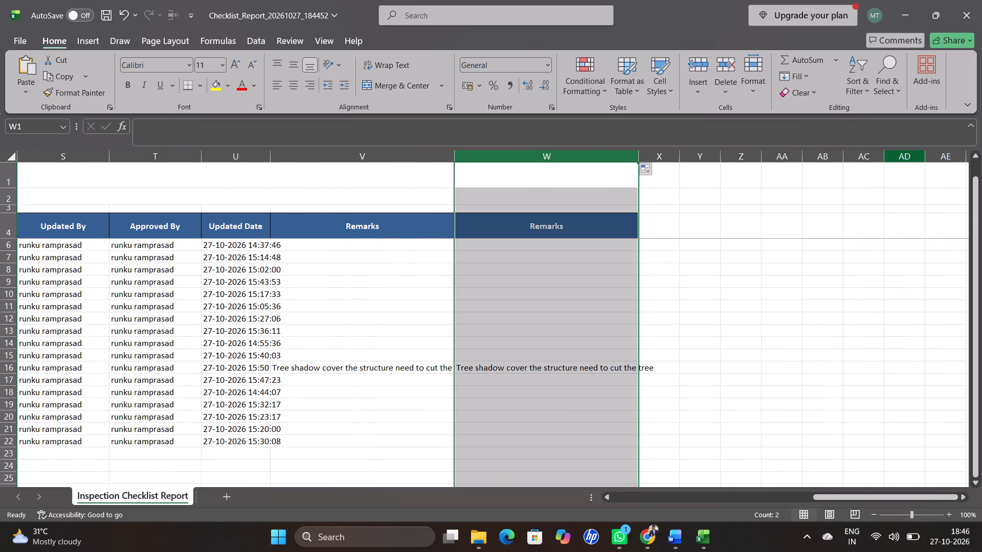
pyautogui.rightClick(581, 166)
pyautogui.rightClick(581, 166)
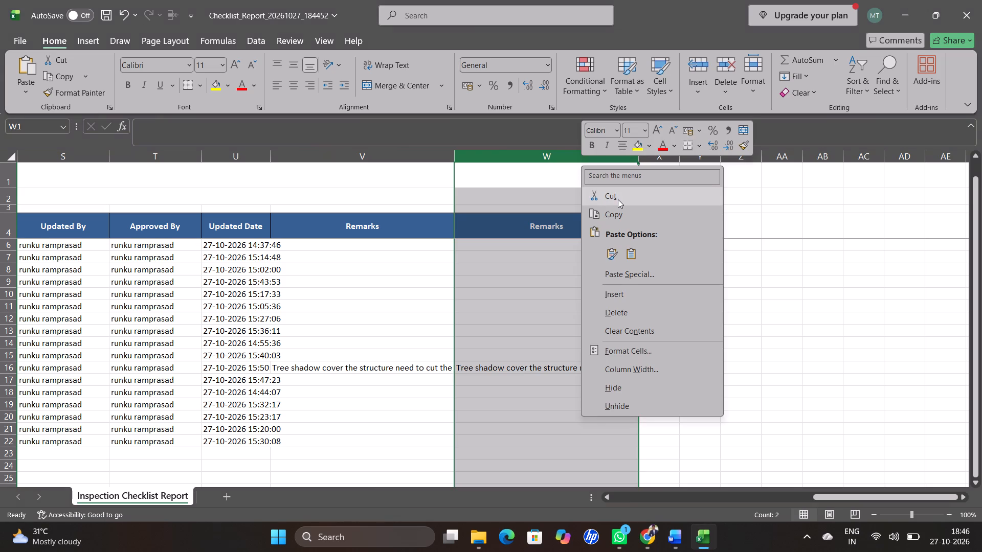
pyautogui.click(617, 308)
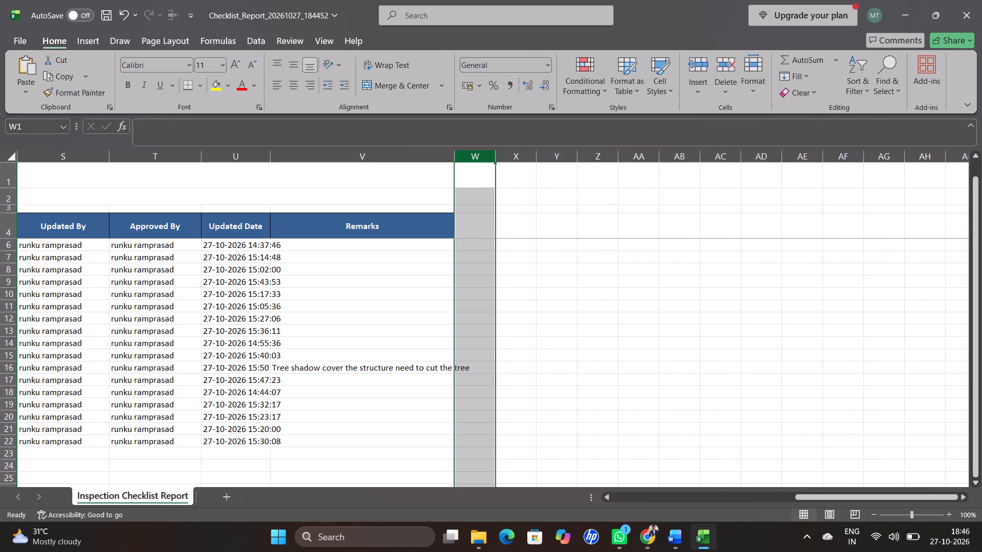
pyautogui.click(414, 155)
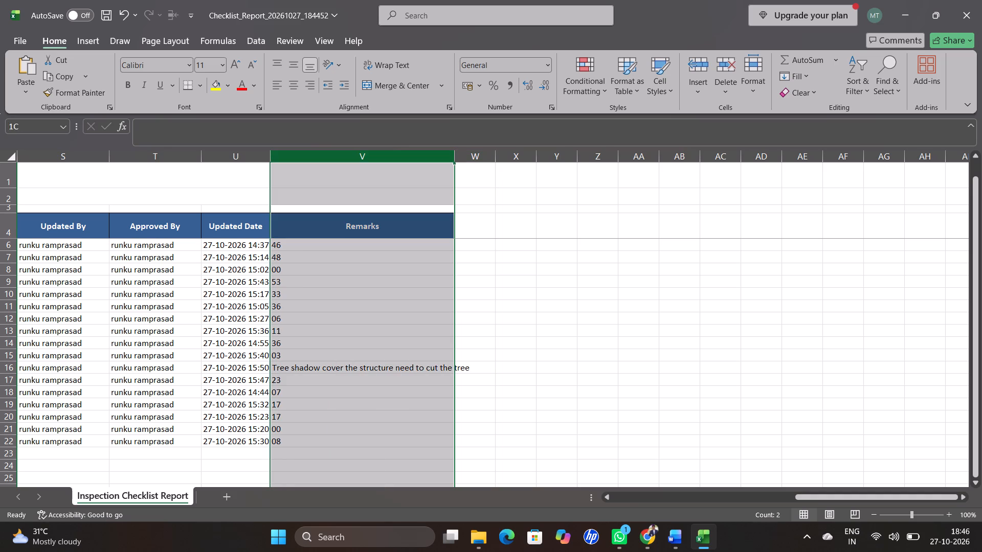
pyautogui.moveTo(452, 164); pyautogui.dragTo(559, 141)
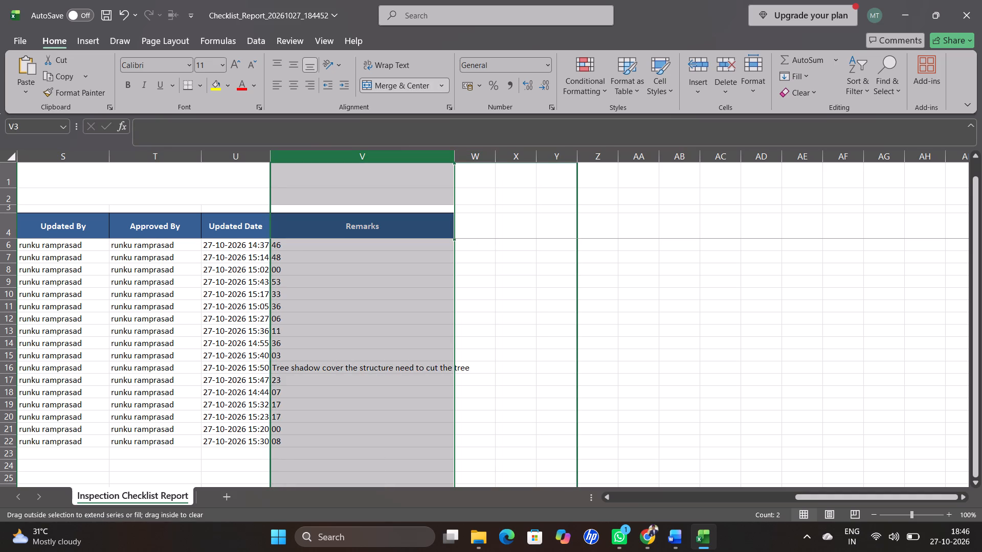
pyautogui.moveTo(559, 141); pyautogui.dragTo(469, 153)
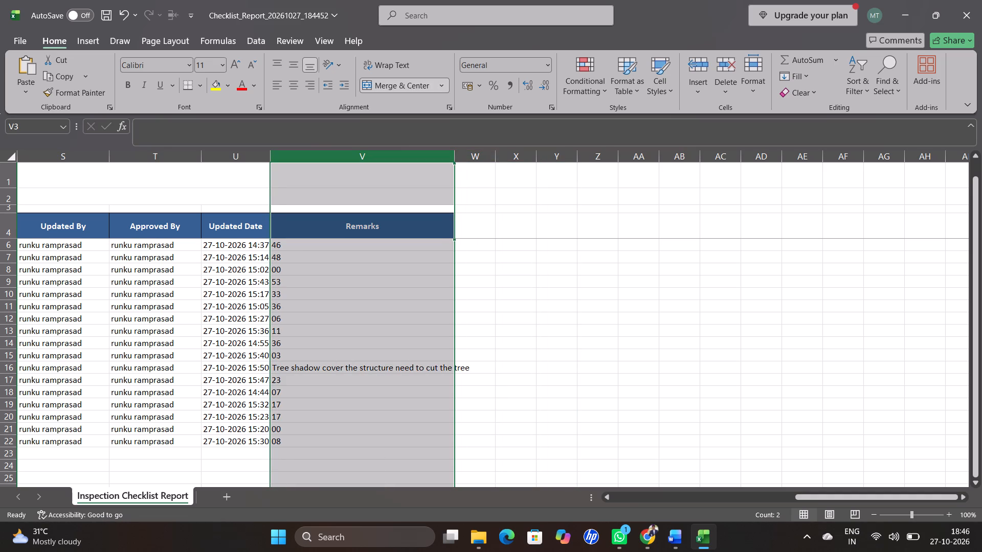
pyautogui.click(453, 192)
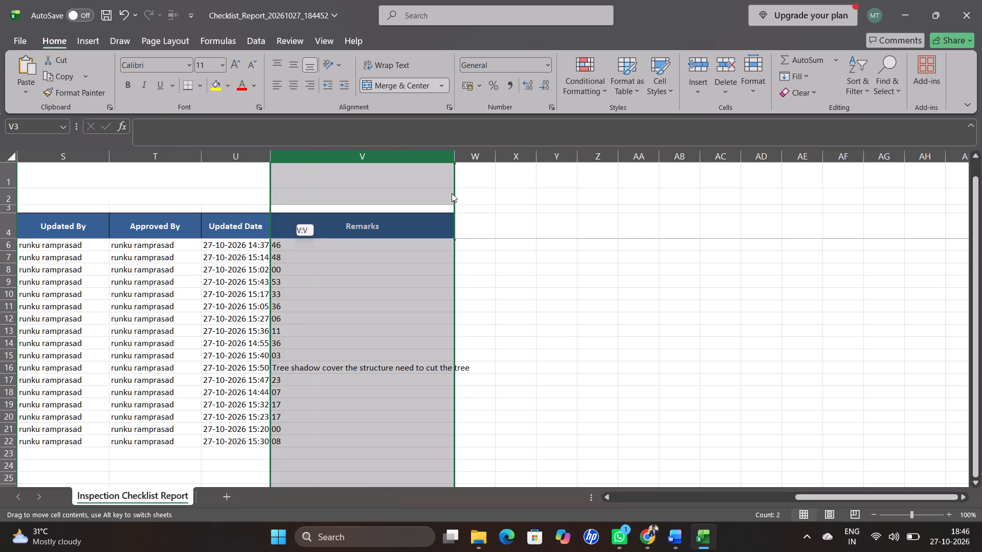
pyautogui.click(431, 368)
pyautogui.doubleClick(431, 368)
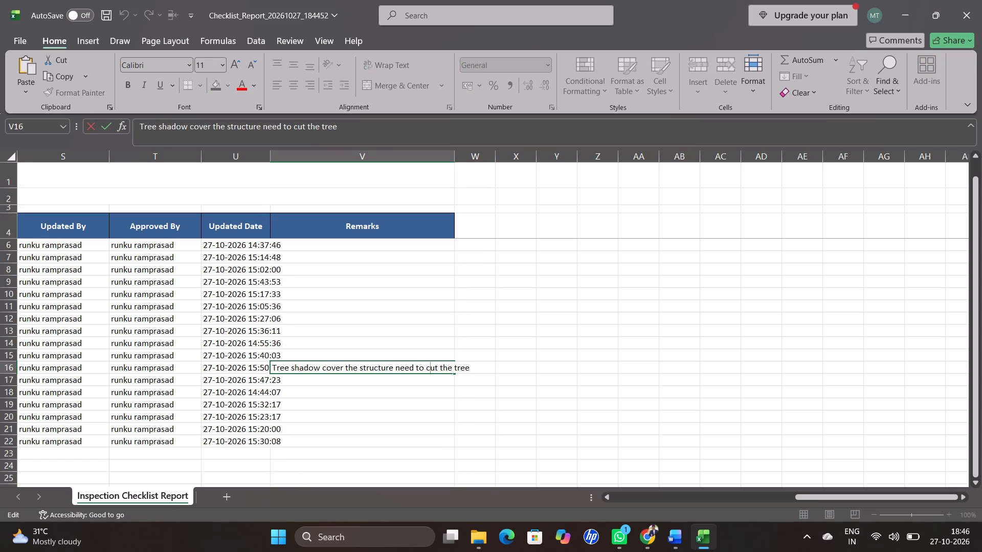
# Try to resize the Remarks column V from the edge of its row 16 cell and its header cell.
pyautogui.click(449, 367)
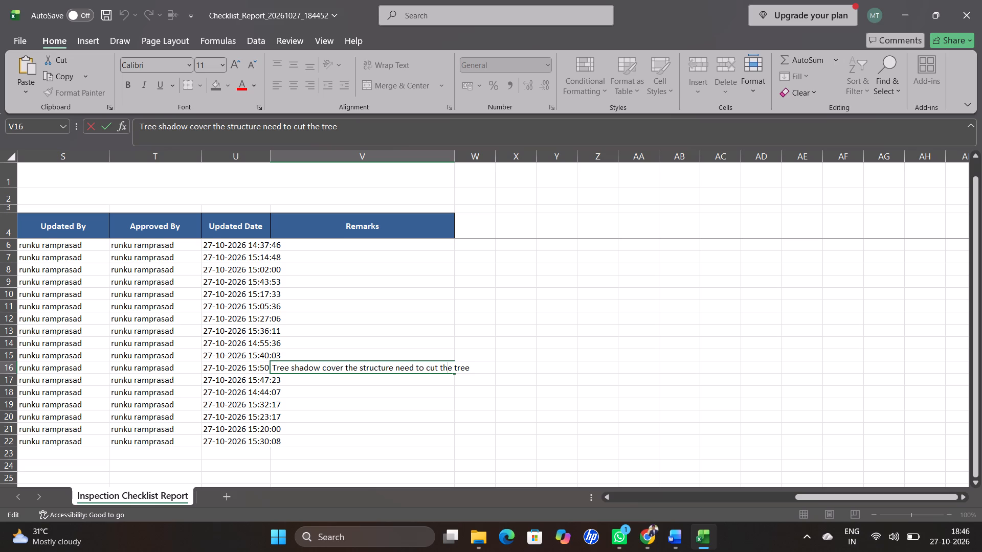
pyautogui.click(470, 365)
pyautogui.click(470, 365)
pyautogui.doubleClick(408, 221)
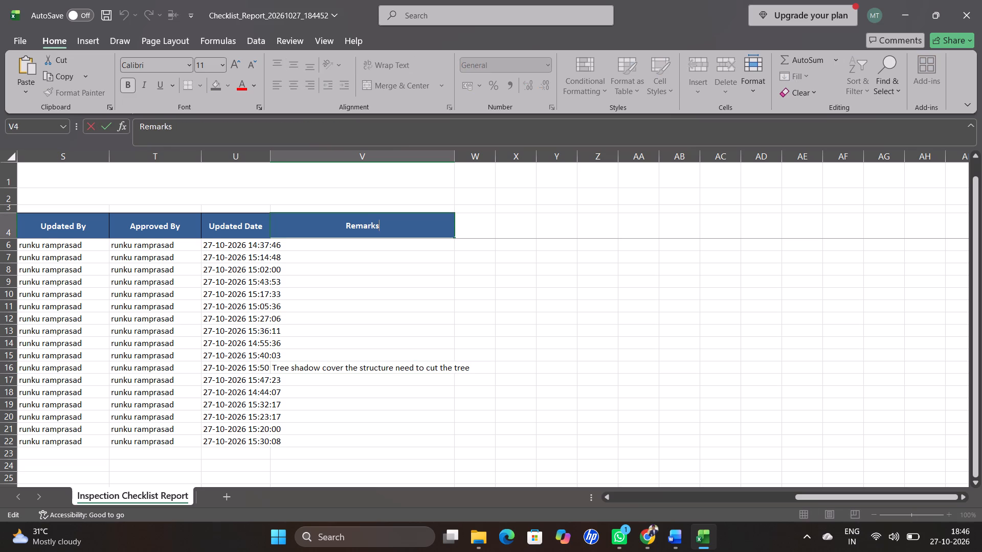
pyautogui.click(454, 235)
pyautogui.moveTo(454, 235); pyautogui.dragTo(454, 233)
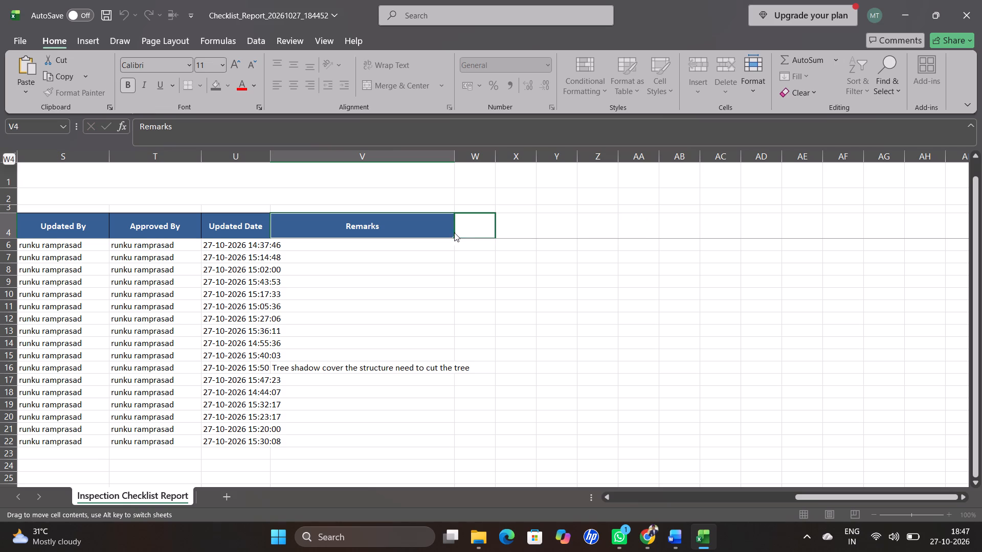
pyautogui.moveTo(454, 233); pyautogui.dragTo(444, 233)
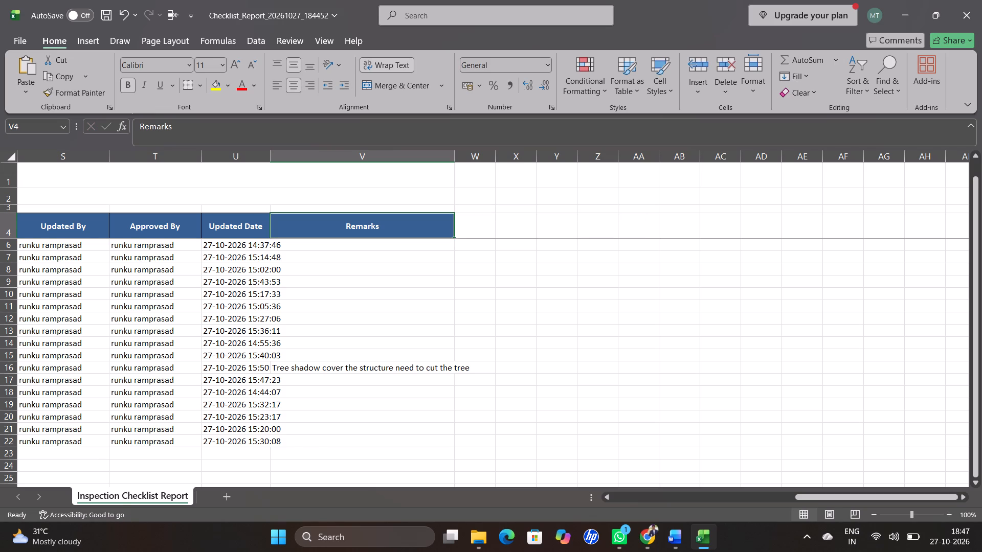
# Delete the Updated Date header cell U4 from the checklist report.
pyautogui.hscroll(5, 413, 213)
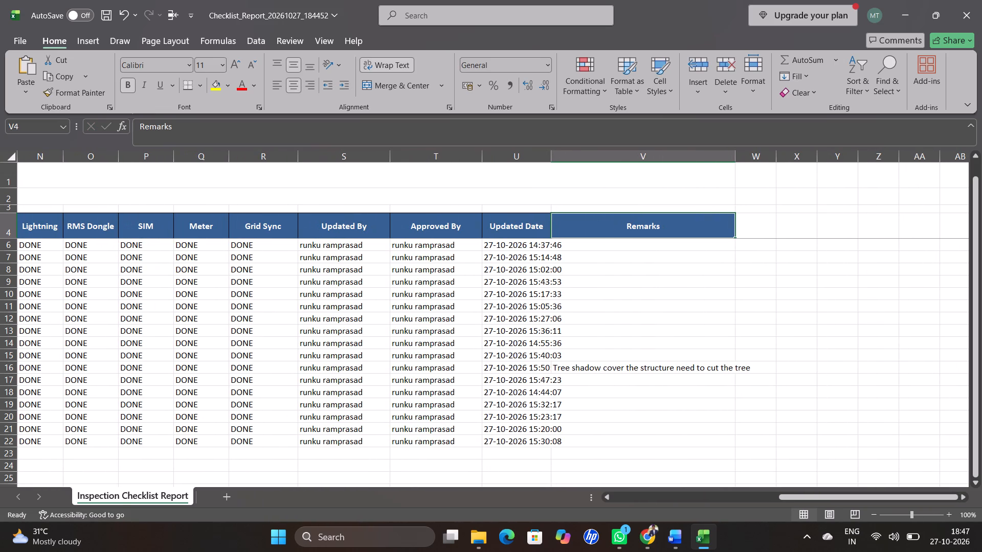
pyautogui.click(515, 223)
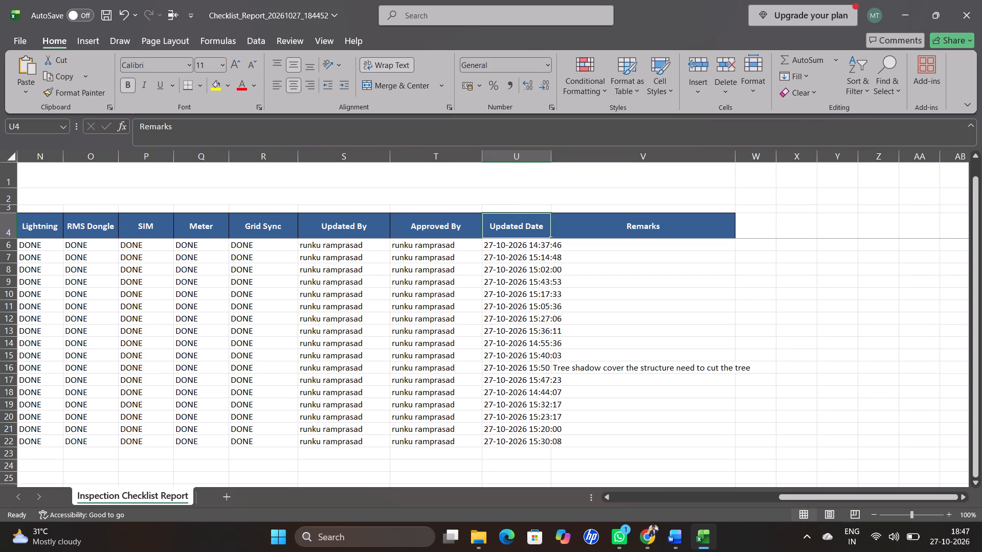
pyautogui.rightClick(515, 223)
pyautogui.rightClick(515, 223)
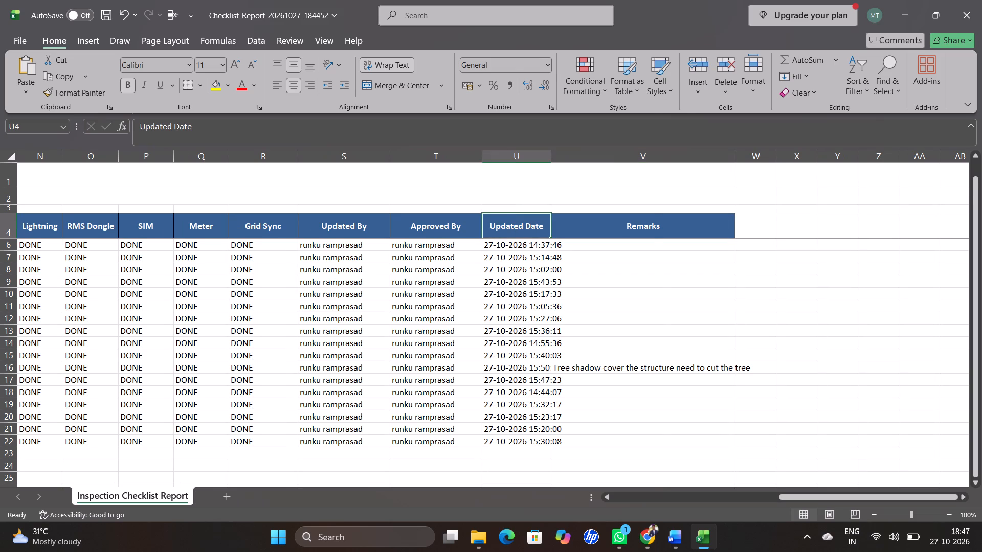
pyautogui.rightClick(515, 223)
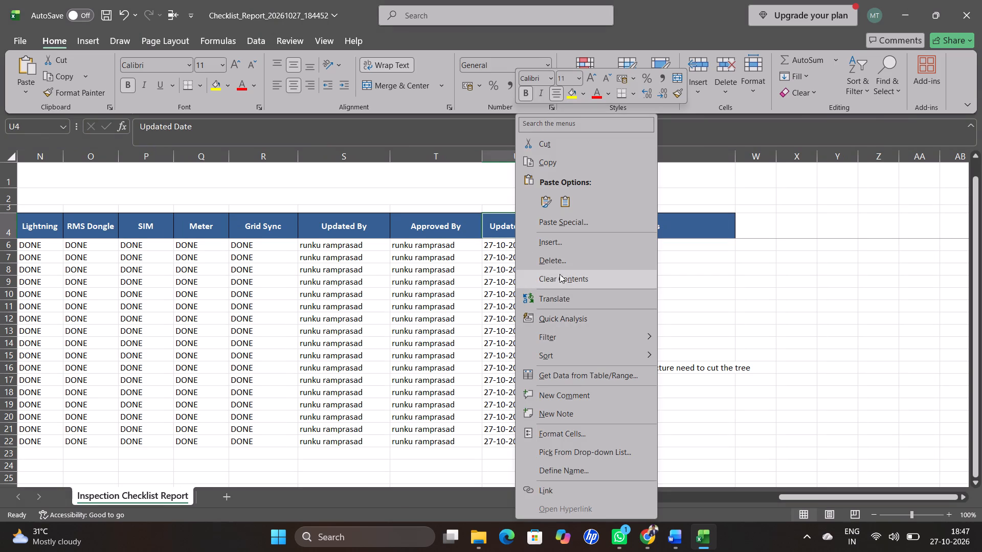
pyautogui.click(556, 261)
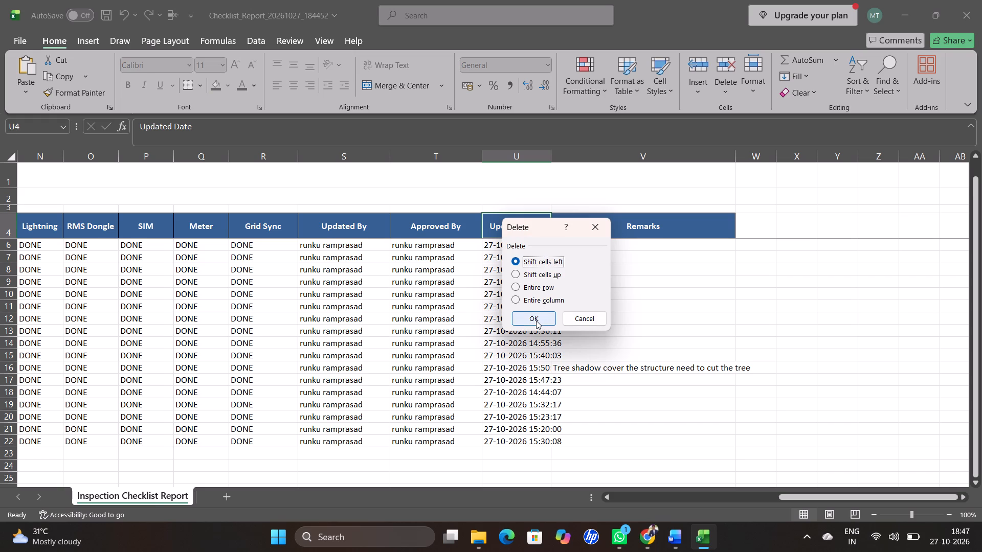
# Delete the Updated Date header cell U4, shifting cells left so the Remarks header takes its place.
pyautogui.click(536, 320)
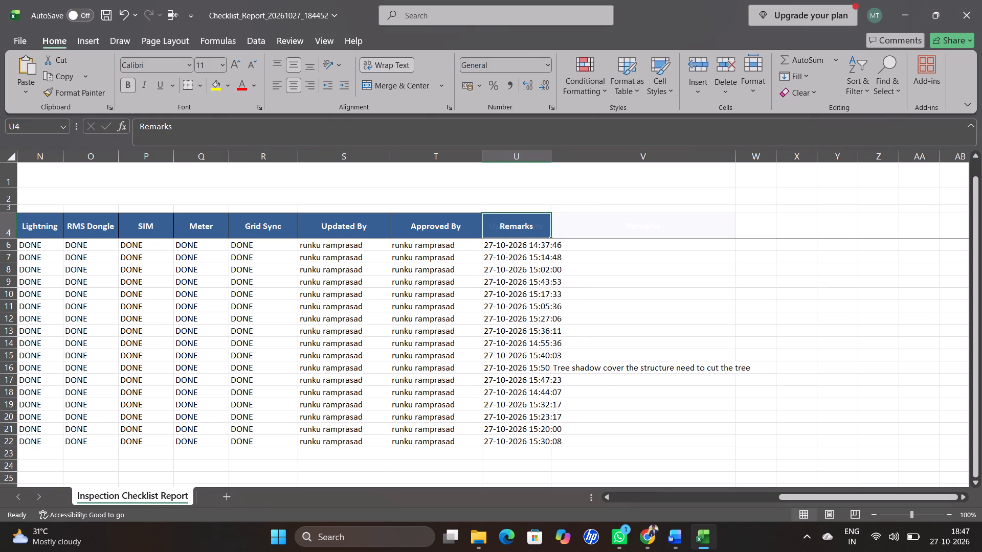
# Clear all the updated date values beneath the Remarks header in column U, rows 5 to 22.
pyautogui.moveTo(489, 248); pyautogui.dragTo(561, 409)
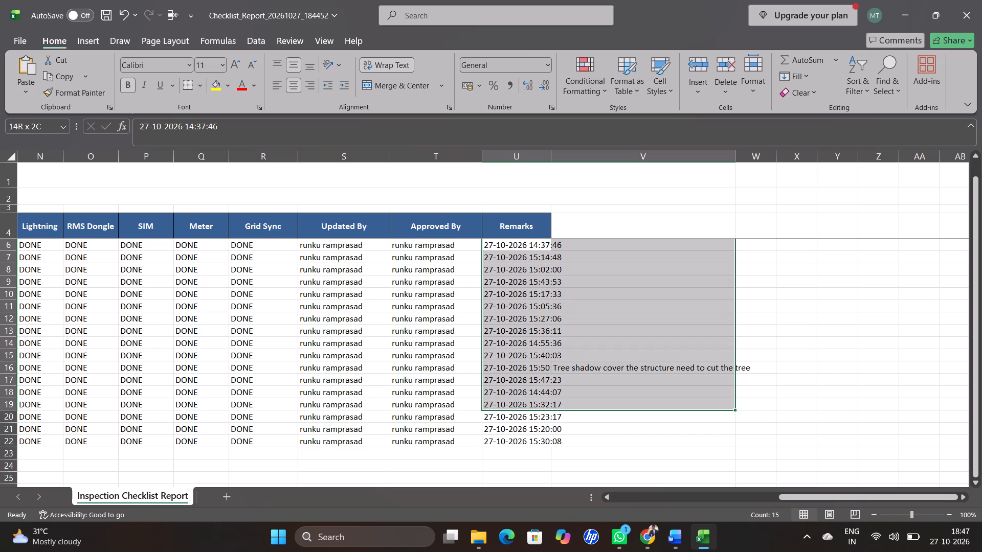
pyautogui.moveTo(561, 409); pyautogui.dragTo(546, 441)
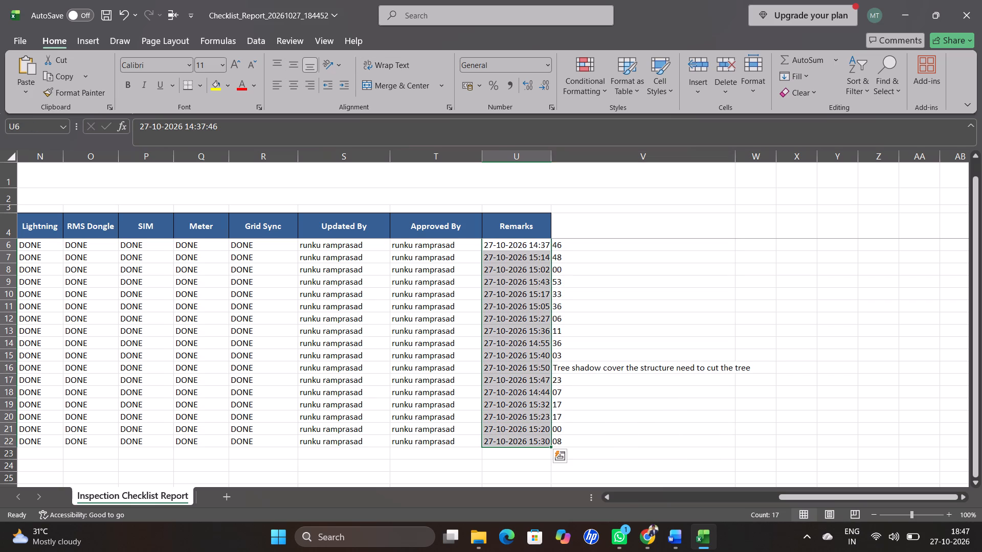
pyautogui.press('Delete')
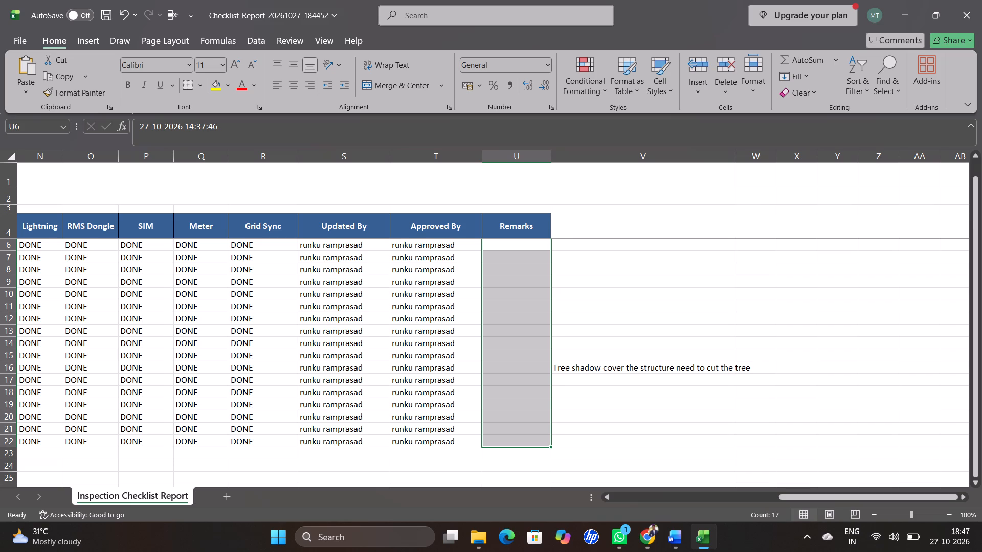
pyautogui.moveTo(548, 237); pyautogui.dragTo(557, 249)
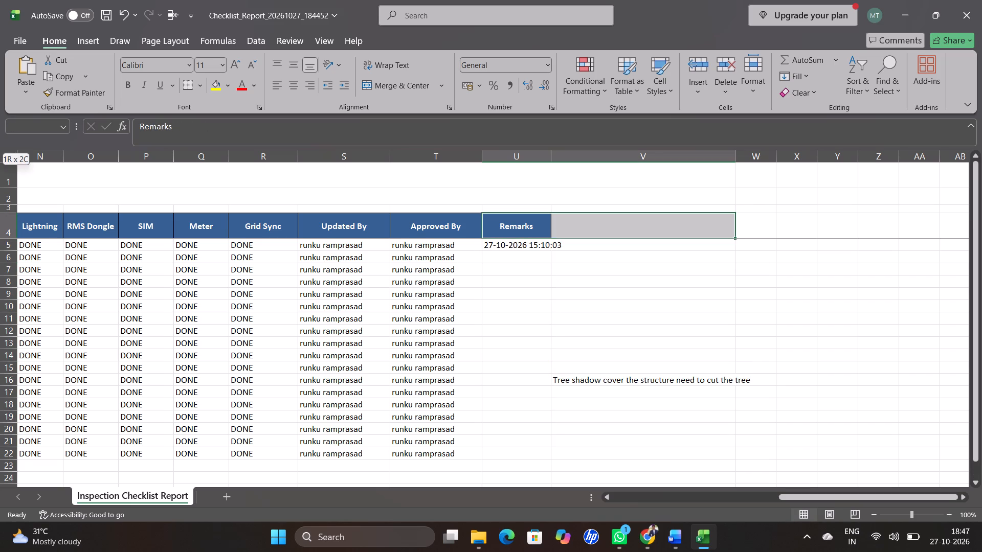
pyautogui.moveTo(557, 249); pyautogui.dragTo(777, 281)
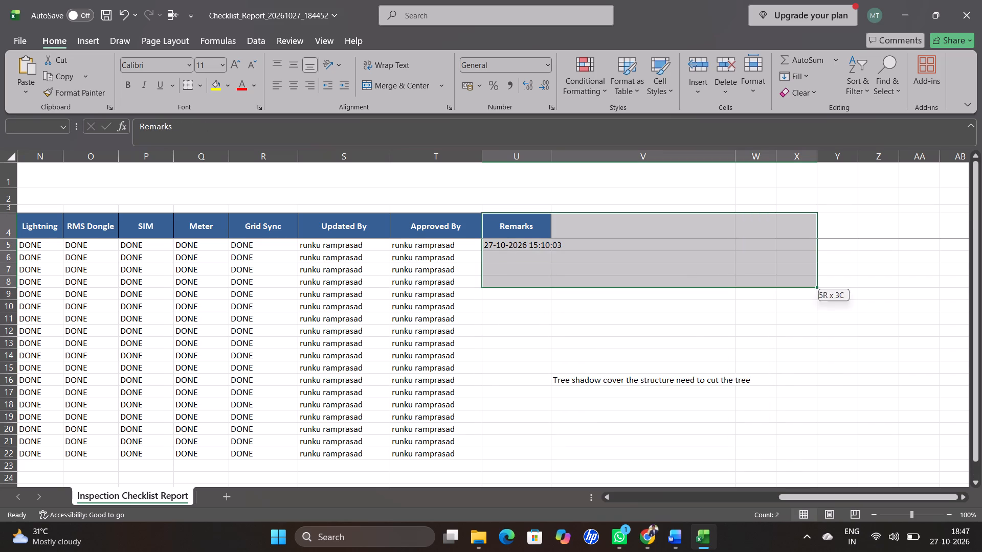
pyautogui.moveTo(777, 281); pyautogui.dragTo(779, 333)
pyautogui.click(778, 348)
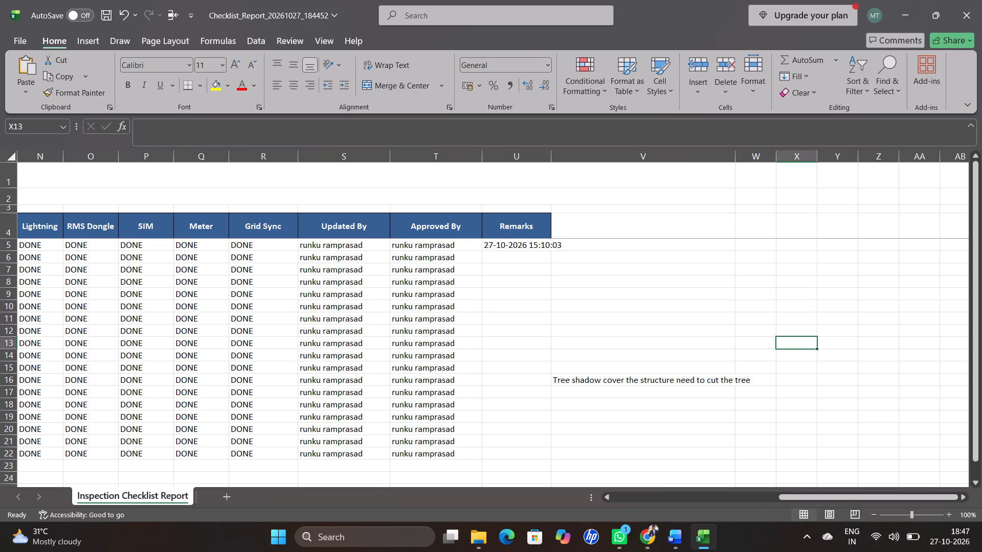
pyautogui.click(549, 247)
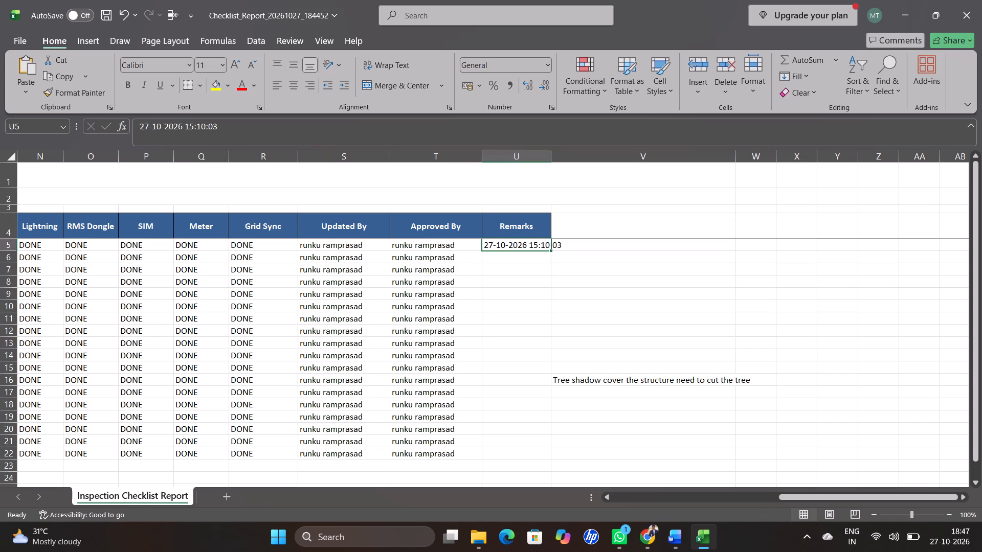
pyautogui.press('BackSpace')
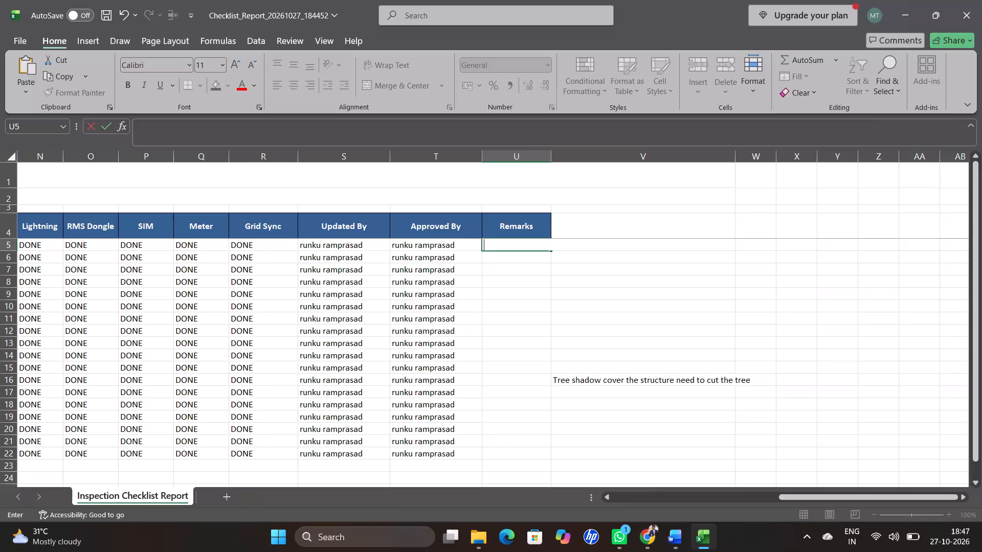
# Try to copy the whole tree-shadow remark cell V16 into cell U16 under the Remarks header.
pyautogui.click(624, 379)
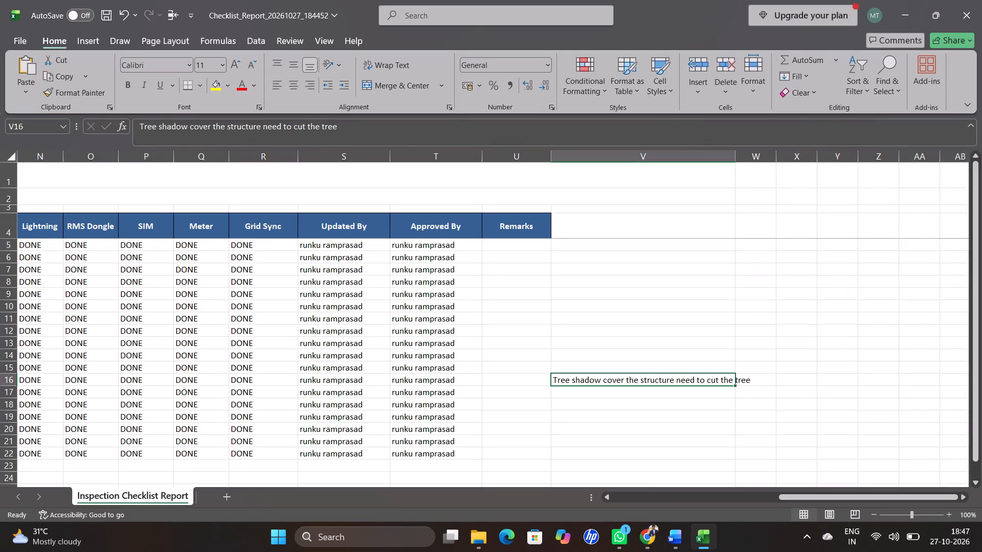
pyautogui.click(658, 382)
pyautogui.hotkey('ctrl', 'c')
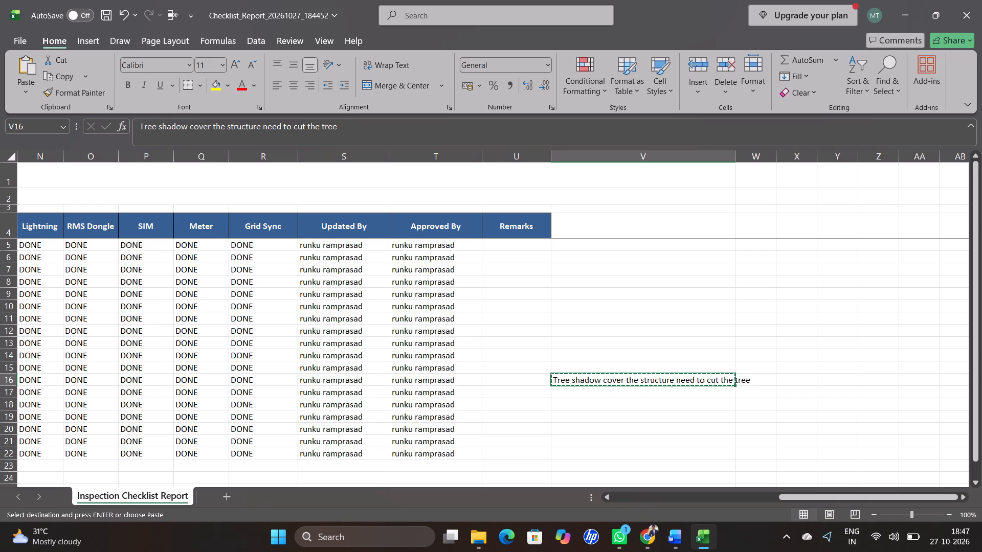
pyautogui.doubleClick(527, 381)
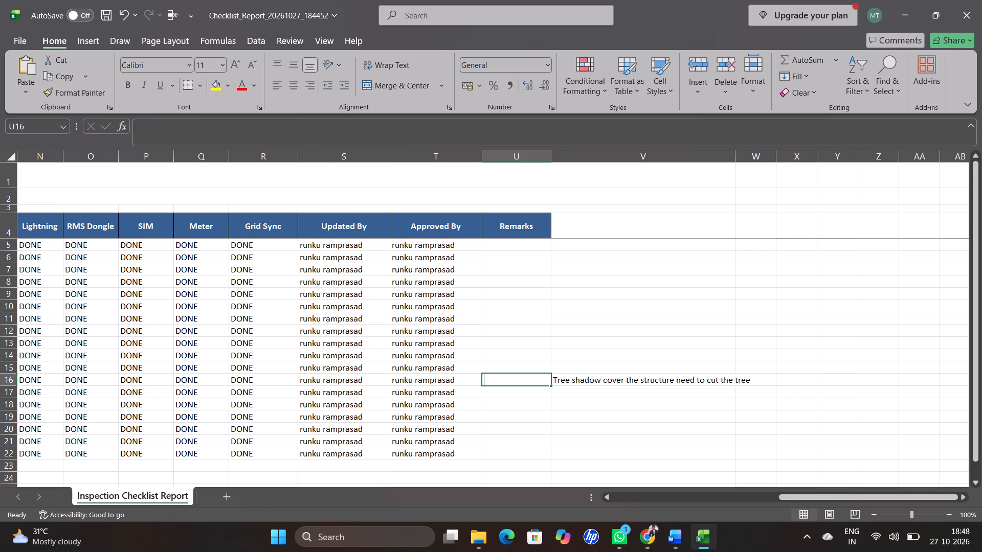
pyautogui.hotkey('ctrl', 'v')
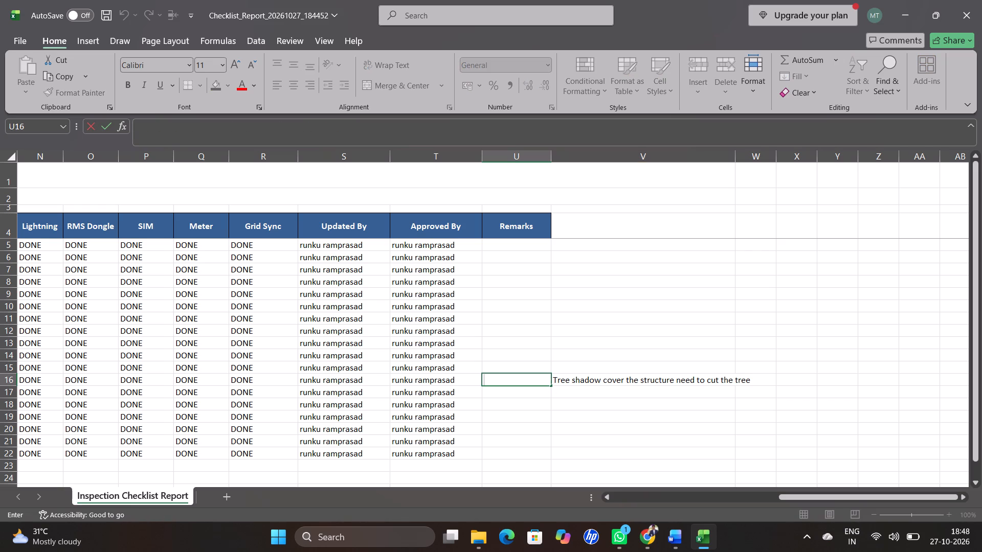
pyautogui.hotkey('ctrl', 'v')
# Copy the remark text "Tree shadow cover the structure need to cut the tree" from inside cell V16 into cell U16.
pyautogui.doubleClick(623, 383)
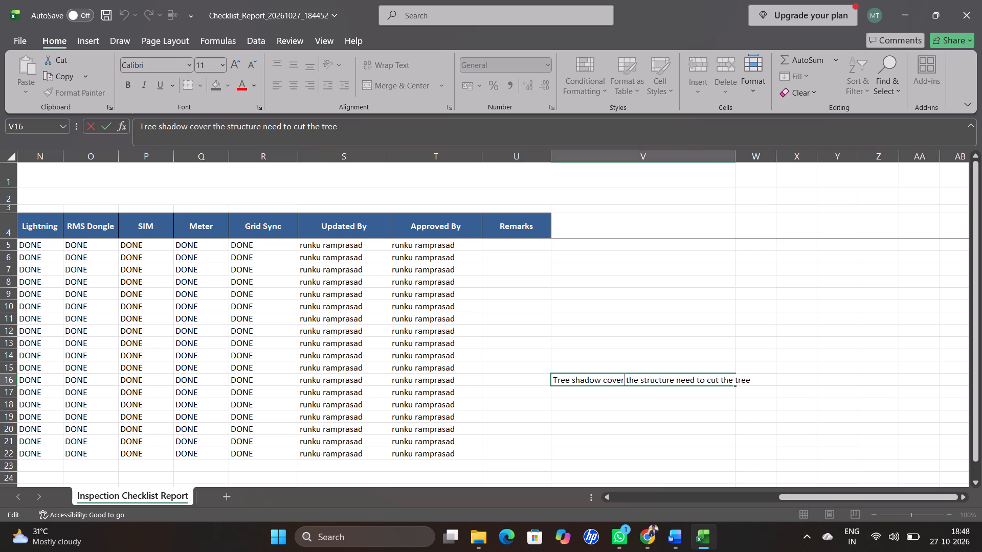
pyautogui.click(751, 380)
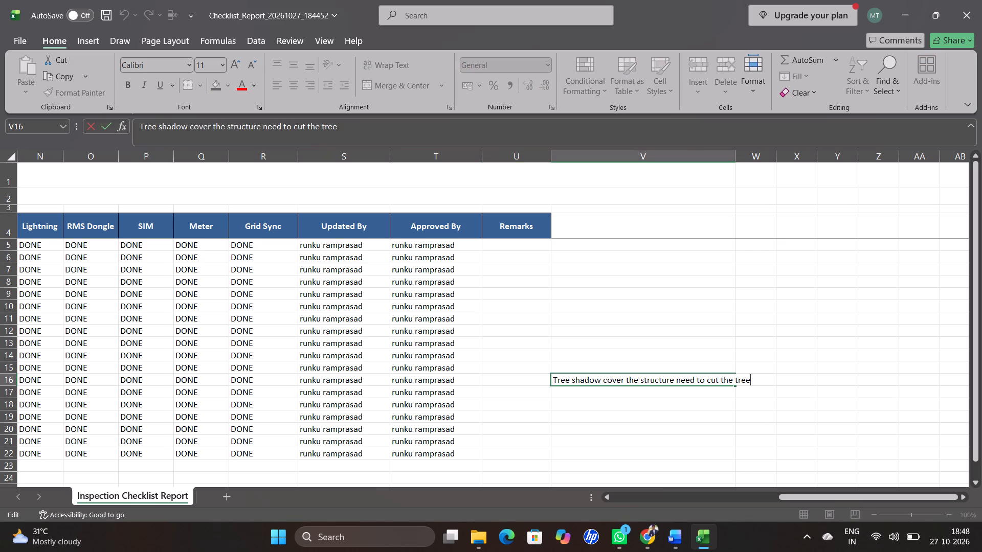
pyautogui.doubleClick(751, 380)
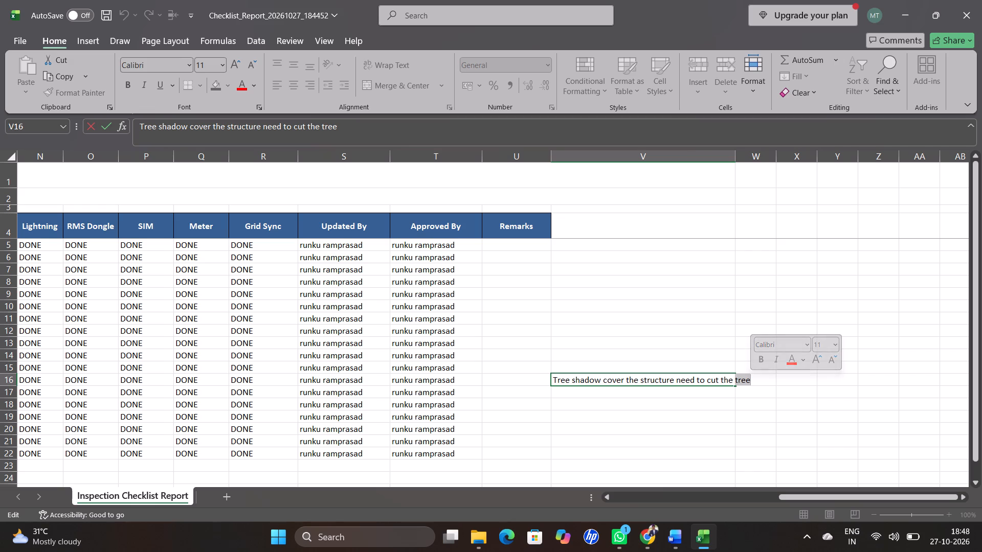
pyautogui.click(757, 377)
pyautogui.moveTo(757, 377); pyautogui.dragTo(739, 378)
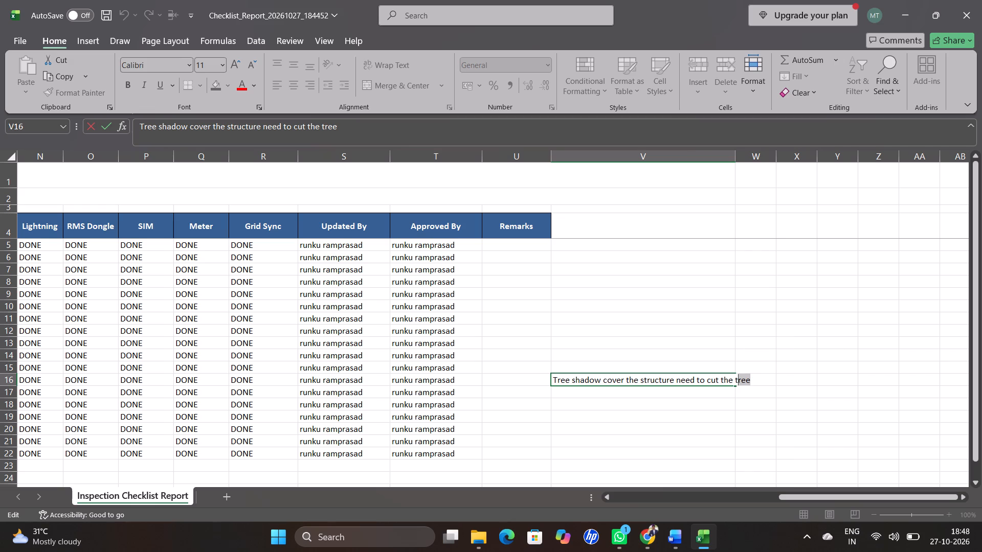
pyautogui.moveTo(739, 378); pyautogui.dragTo(546, 377)
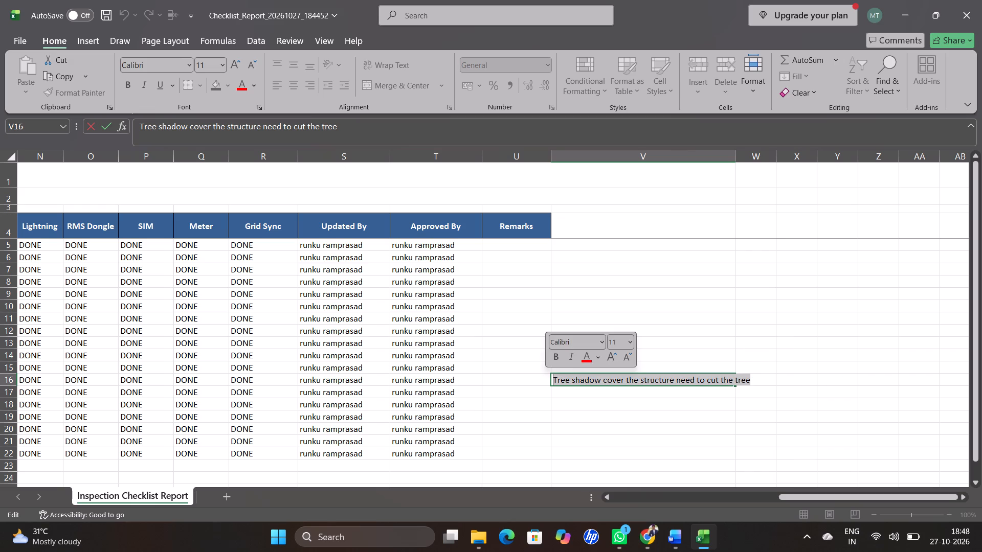
pyautogui.hotkey('ctrl', 'c')
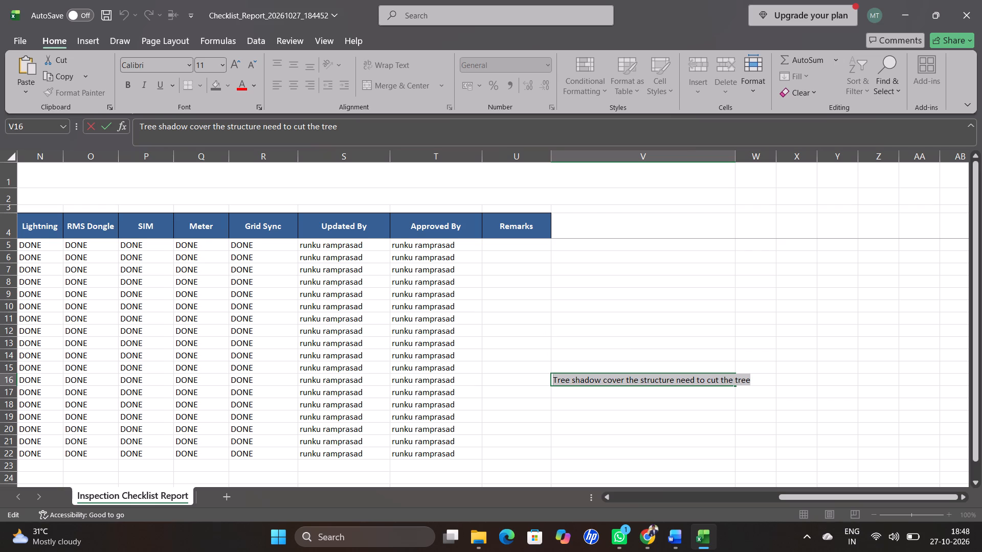
pyautogui.doubleClick(542, 381)
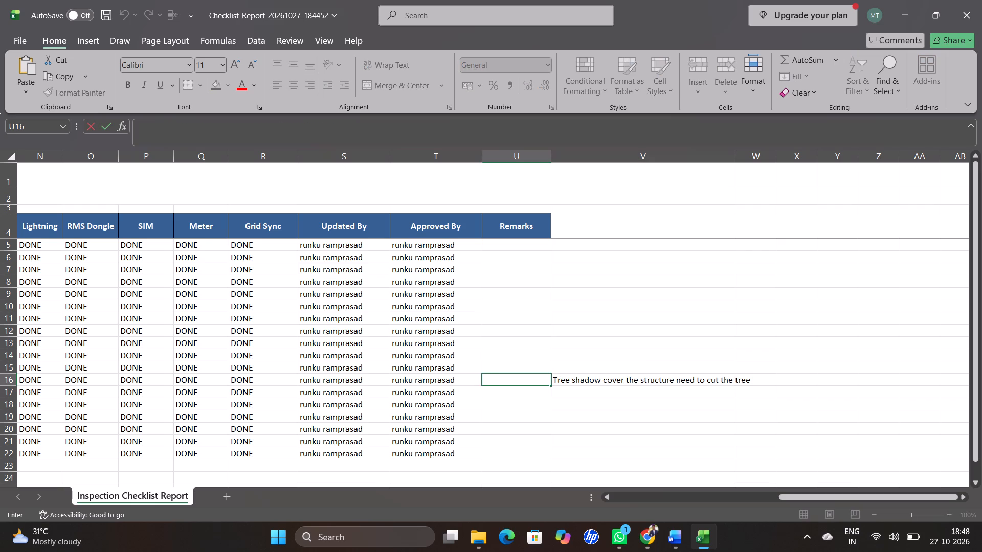
pyautogui.hotkey('ctrl', 'v')
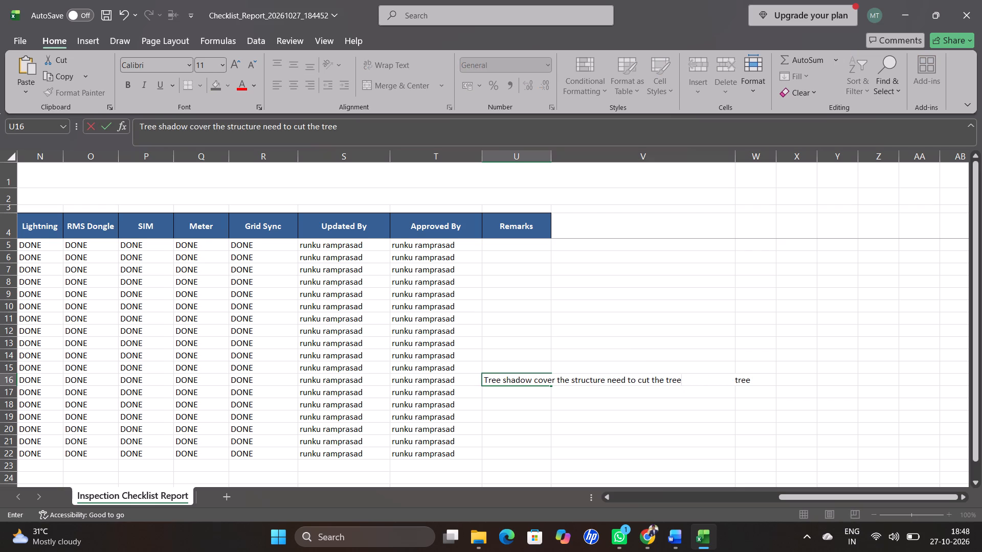
pyautogui.click(756, 382)
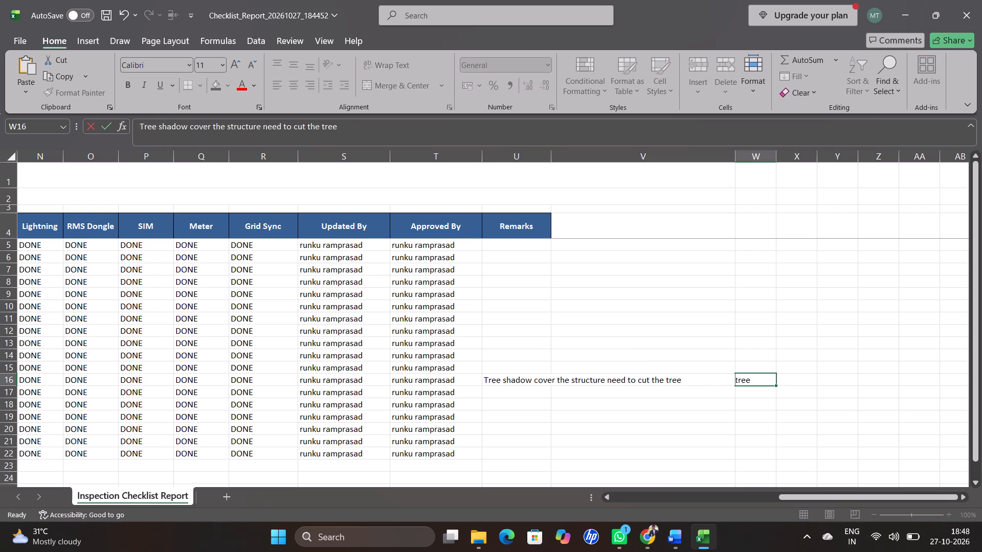
# Widen the Remarks column U to fit the full tree-shadow remark in row 16.
pyautogui.click(534, 384)
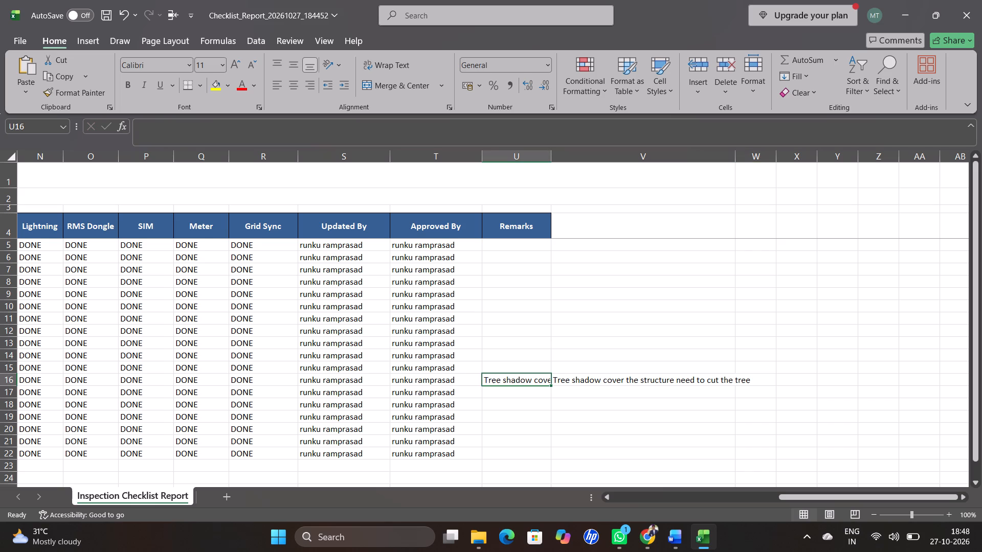
pyautogui.click(520, 229)
pyautogui.click(519, 153)
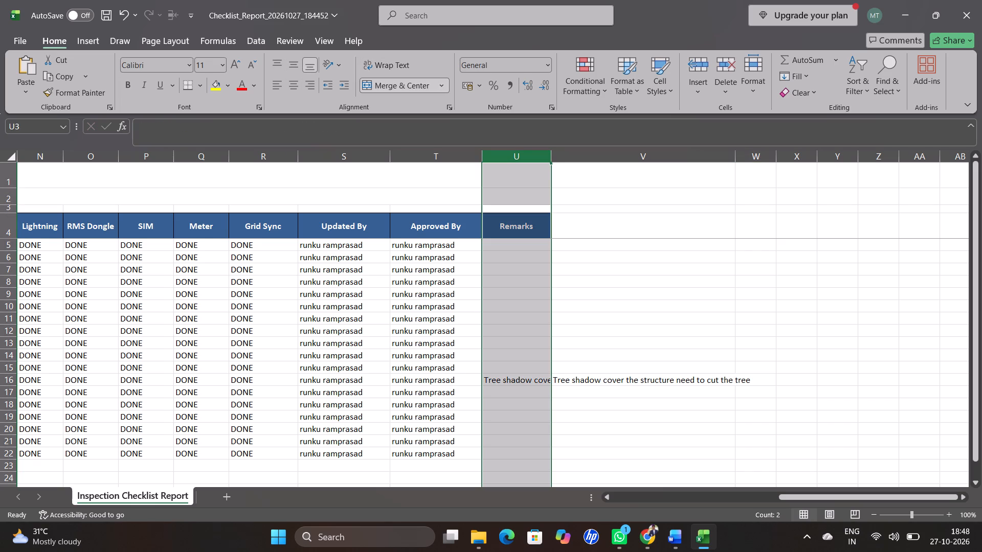
pyautogui.moveTo(551, 163); pyautogui.dragTo(561, 165)
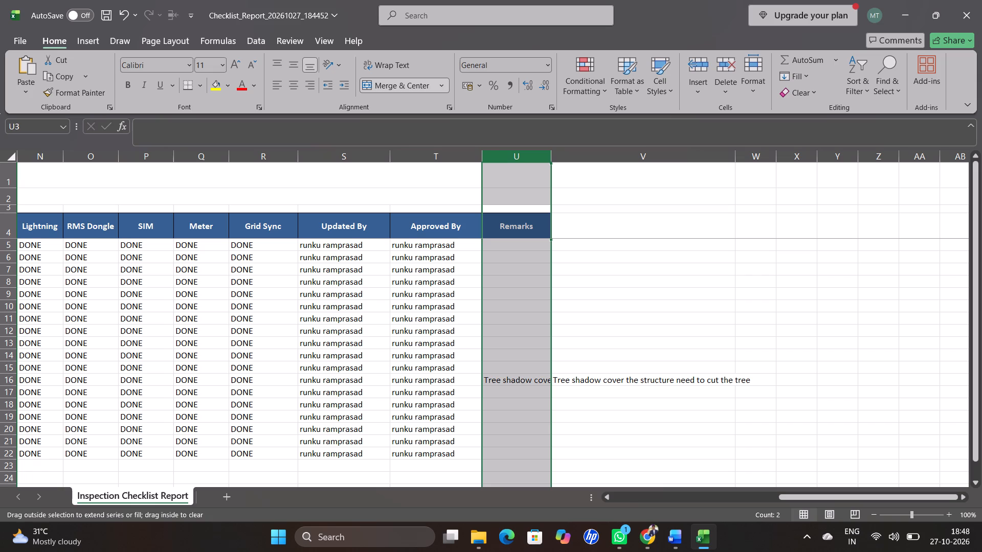
pyautogui.moveTo(561, 165); pyautogui.dragTo(578, 166)
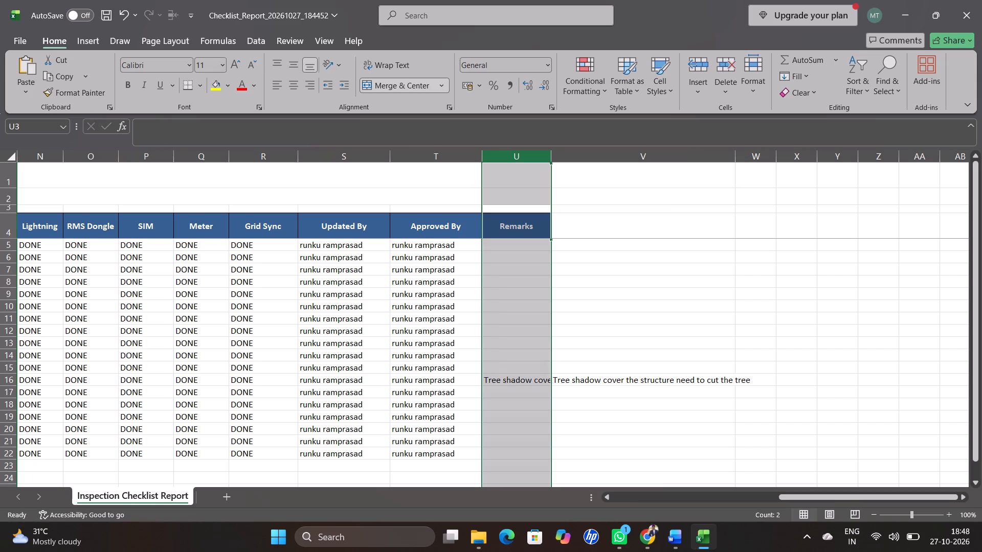
pyautogui.doubleClick(549, 162)
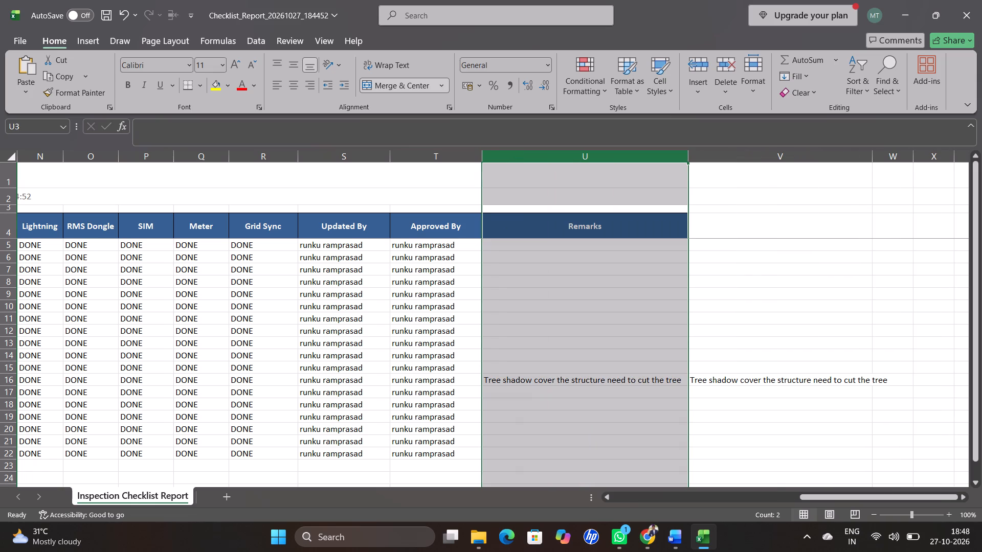
pyautogui.doubleClick(688, 163)
pyautogui.doubleClick(688, 163)
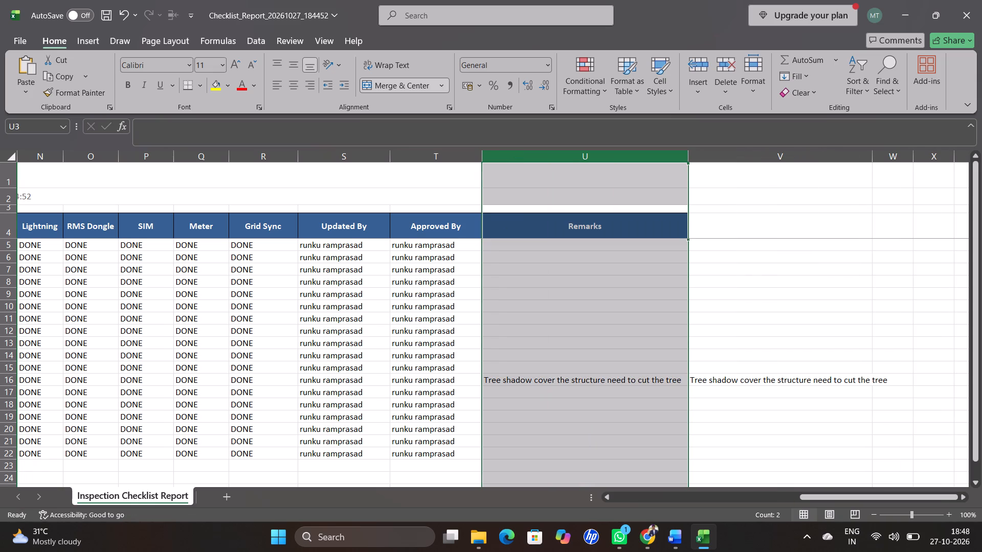
pyautogui.click(688, 163)
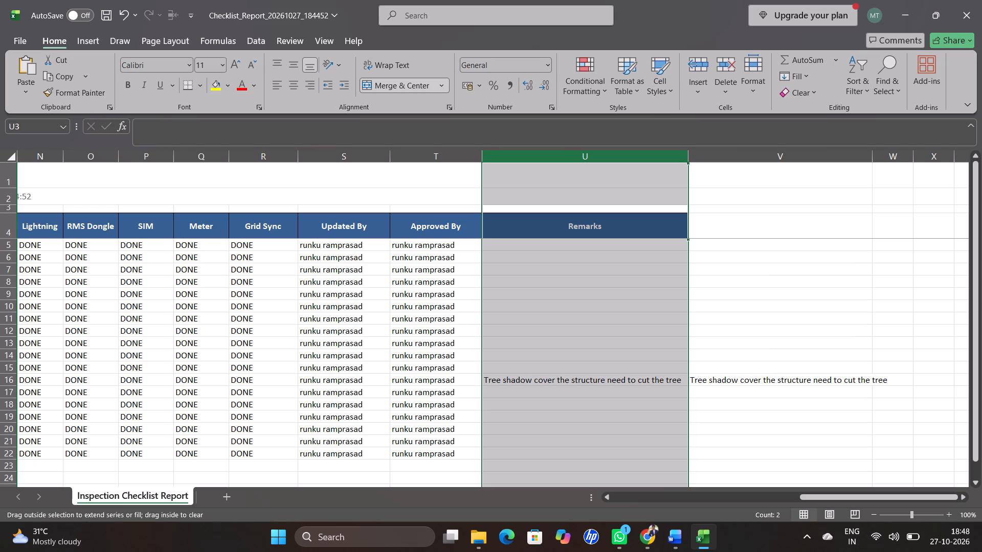
# Clear the duplicate tree-shadow remark text from cell V16, beside the Remarks column.
pyautogui.click(781, 232)
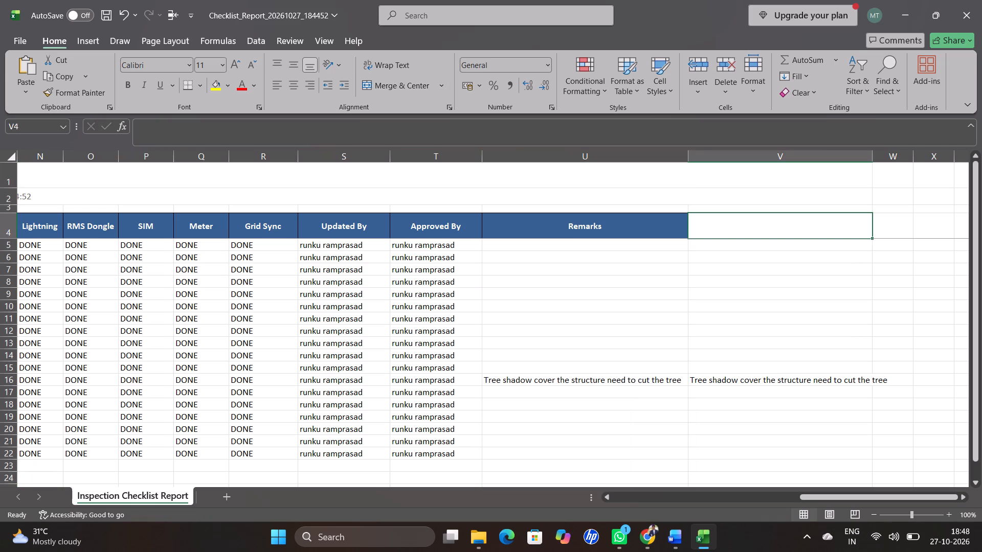
pyautogui.doubleClick(812, 381)
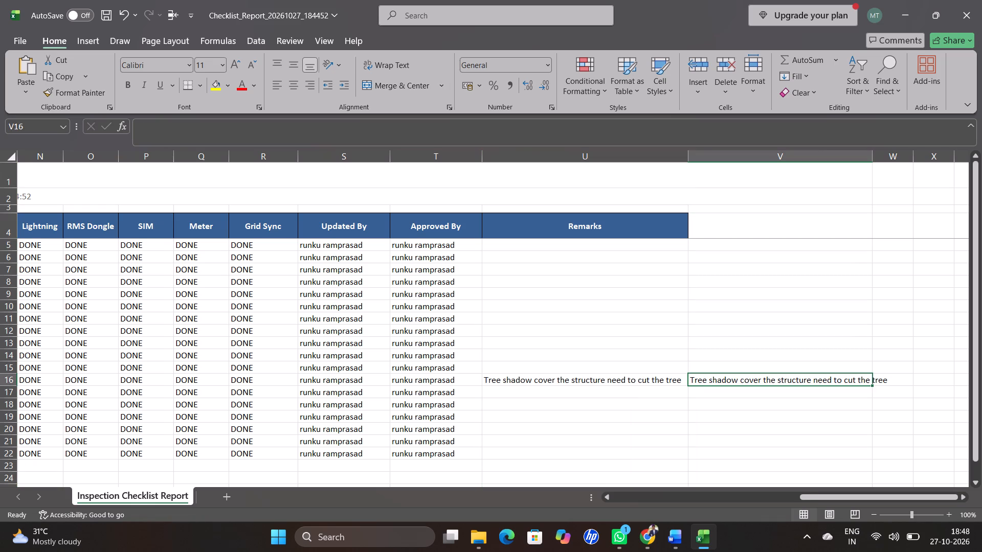
pyautogui.press('BackSpace')
pyautogui.press('BackSpace')
pyautogui.press('BackSpace')
pyautogui.press('BackSpace')
pyautogui.press('BackSpace')
pyautogui.press('BackSpace')
pyautogui.press('BackSpace')
pyautogui.press('BackSpace')
pyautogui.press('BackSpace')
pyautogui.press('BackSpace')
pyautogui.press('BackSpace')
pyautogui.press('BackSpace')
pyautogui.press('BackSpace')
pyautogui.press('BackSpace')
pyautogui.press('BackSpace')
pyautogui.press('BackSpace')
pyautogui.press('BackSpace')
pyautogui.press('BackSpace')
pyautogui.press('BackSpace')
pyautogui.press('BackSpace')
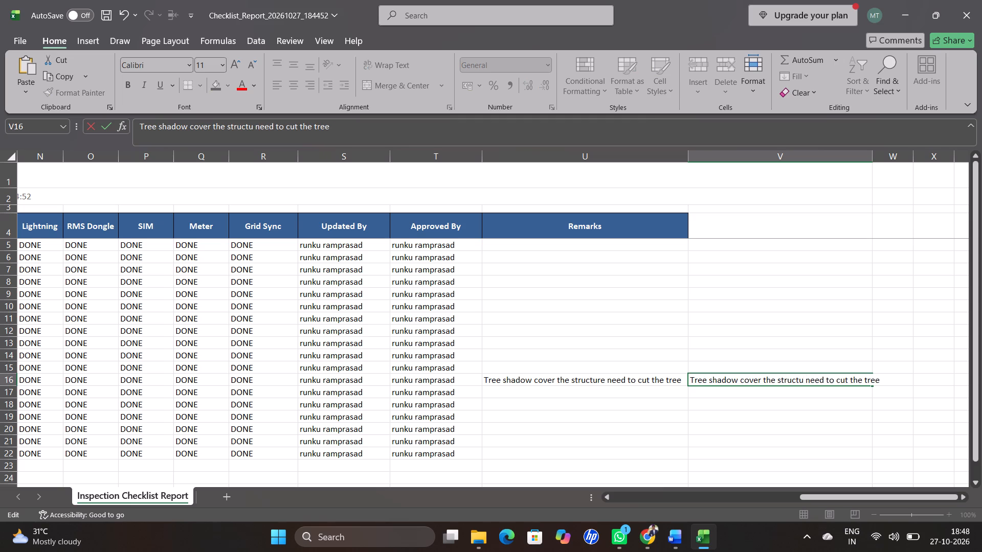
pyautogui.click(812, 381)
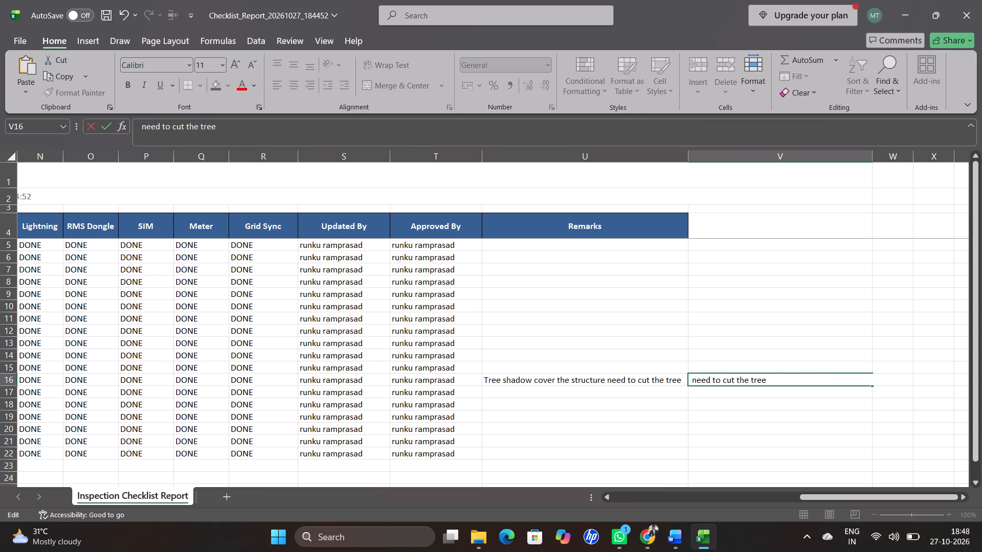
pyautogui.press('BackSpace')
pyautogui.press('BackSpace')
pyautogui.press('BackSpace')
pyautogui.press('BackSpace')
pyautogui.press('BackSpace')
pyautogui.press('BackSpace')
pyautogui.press('BackSpace')
pyautogui.press('BackSpace')
pyautogui.press('BackSpace')
pyautogui.press('BackSpace')
pyautogui.press('BackSpace')
pyautogui.press('BackSpace')
pyautogui.press('BackSpace')
pyautogui.press('BackSpace')
pyautogui.press('BackSpace')
pyautogui.press('BackSpace')
pyautogui.press('BackSpace')
pyautogui.press('BackSpace')
pyautogui.press('BackSpace')
pyautogui.press('BackSpace')
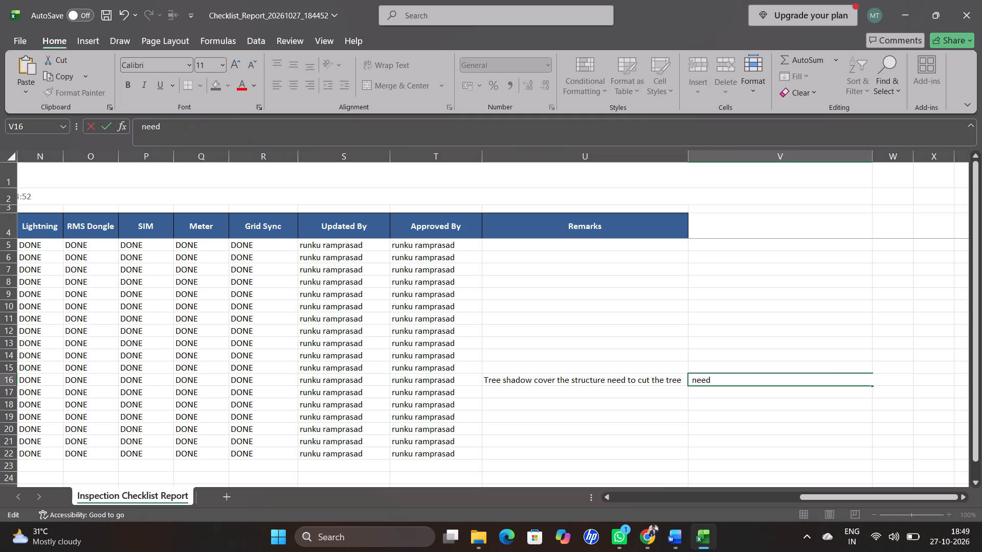
pyautogui.click(576, 425)
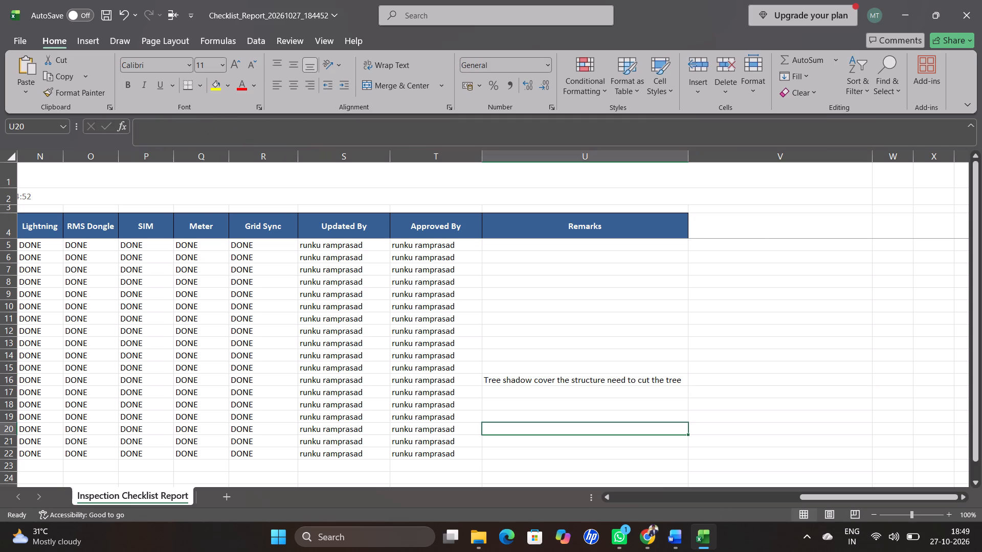
# Review the checklist table across all its columns, from S.No and Service Number through to Remarks.
pyautogui.hscroll(1, 565, 385)
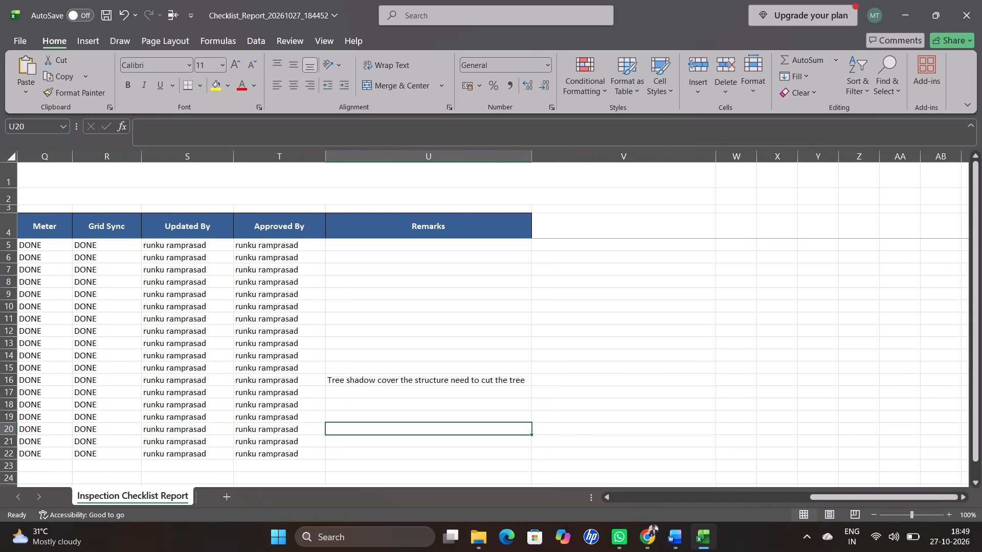
pyautogui.hscroll(5, 329, 360)
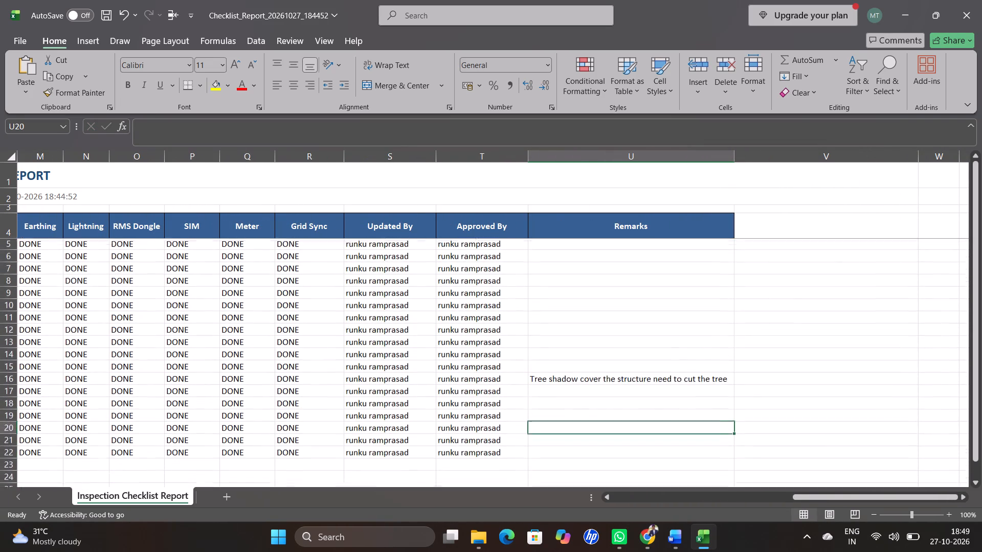
pyautogui.hscroll(6, 329, 360)
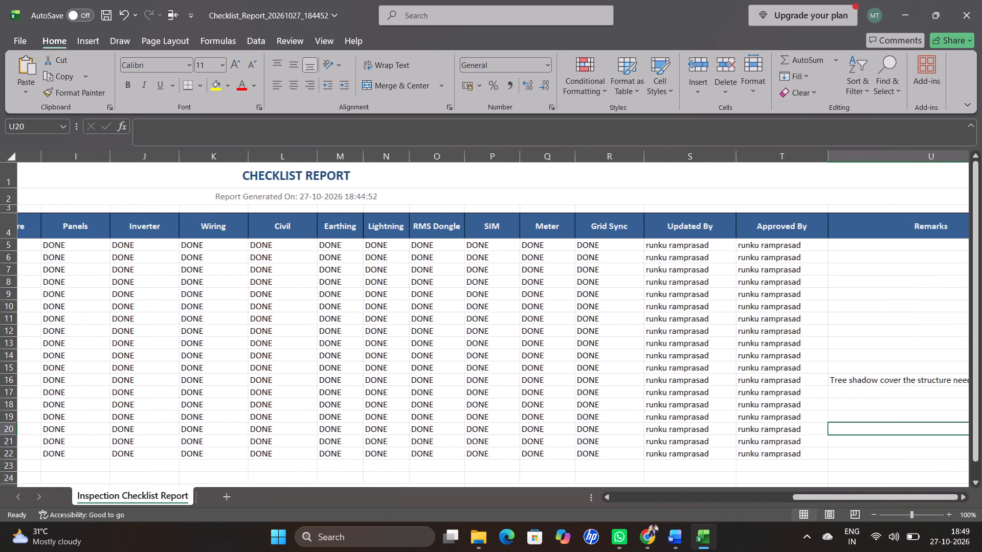
pyautogui.hscroll(7, 329, 360)
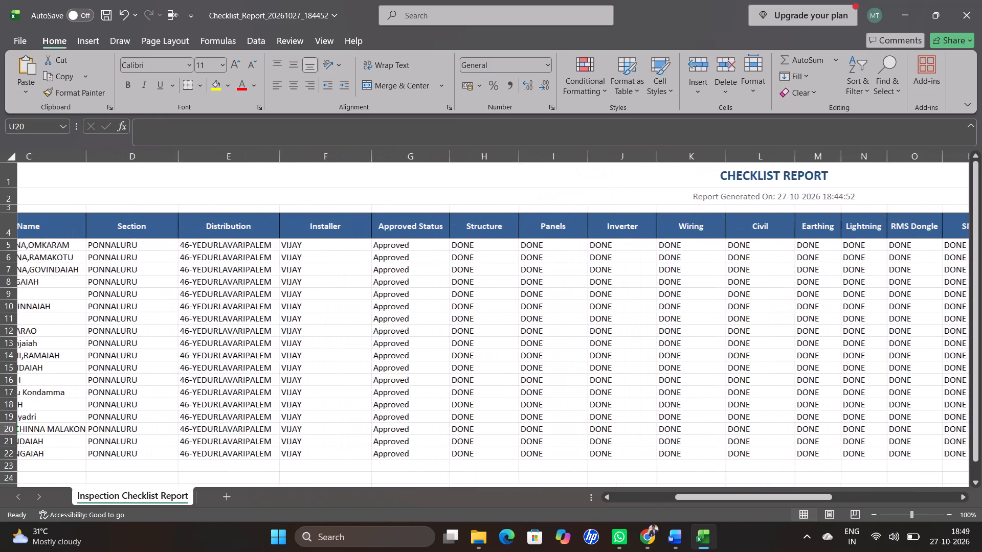
pyautogui.hscroll(5, 329, 360)
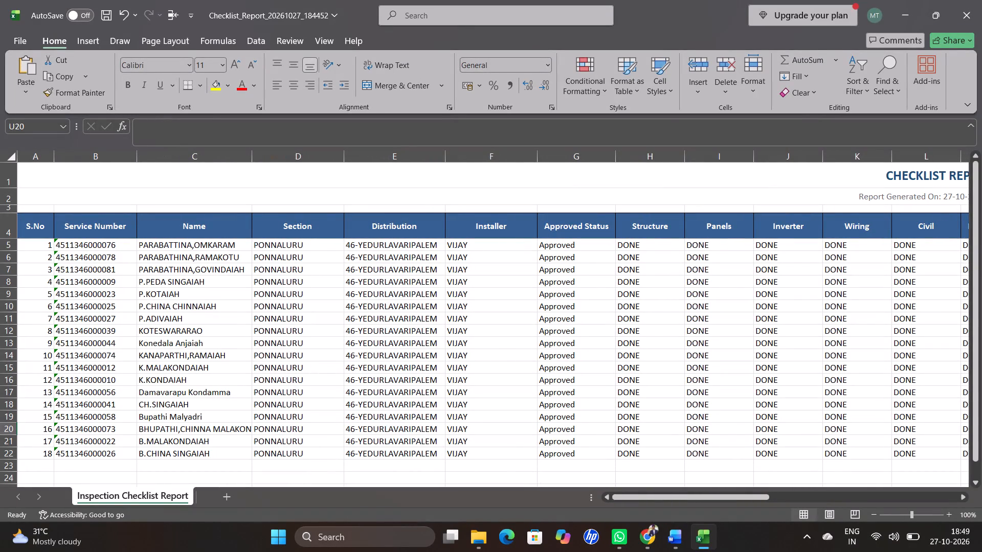
pyautogui.hscroll(-2, 445, 360)
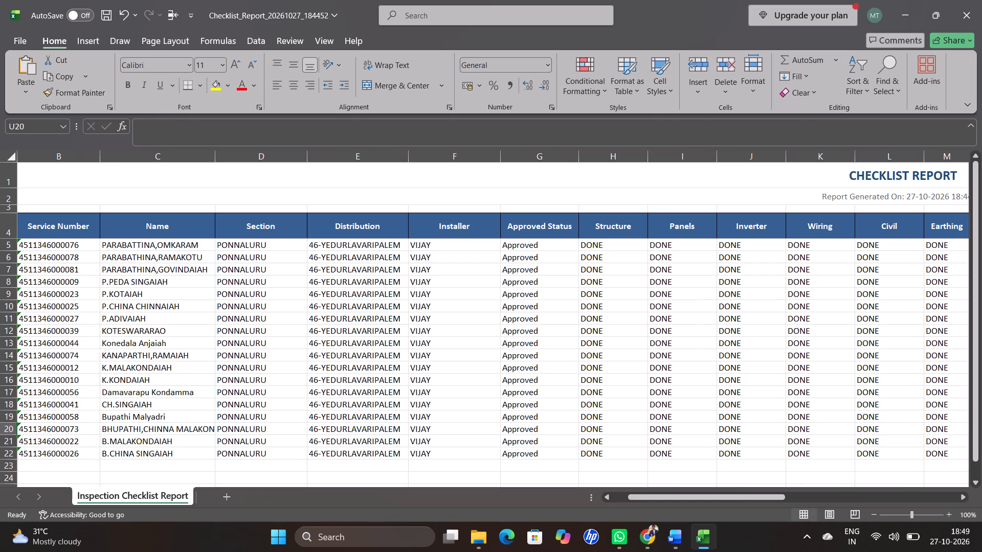
pyautogui.hscroll(-4, 503, 235)
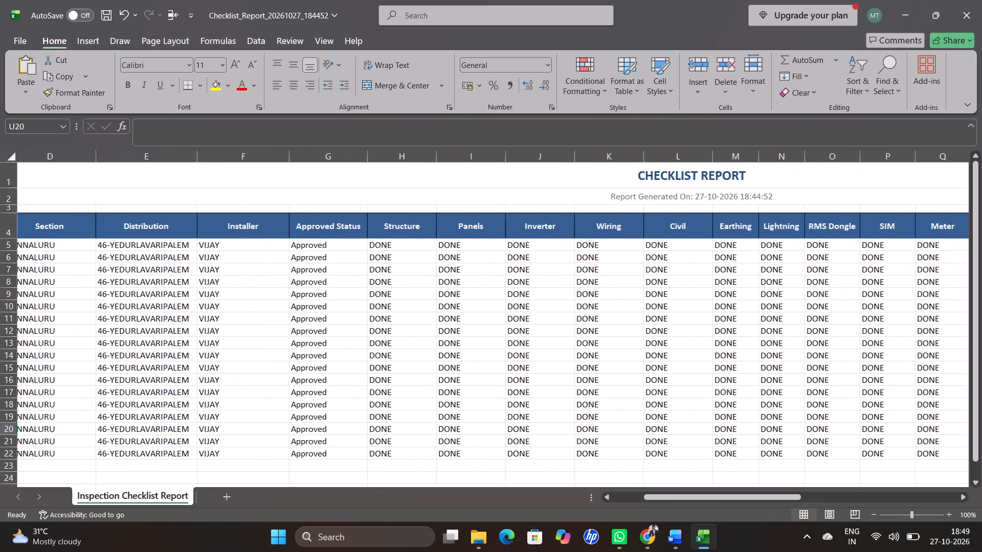
pyautogui.hscroll(-2, 503, 235)
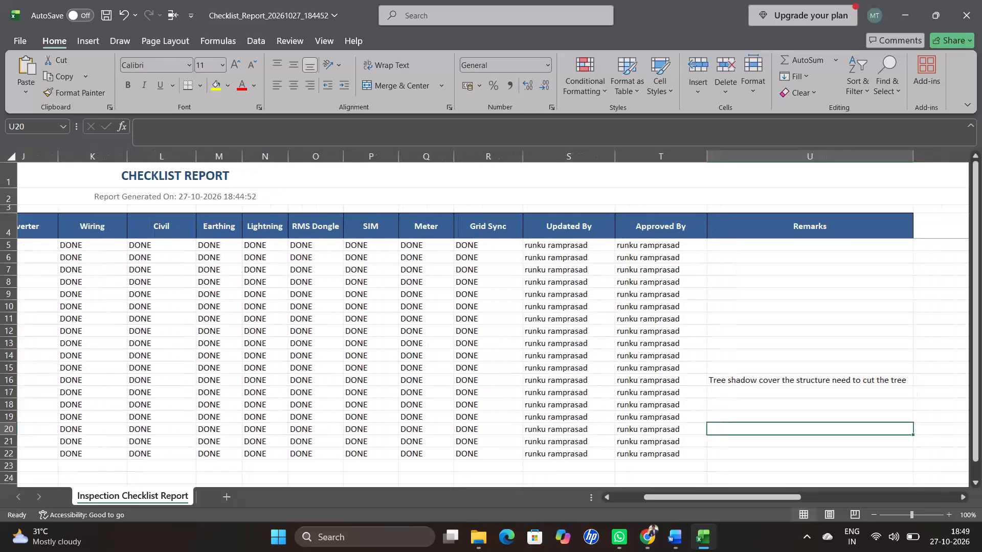
pyautogui.hscroll(-1, 503, 235)
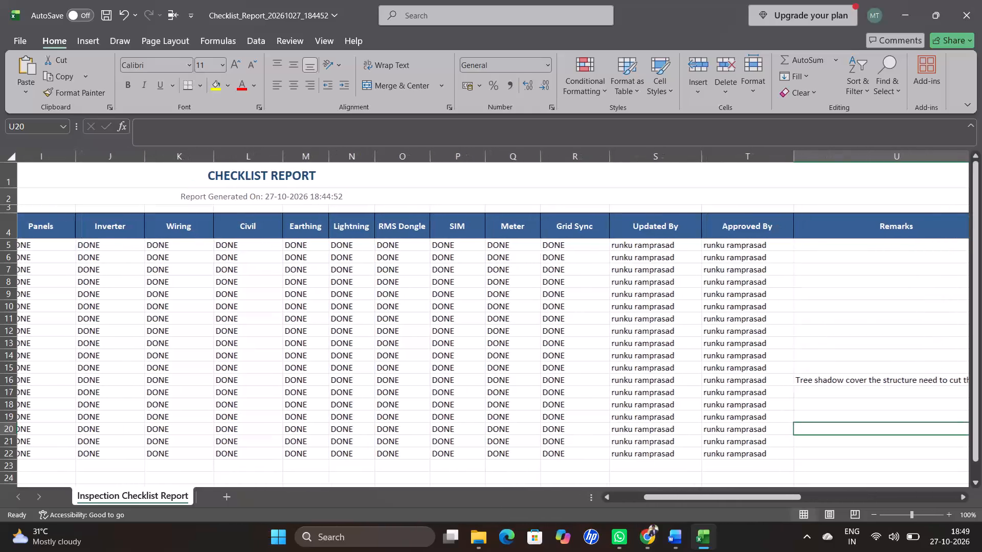
pyautogui.hscroll(-1, 503, 235)
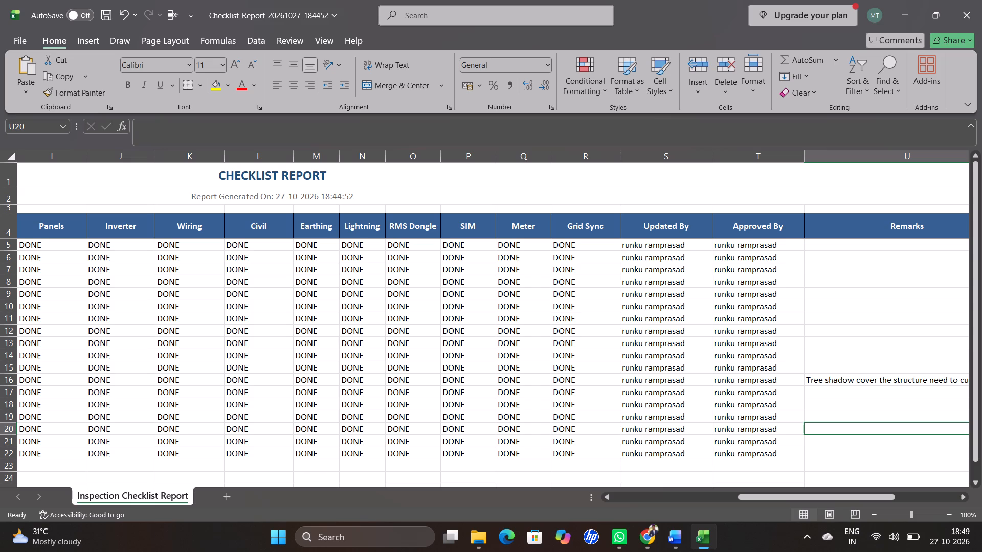
# Replace the "Approved By" header text in cell T4 with "DONE BY".
pyautogui.doubleClick(790, 227)
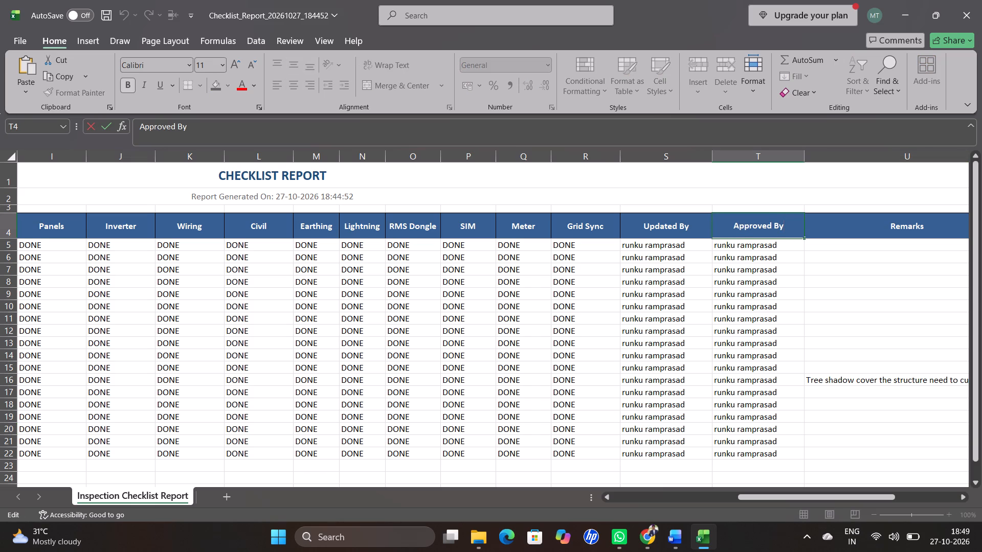
pyautogui.press('BackSpace')
pyautogui.press('BackSpace')
pyautogui.press('BackSpace')
pyautogui.press('BackSpace')
pyautogui.press('BackSpace')
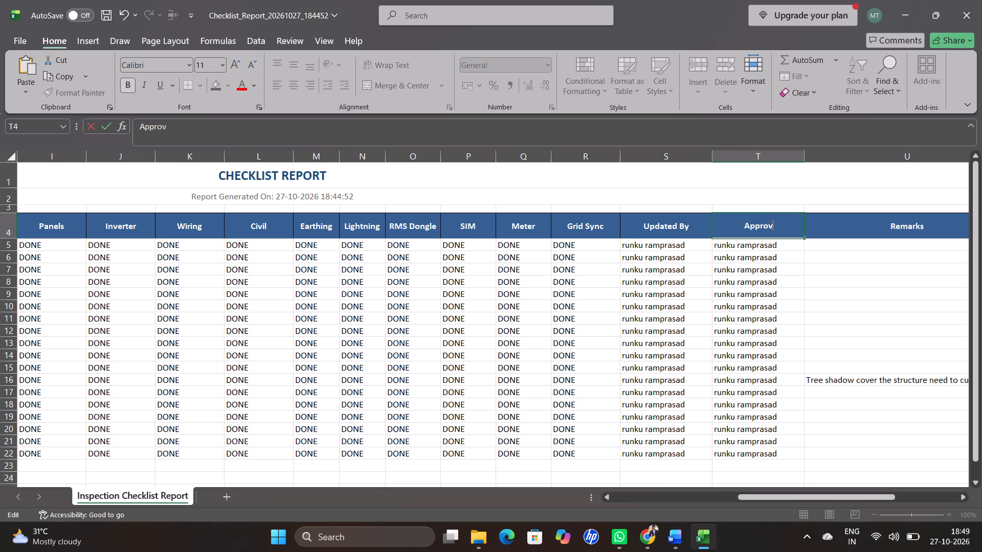
pyautogui.press('BackSpace')
pyautogui.press('BackSpace')
pyautogui.press('BackSpace')
pyautogui.press('BackSpace')
pyautogui.press('BackSpace')
pyautogui.press('BackSpace')
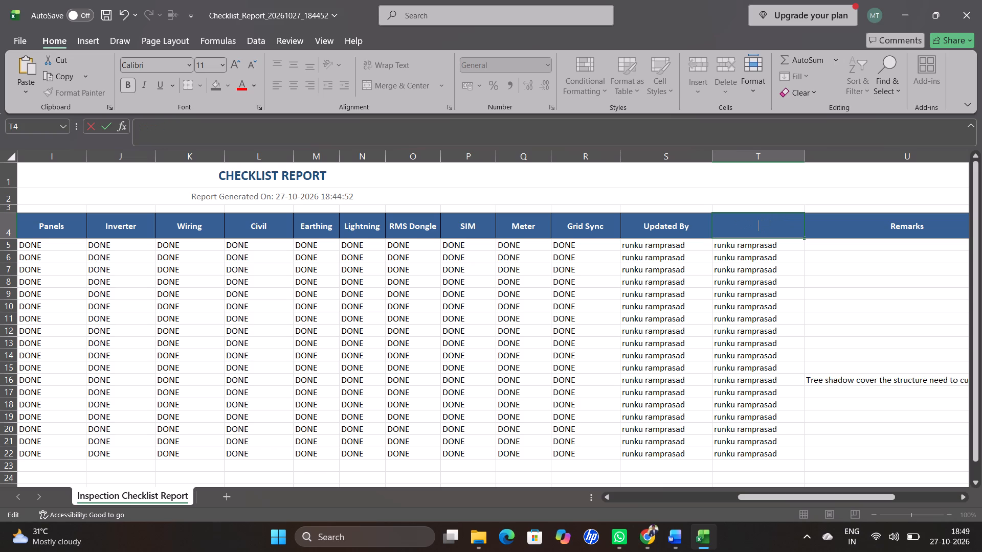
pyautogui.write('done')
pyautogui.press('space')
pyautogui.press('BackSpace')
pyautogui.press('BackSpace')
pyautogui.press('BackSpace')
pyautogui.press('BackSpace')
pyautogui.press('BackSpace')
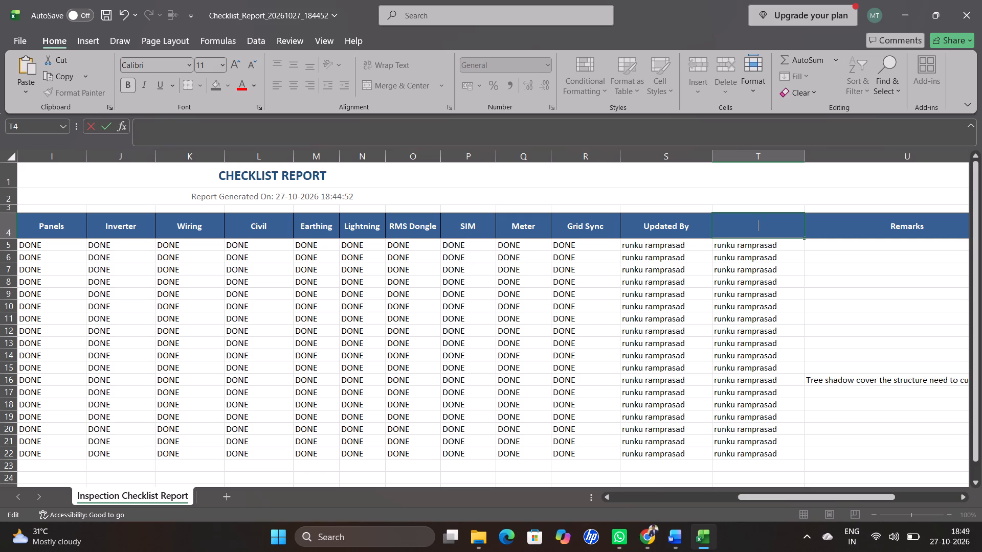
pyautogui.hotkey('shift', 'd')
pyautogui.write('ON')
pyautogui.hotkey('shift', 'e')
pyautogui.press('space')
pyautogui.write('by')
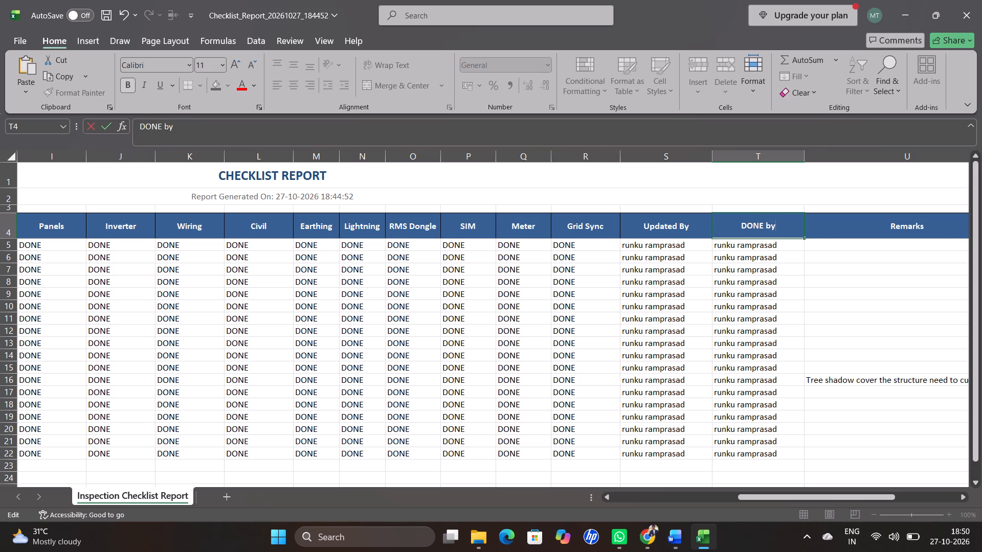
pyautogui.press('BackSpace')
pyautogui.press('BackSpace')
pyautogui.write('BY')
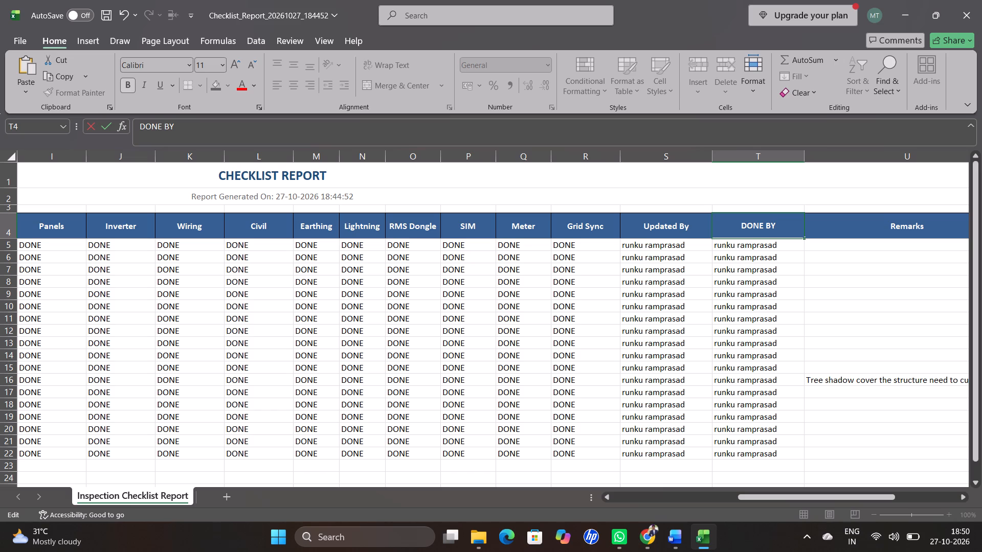
# Delete the entire Installer column F from the checklist report.
pyautogui.hscroll(3, 263, 301)
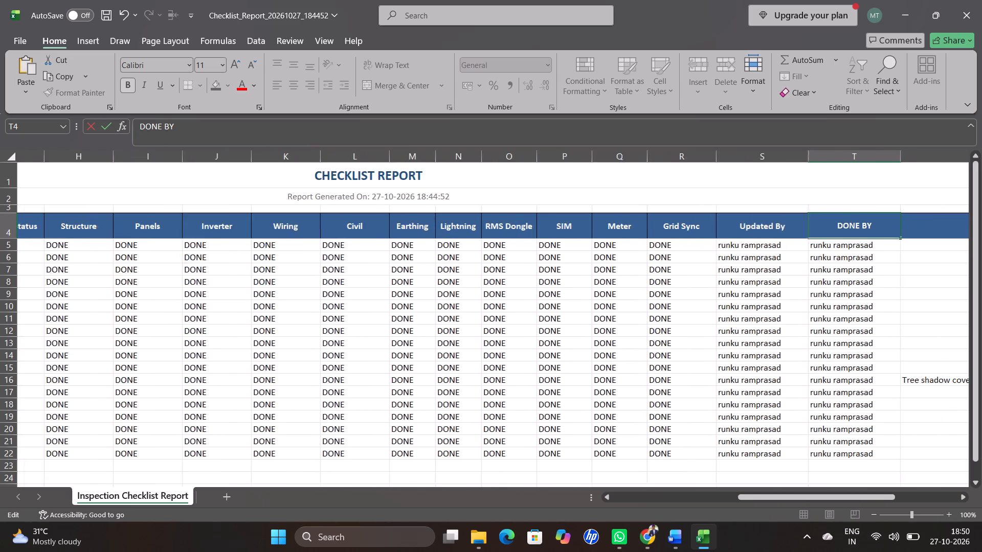
pyautogui.hscroll(6, 263, 301)
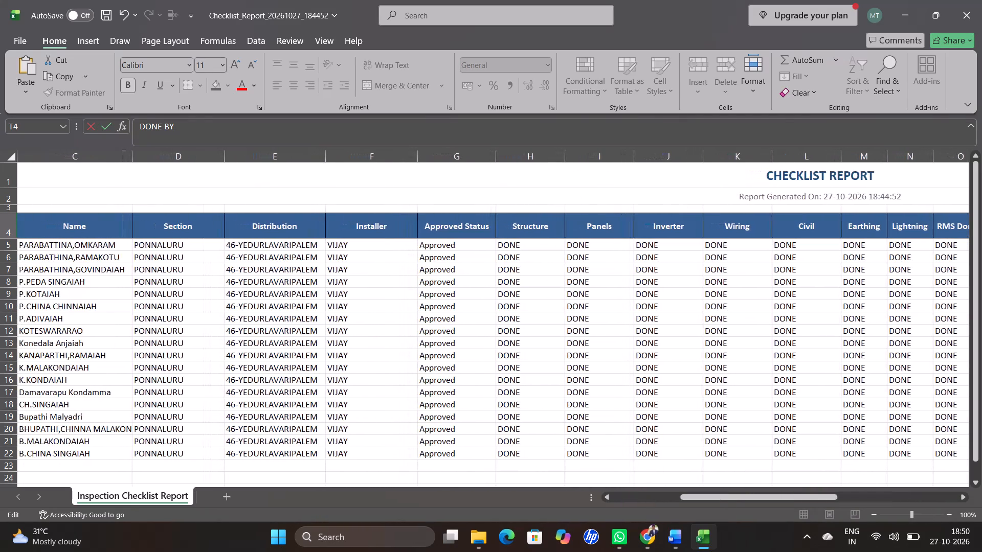
pyautogui.doubleClick(378, 222)
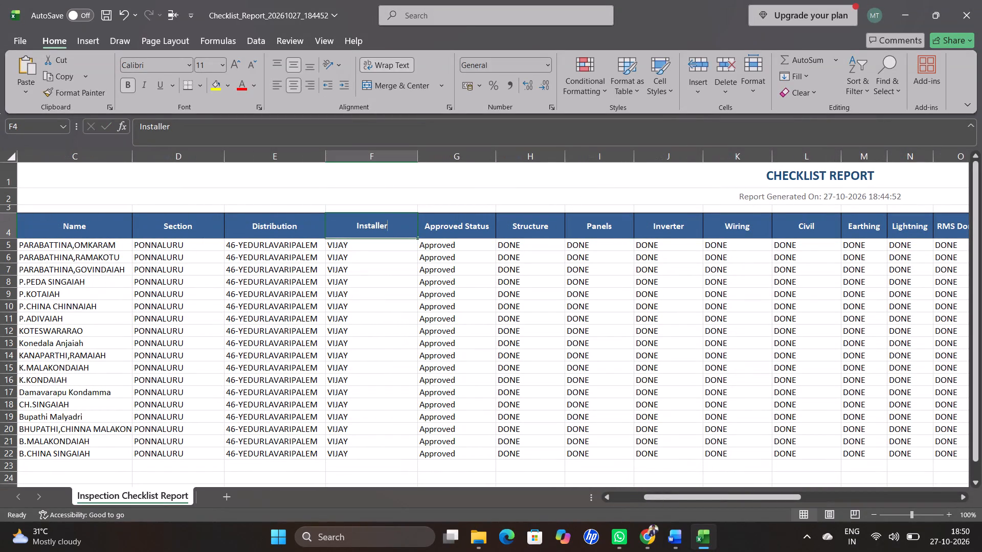
pyautogui.rightClick(378, 222)
pyautogui.rightClick(378, 222)
pyautogui.rightClick(378, 222)
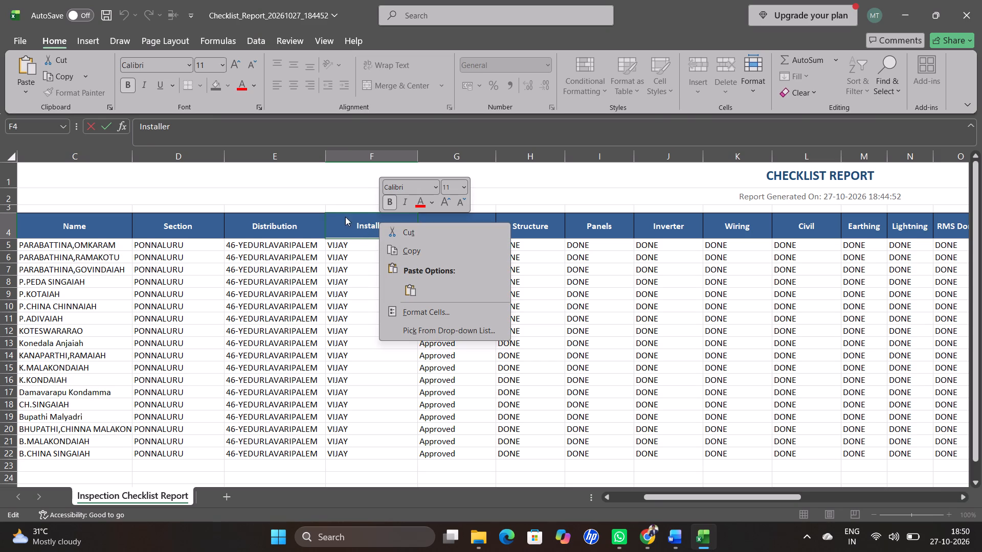
pyautogui.moveTo(338, 236); pyautogui.dragTo(339, 277)
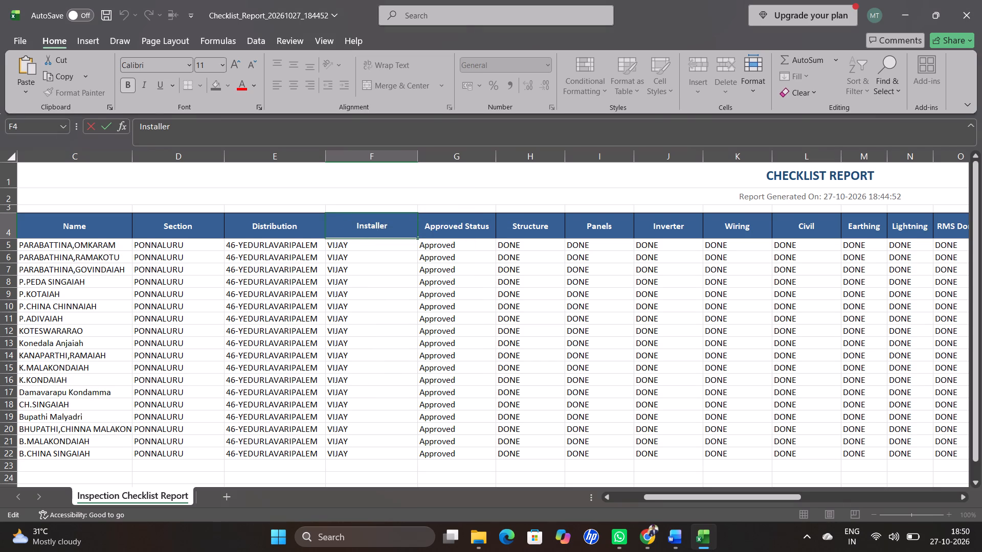
pyautogui.moveTo(339, 277); pyautogui.dragTo(333, 284)
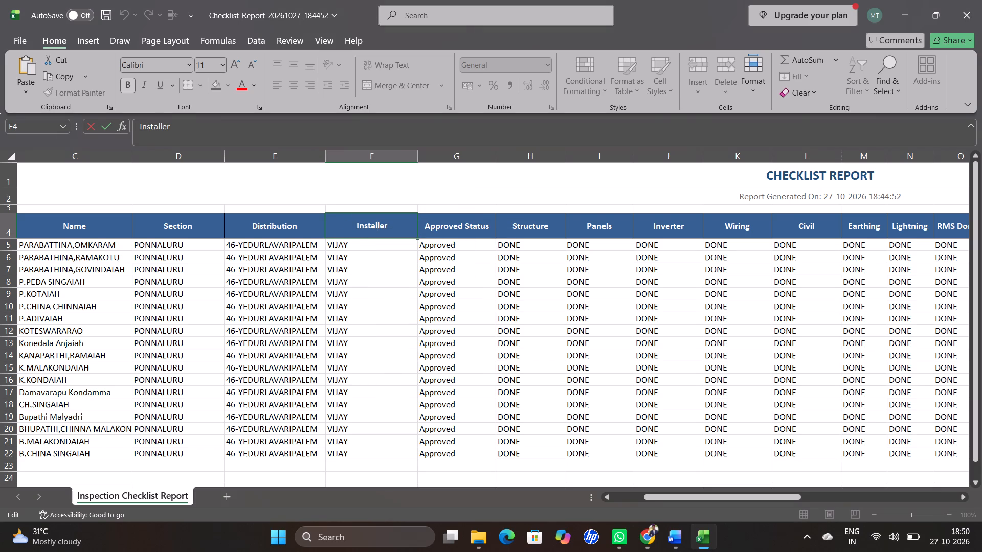
pyautogui.moveTo(415, 239); pyautogui.dragTo(407, 304)
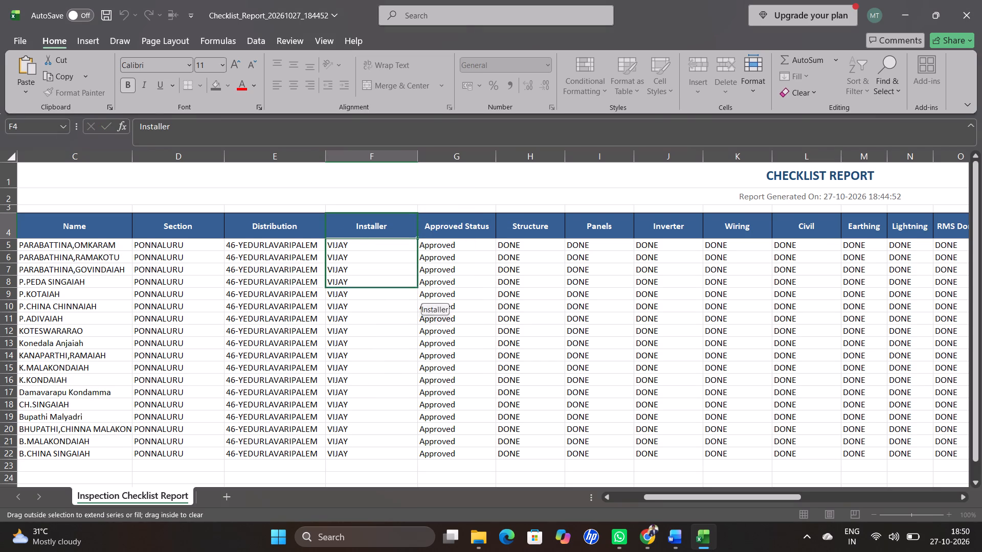
pyautogui.moveTo(407, 304); pyautogui.dragTo(403, 466)
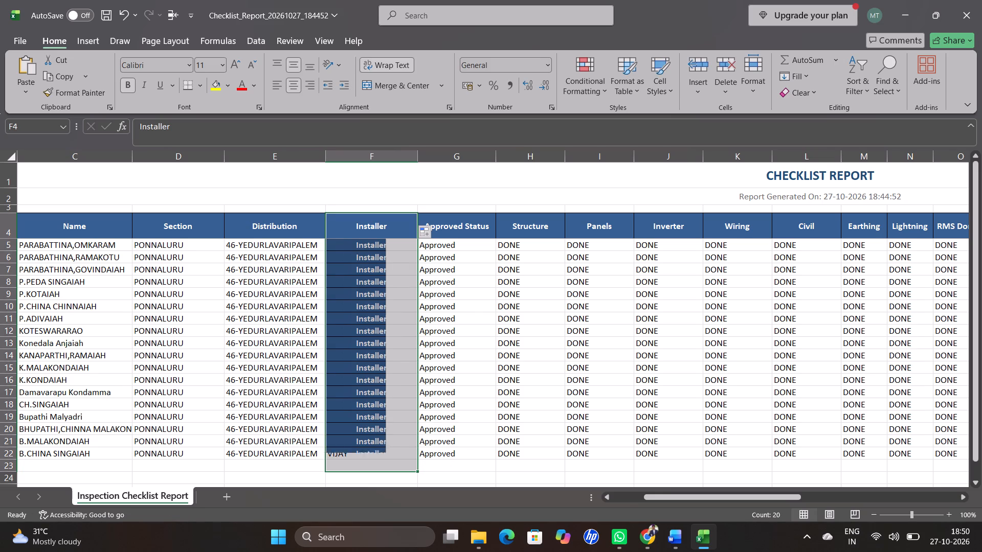
pyautogui.rightClick(394, 384)
pyautogui.rightClick(394, 384)
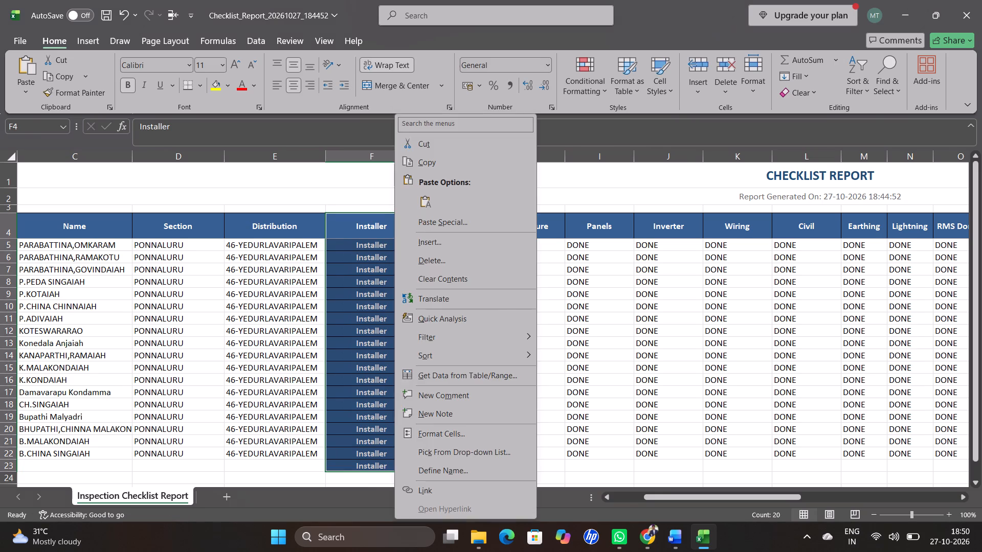
pyautogui.rightClick(394, 384)
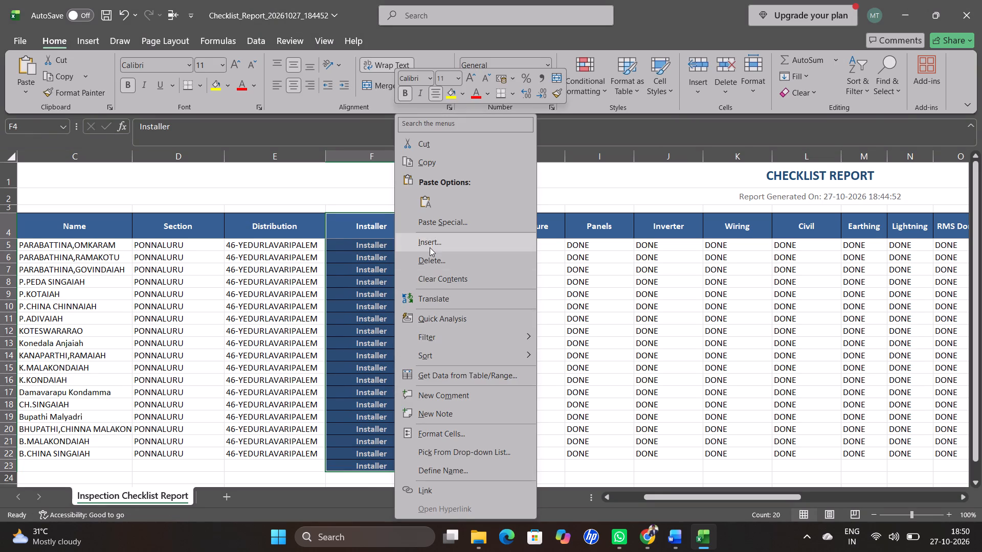
pyautogui.click(428, 259)
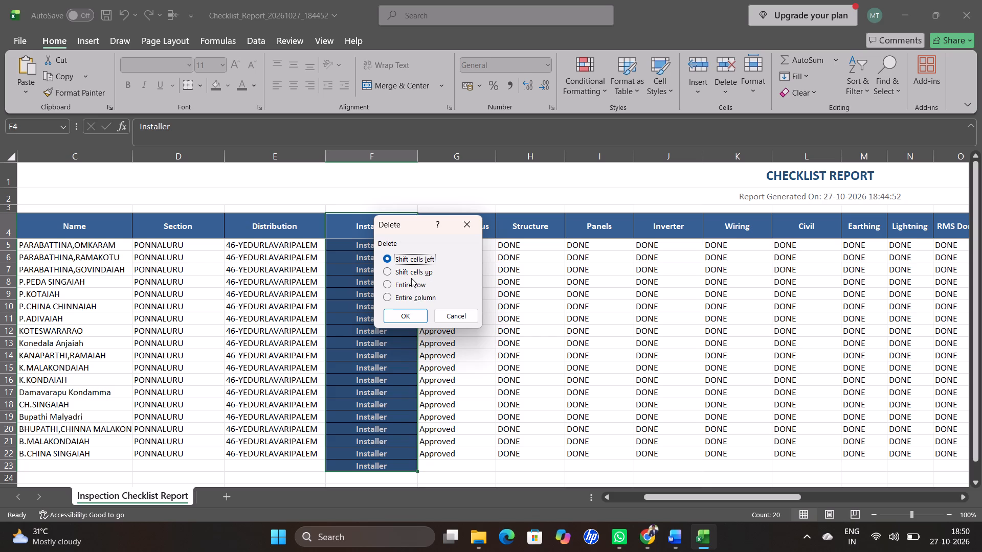
pyautogui.click(410, 294)
pyautogui.click(407, 312)
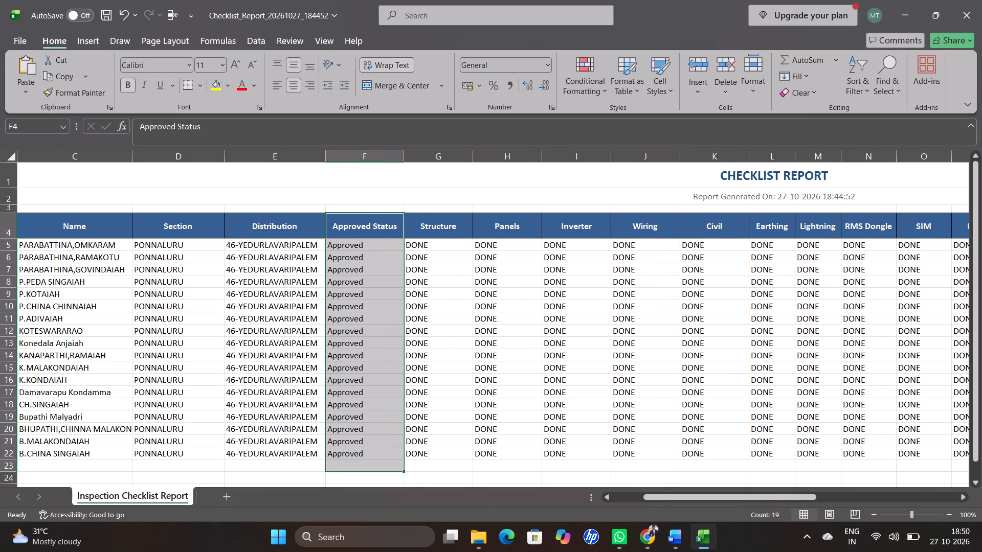
# Delete the entire Approved Status column, now in column F, from the checklist report.
pyautogui.click(453, 198)
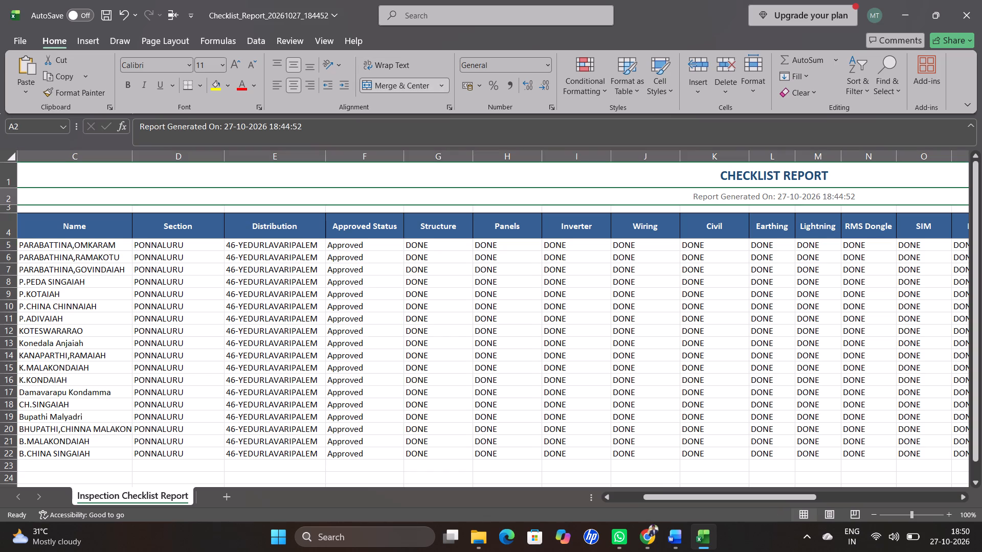
pyautogui.rightClick(384, 224)
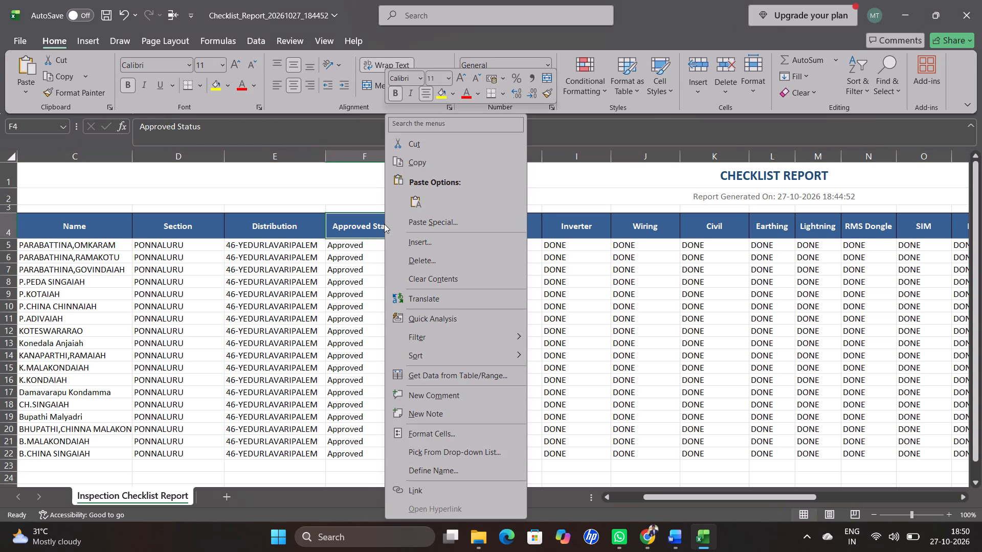
pyautogui.click(403, 258)
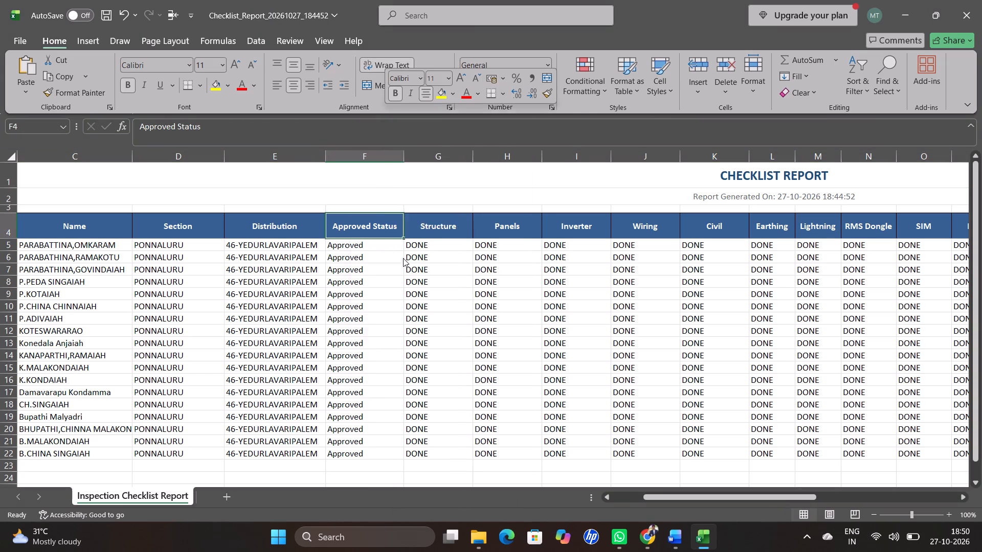
pyautogui.click(386, 296)
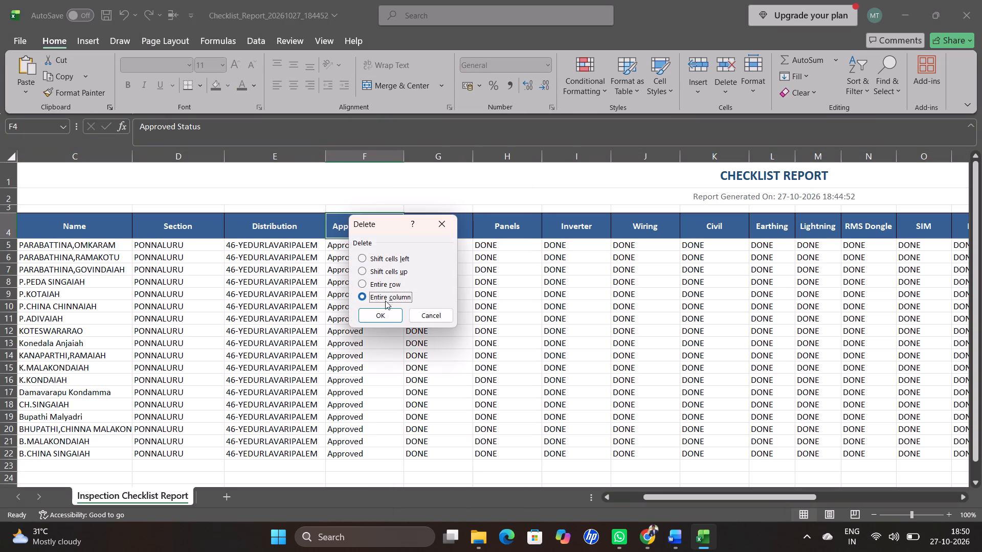
pyautogui.click(384, 315)
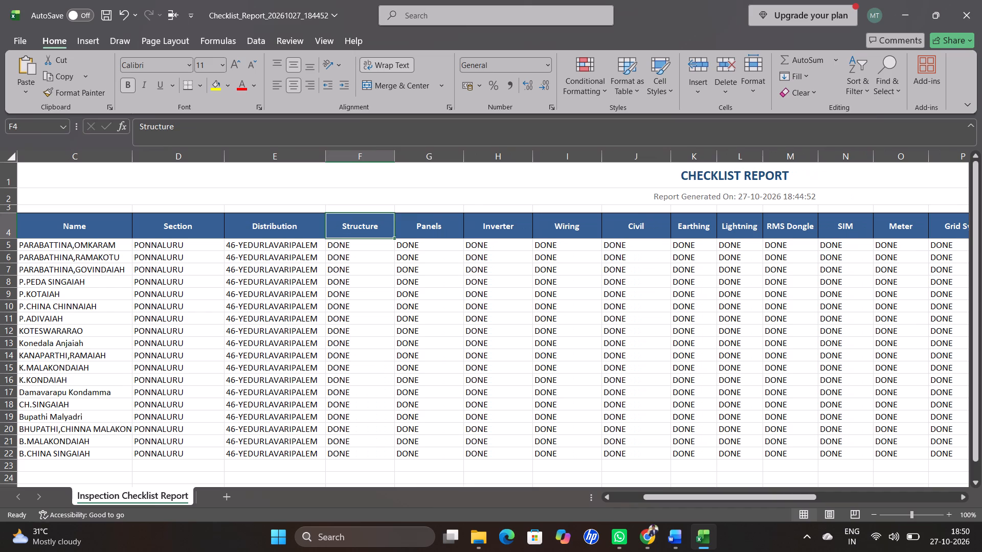
# Review the remaining checklist columns from Structure across to Remarks.
pyautogui.hscroll(-1, 721, 340)
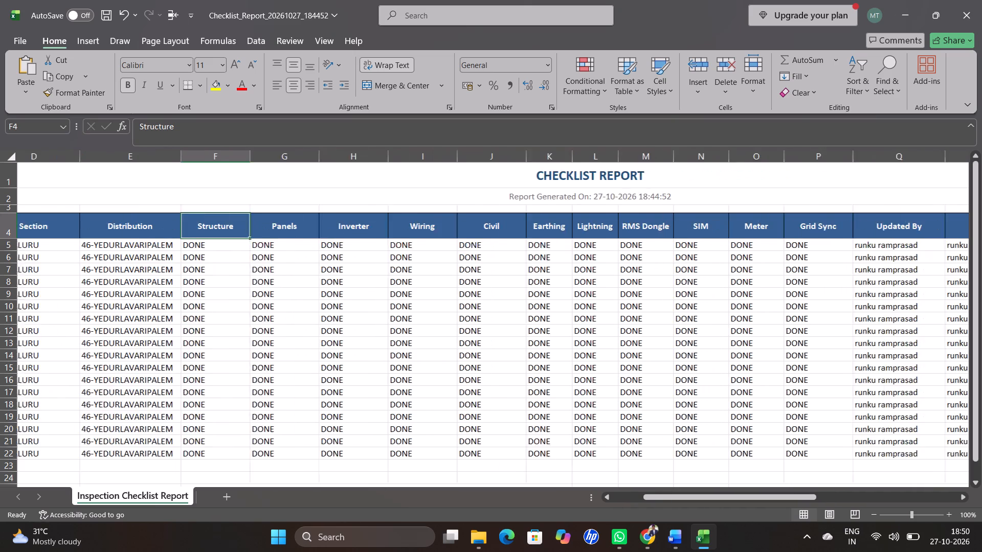
pyautogui.hscroll(-4, 721, 340)
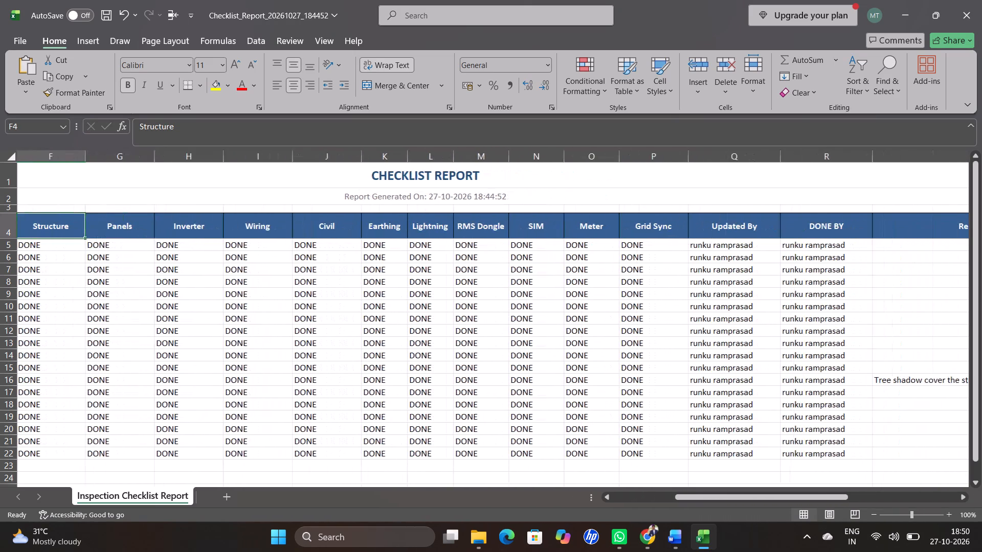
pyautogui.hscroll(-5, 721, 340)
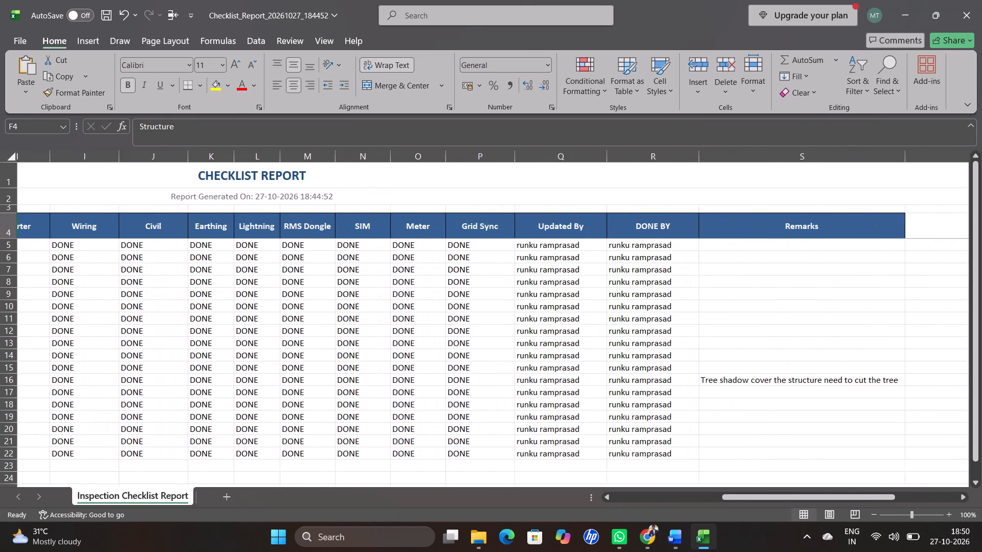
pyautogui.hscroll(-1, 721, 340)
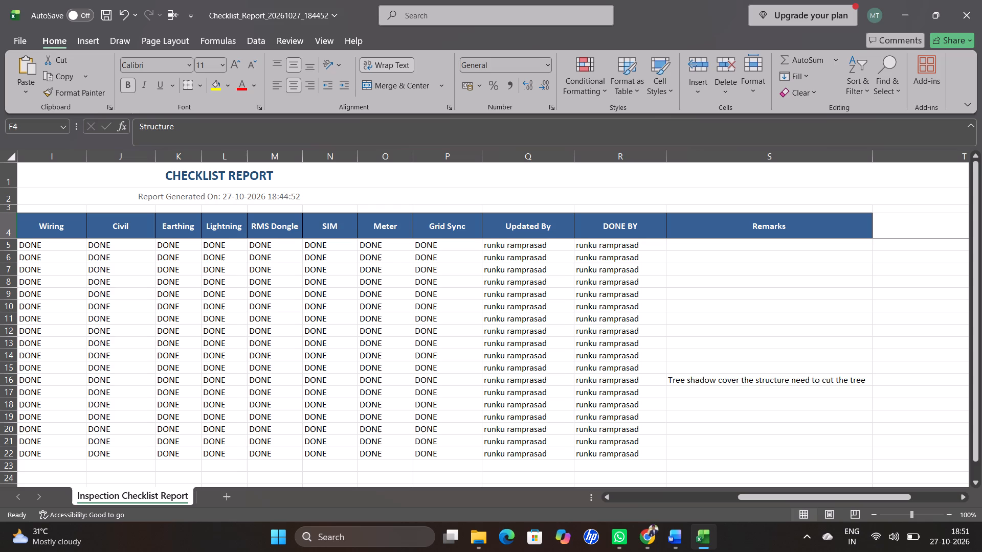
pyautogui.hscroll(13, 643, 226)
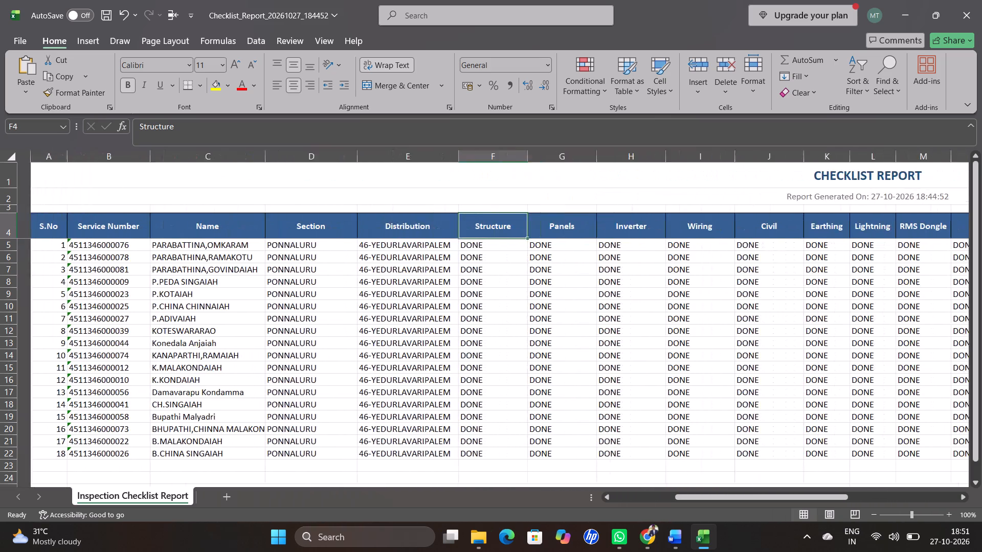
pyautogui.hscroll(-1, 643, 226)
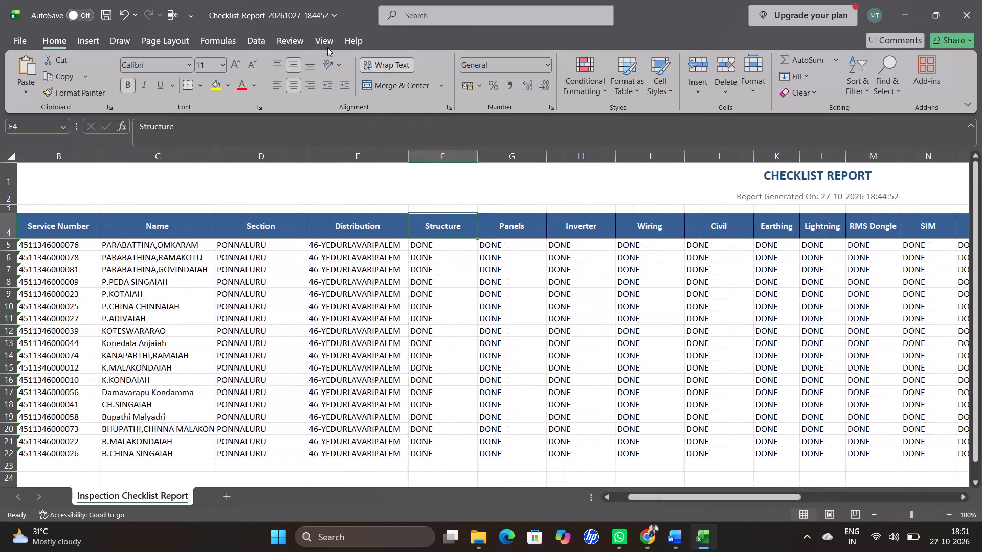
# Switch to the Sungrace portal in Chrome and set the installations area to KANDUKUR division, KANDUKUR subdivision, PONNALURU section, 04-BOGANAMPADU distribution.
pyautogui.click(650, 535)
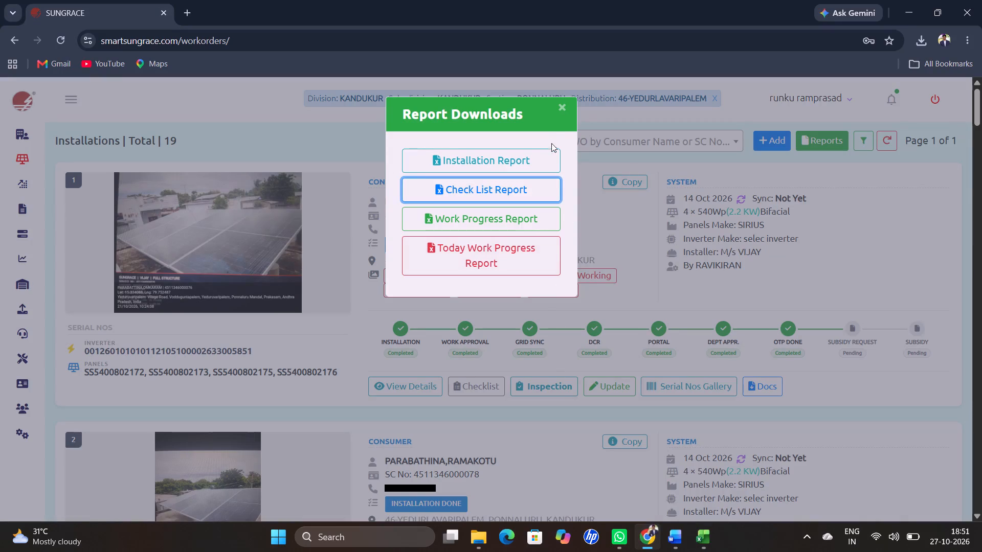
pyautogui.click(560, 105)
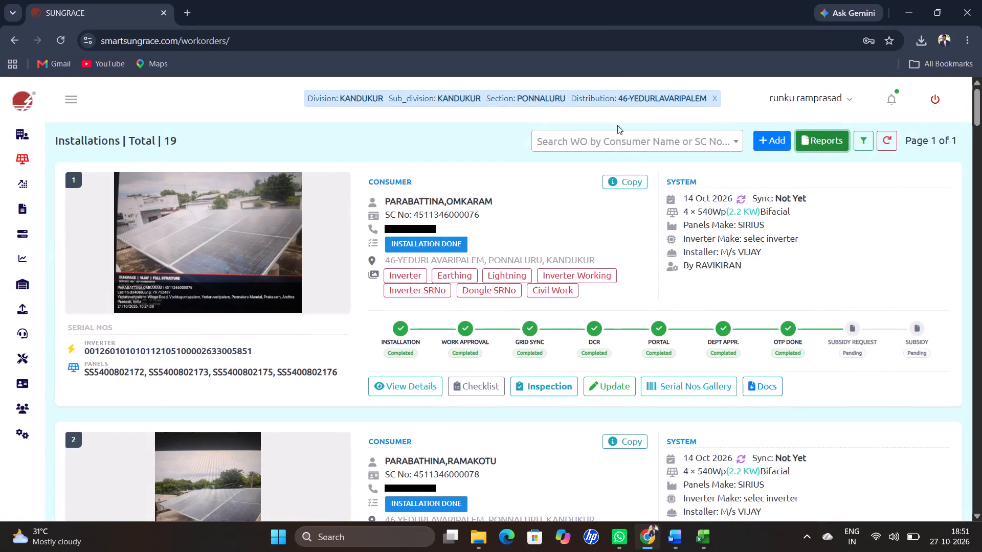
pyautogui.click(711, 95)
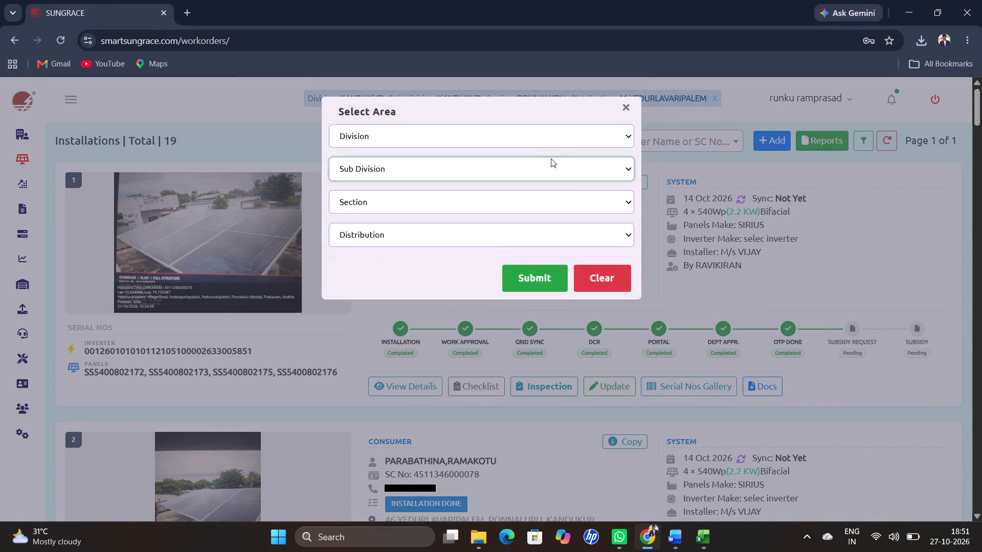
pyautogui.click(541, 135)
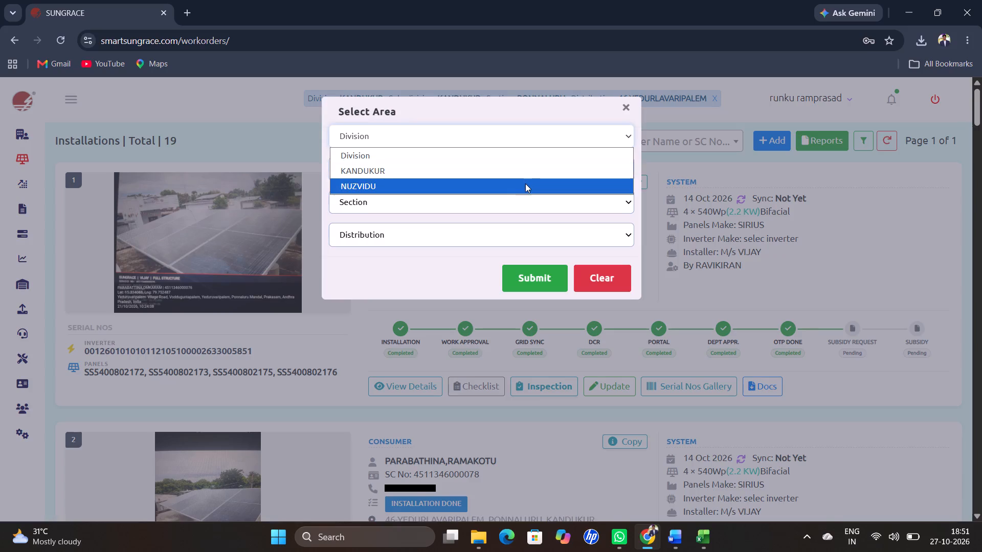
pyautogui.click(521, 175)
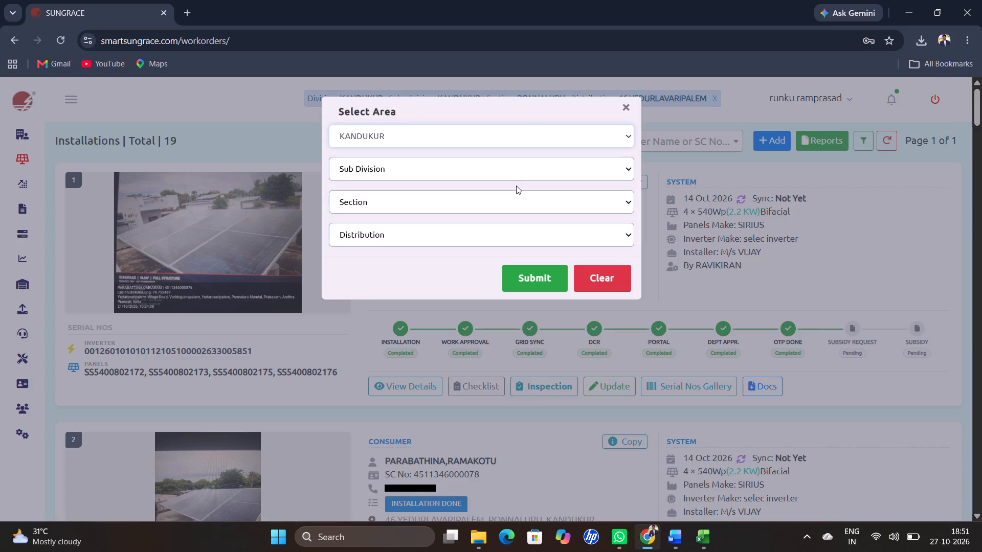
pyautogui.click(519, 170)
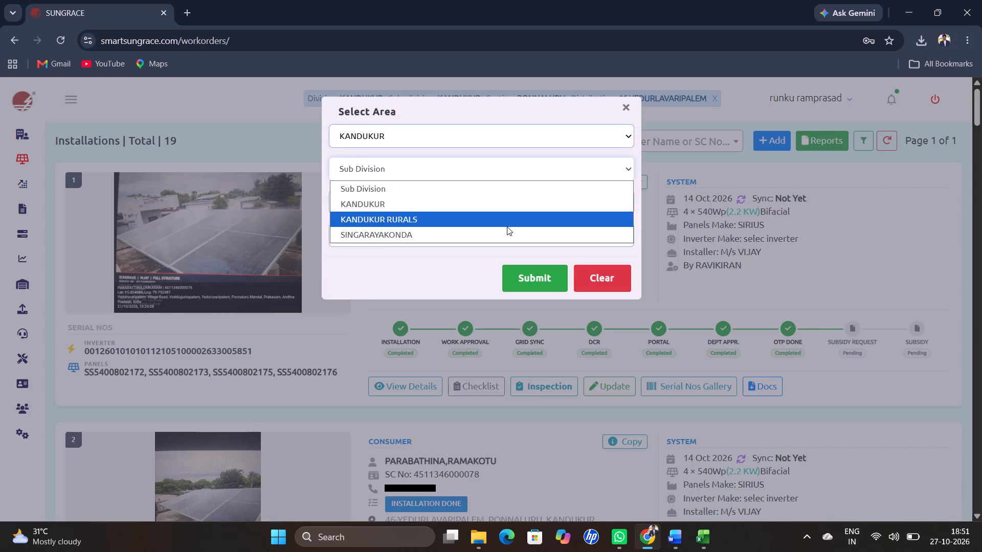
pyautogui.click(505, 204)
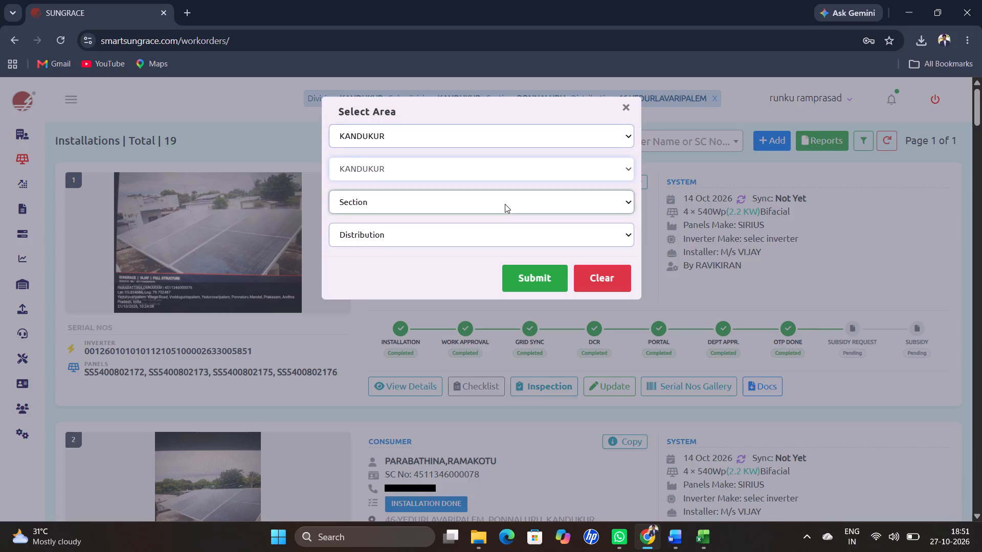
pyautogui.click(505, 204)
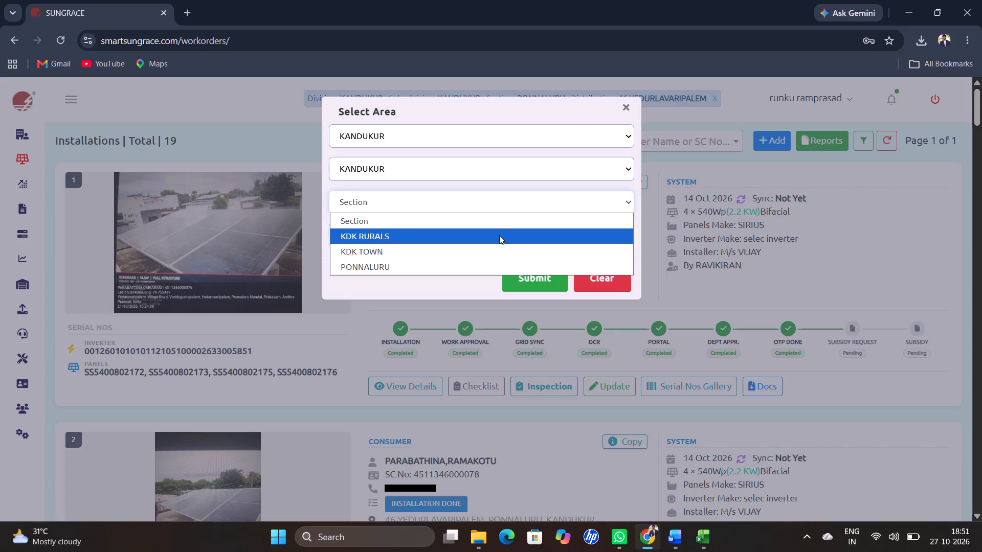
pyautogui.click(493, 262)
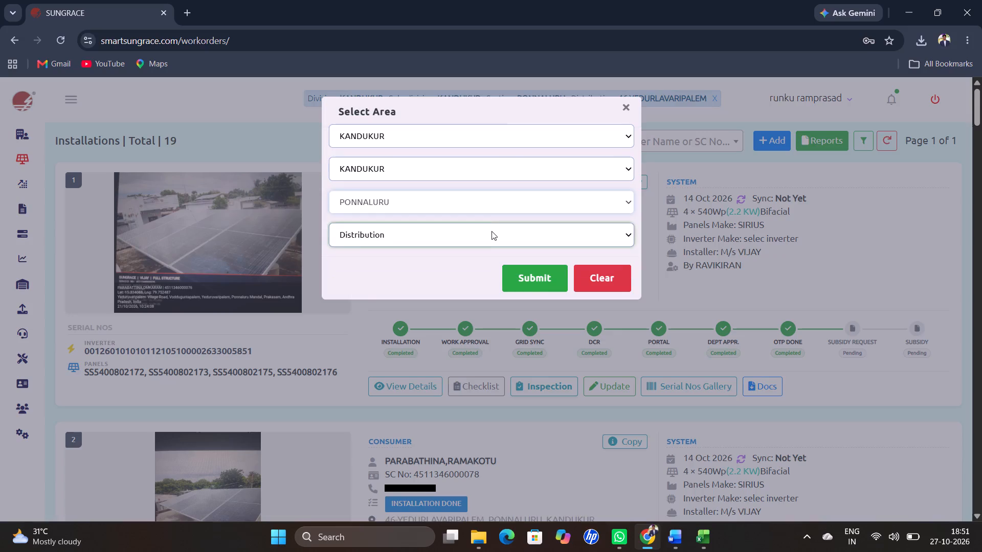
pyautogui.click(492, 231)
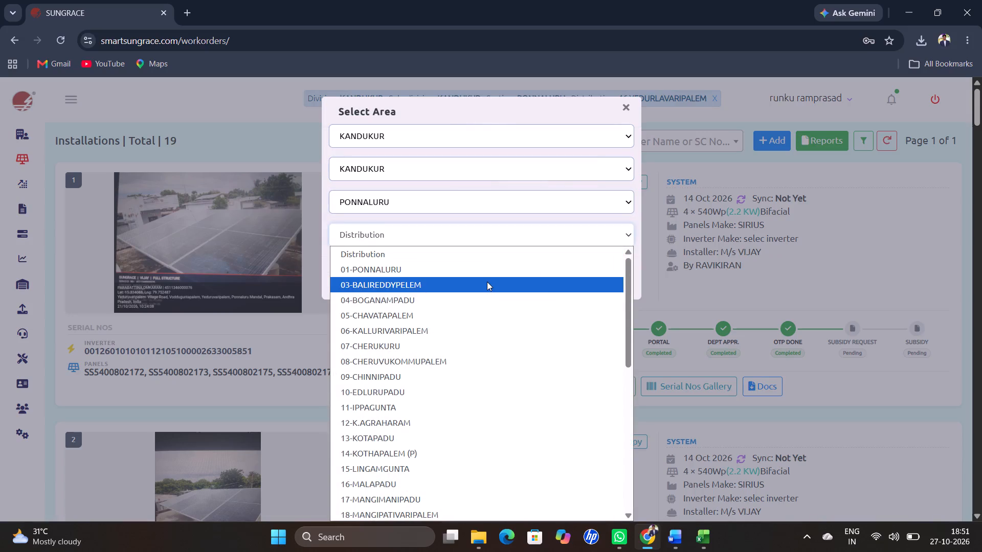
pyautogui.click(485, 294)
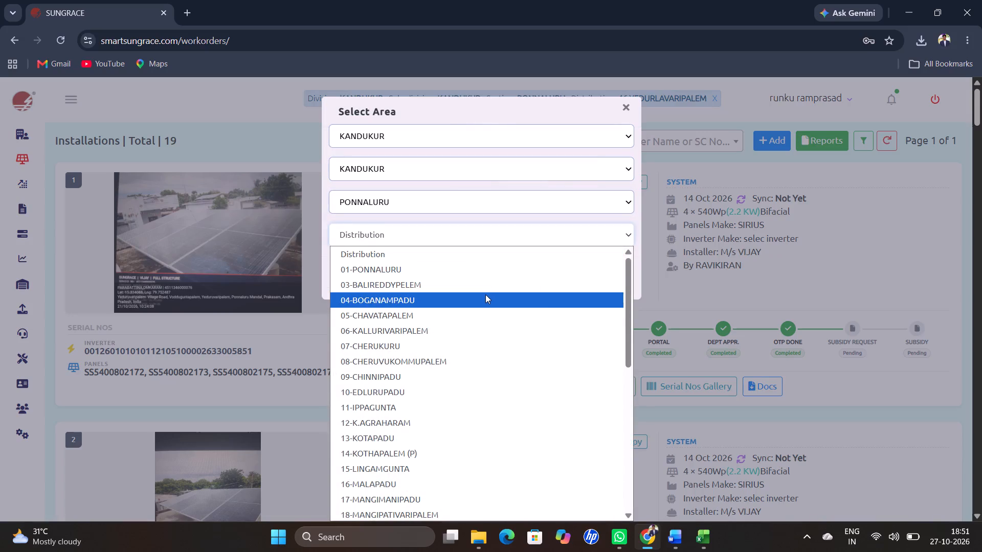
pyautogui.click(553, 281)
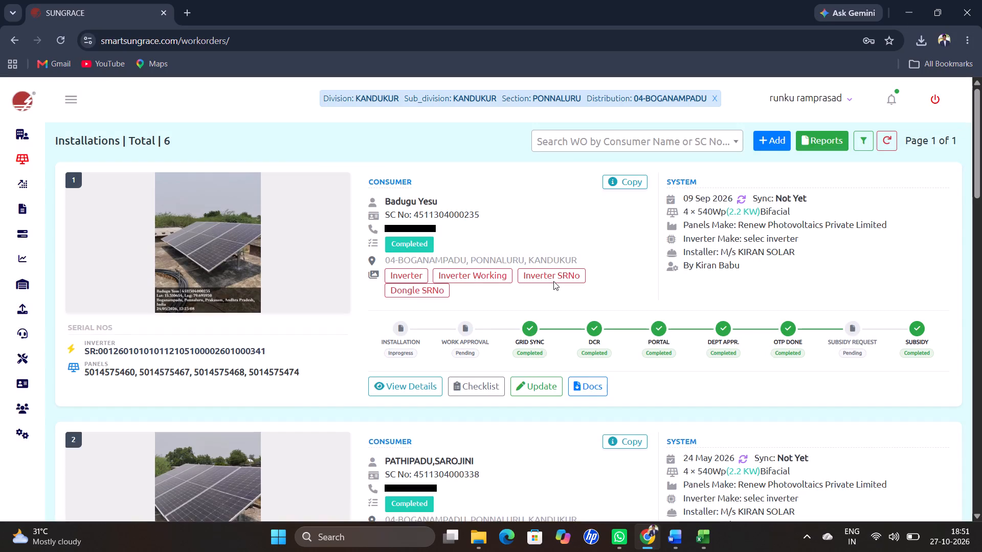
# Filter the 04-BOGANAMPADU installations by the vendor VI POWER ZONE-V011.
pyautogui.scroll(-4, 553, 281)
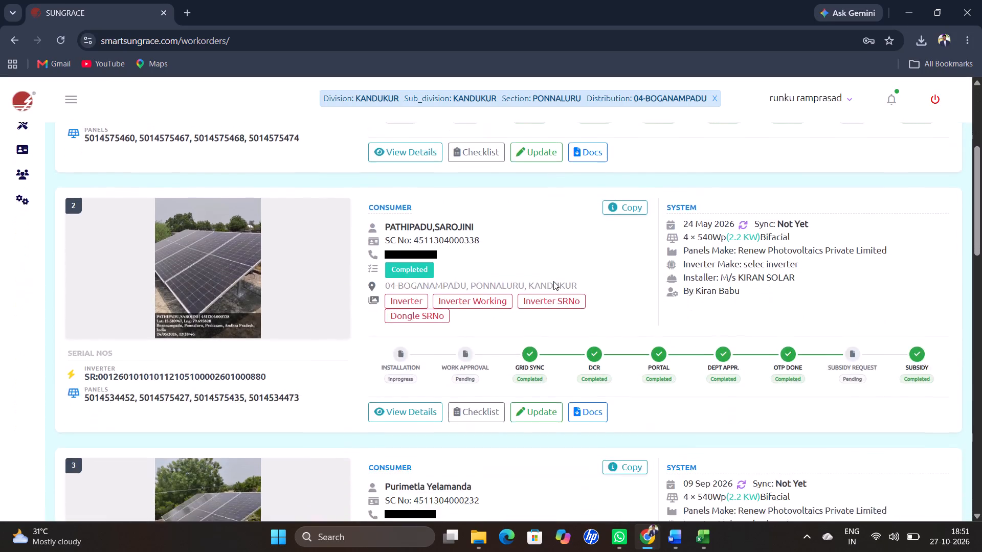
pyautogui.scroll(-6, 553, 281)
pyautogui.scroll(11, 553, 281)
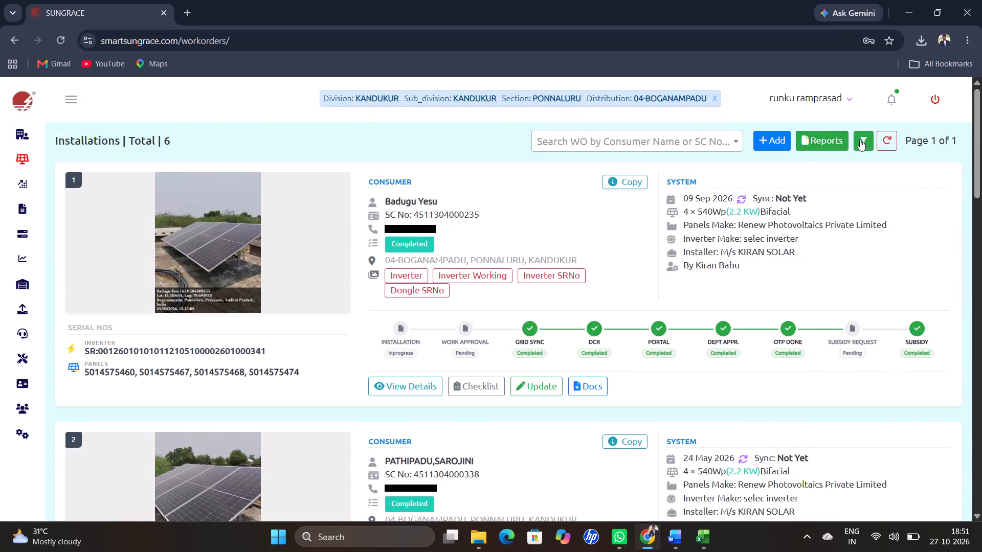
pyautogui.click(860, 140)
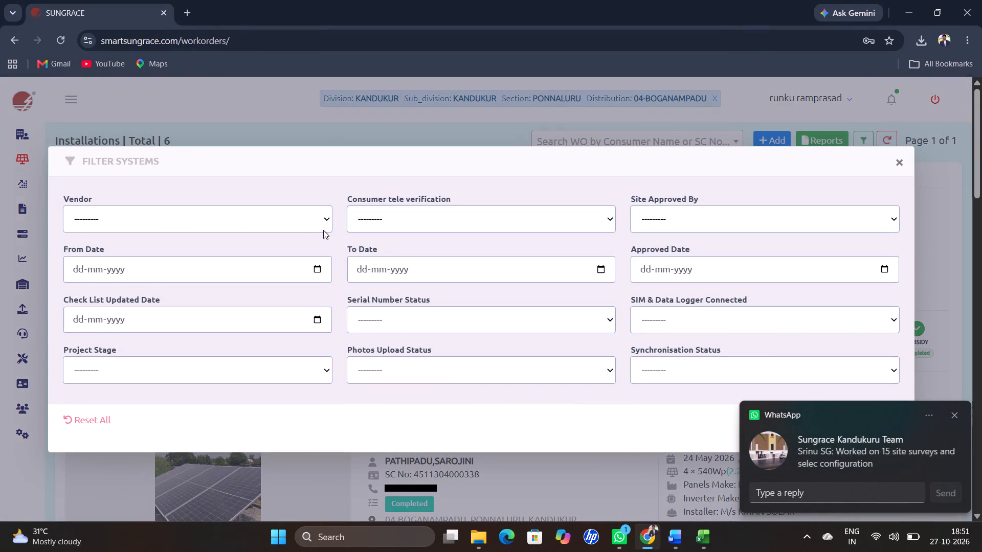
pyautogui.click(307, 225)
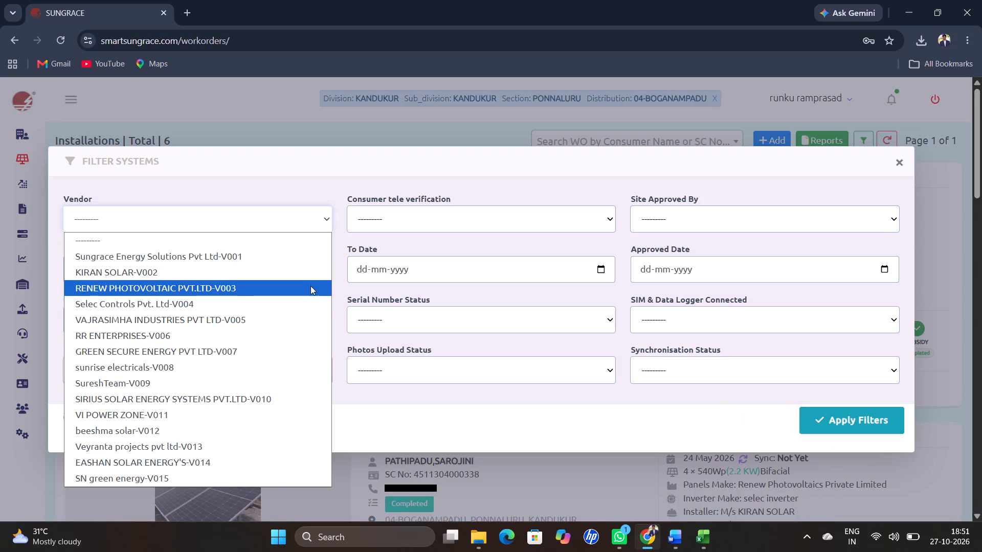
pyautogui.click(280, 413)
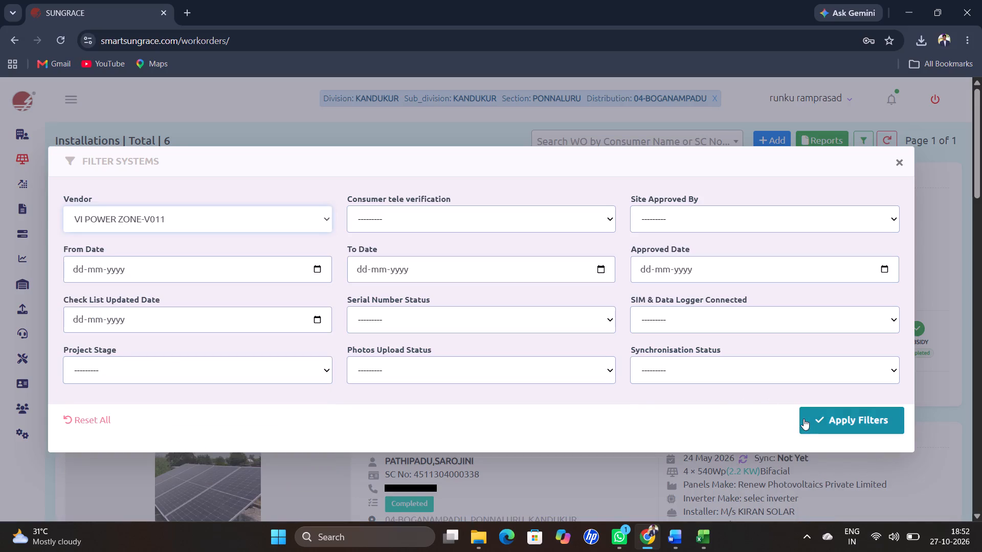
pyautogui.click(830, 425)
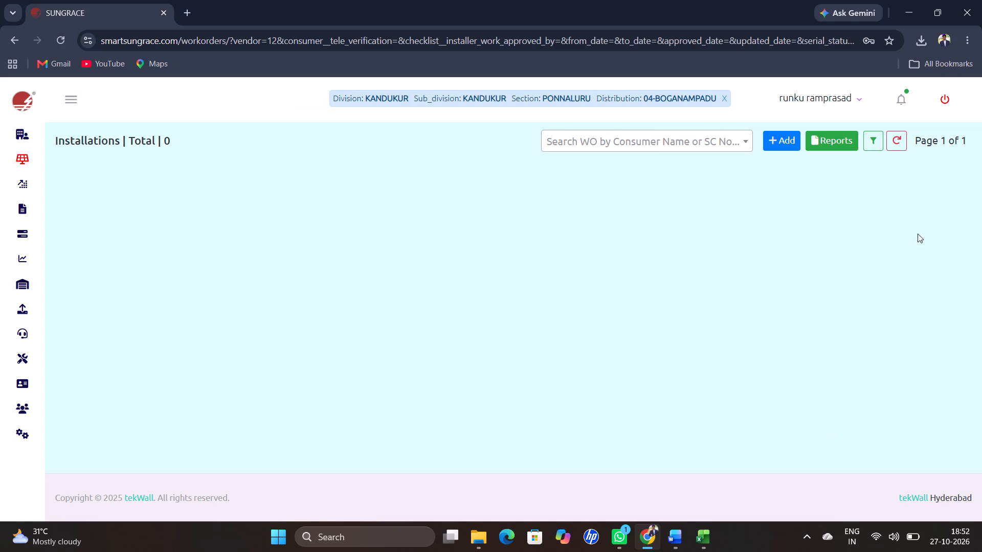
# Clear the KANDUKUR, PONNALURU, 04-BOGANAMPADU area selection from the installations list.
pyautogui.click(725, 97)
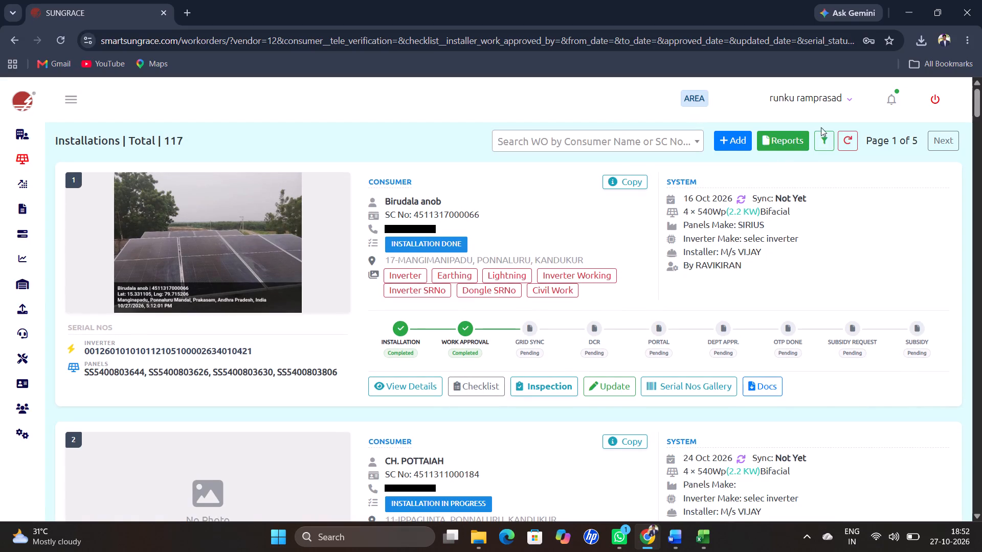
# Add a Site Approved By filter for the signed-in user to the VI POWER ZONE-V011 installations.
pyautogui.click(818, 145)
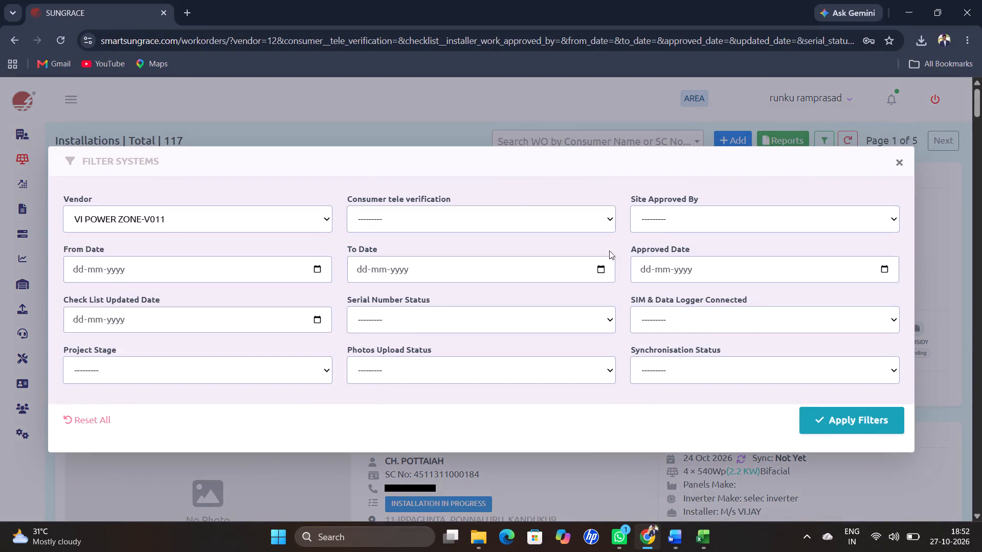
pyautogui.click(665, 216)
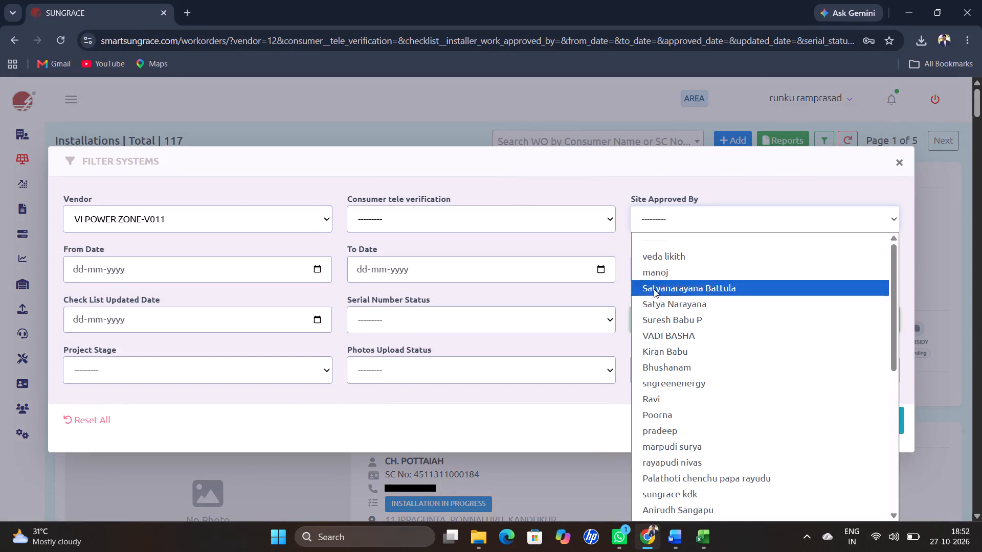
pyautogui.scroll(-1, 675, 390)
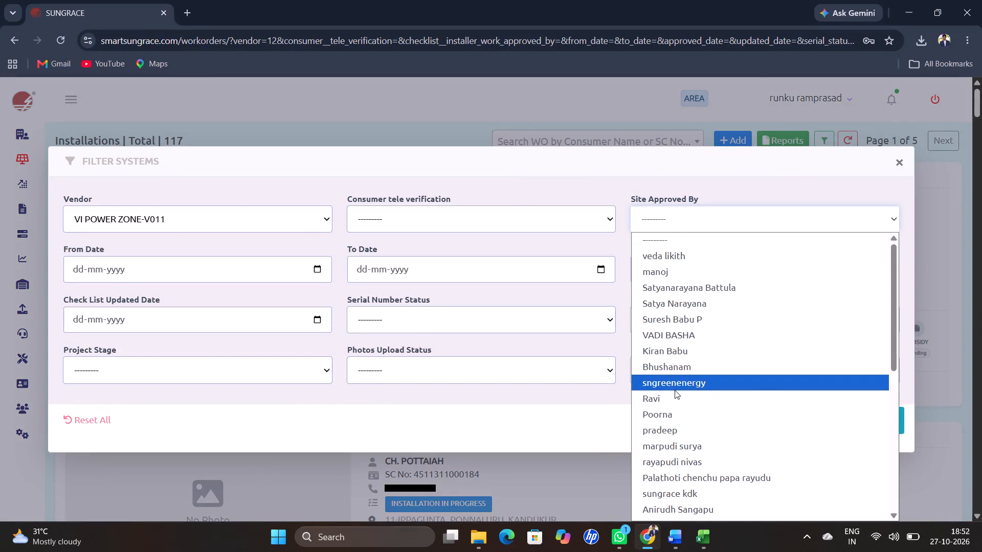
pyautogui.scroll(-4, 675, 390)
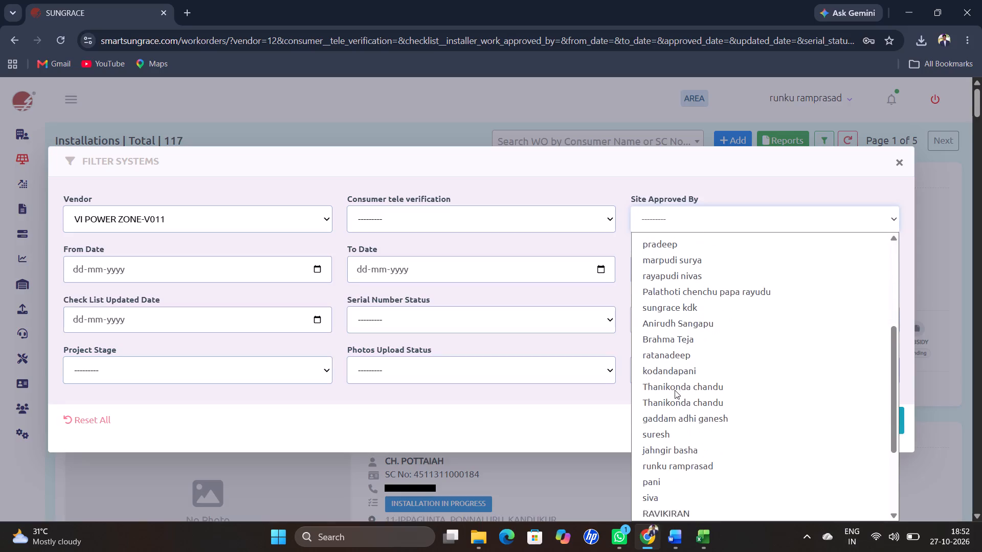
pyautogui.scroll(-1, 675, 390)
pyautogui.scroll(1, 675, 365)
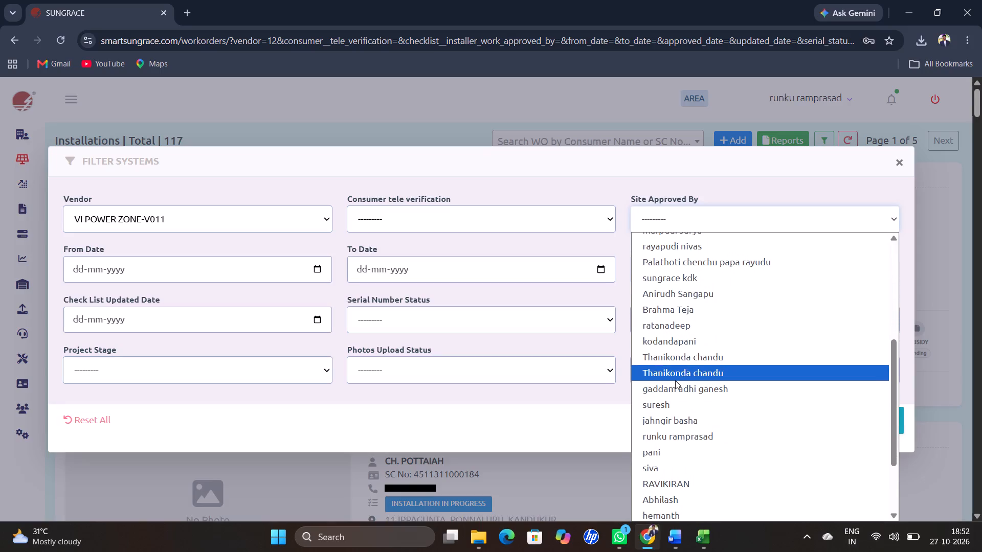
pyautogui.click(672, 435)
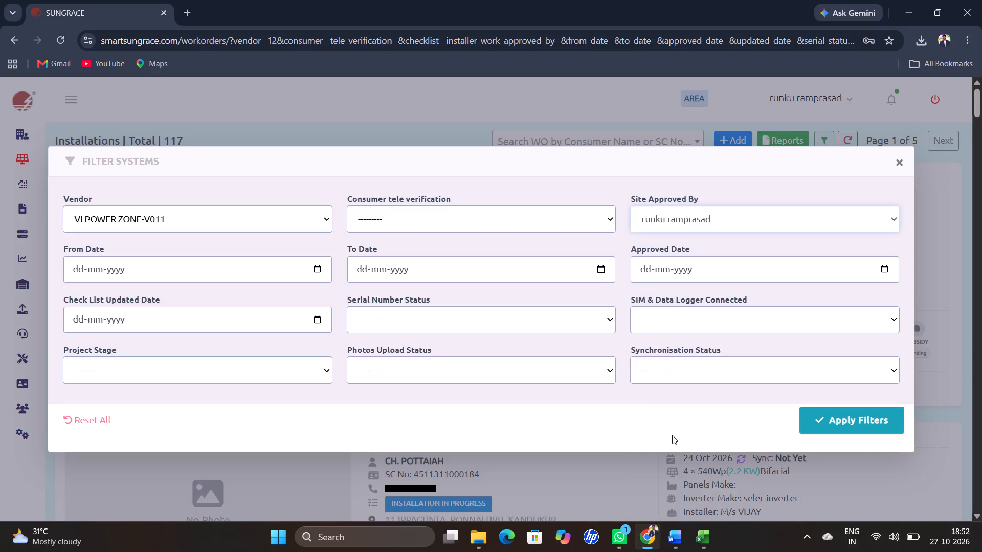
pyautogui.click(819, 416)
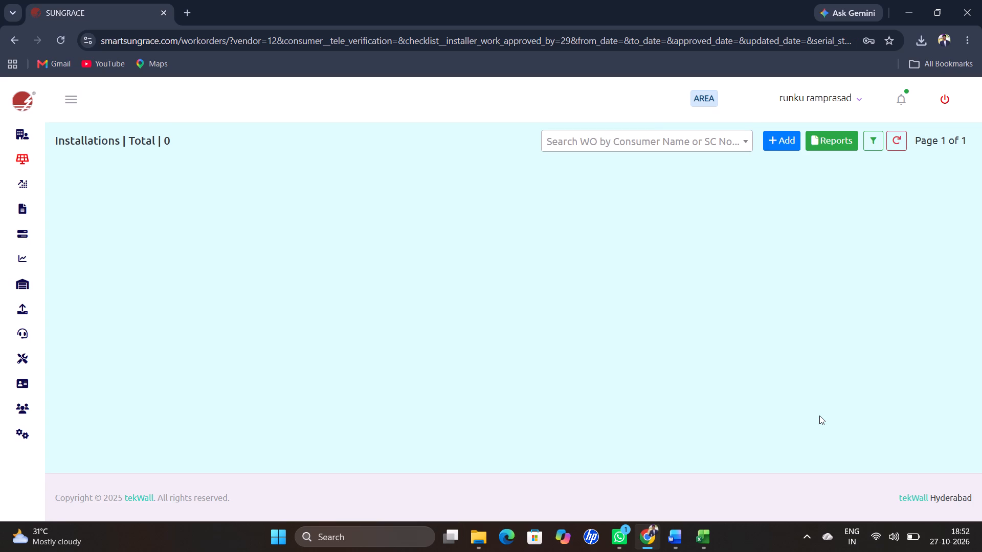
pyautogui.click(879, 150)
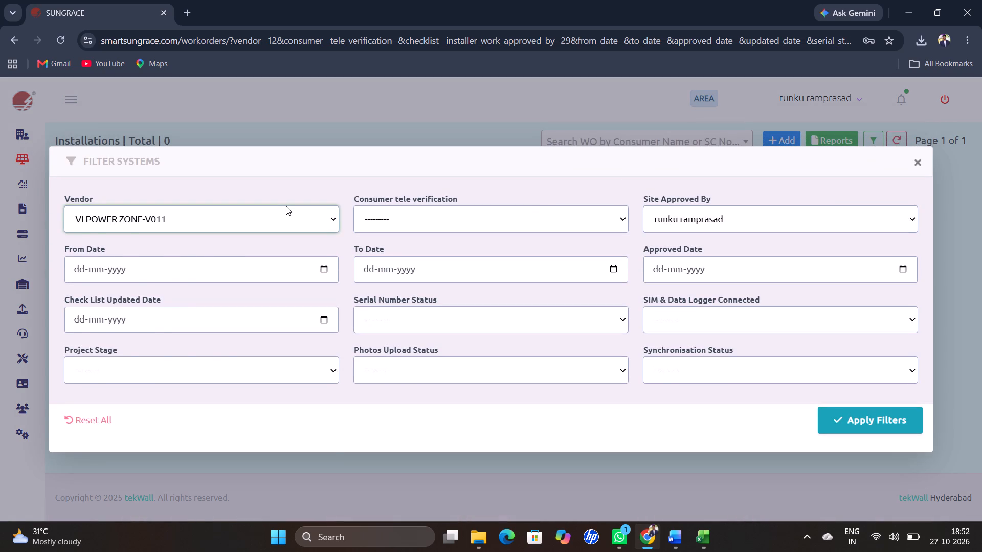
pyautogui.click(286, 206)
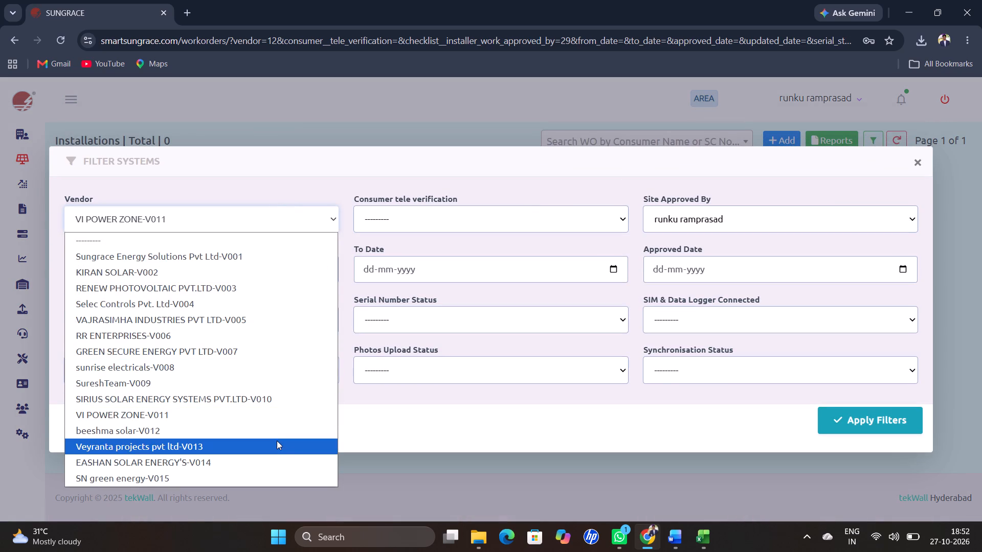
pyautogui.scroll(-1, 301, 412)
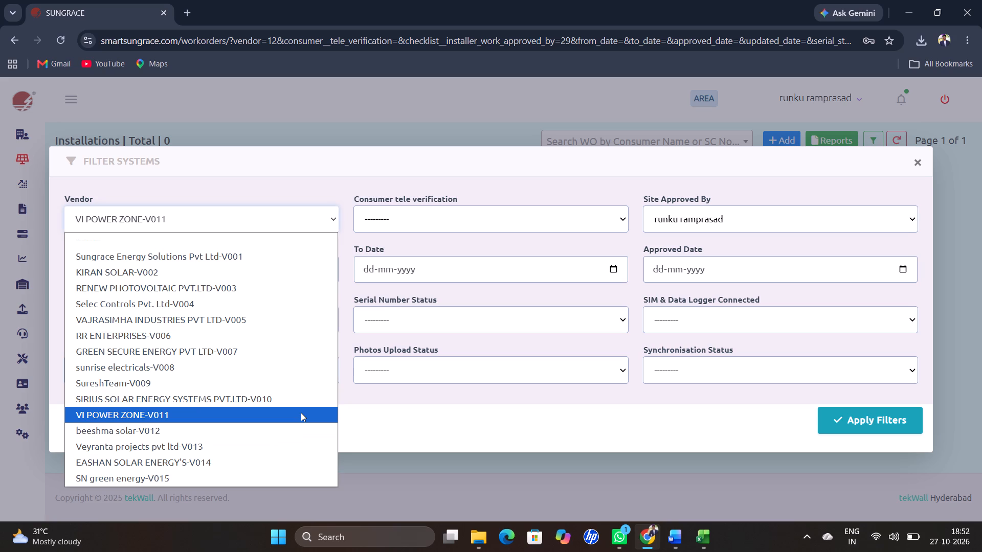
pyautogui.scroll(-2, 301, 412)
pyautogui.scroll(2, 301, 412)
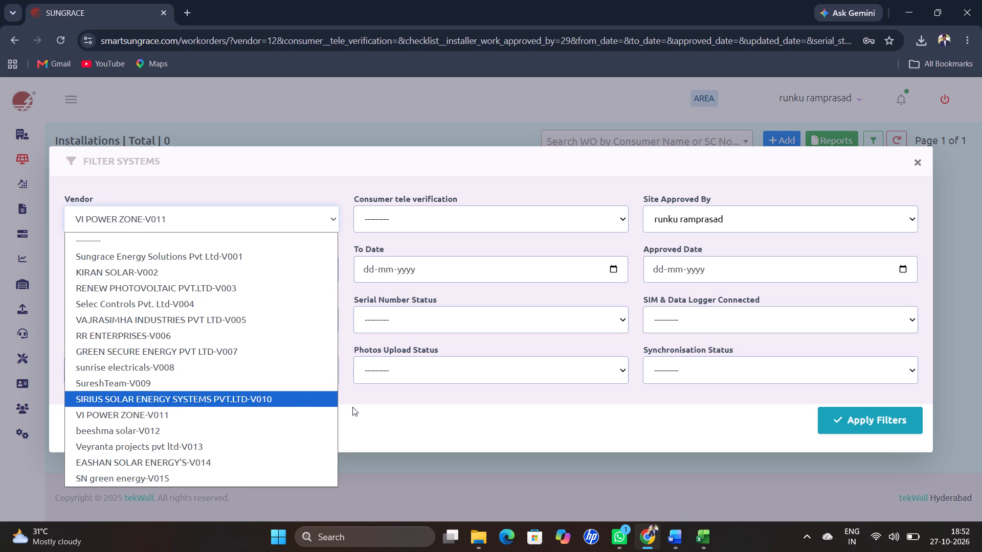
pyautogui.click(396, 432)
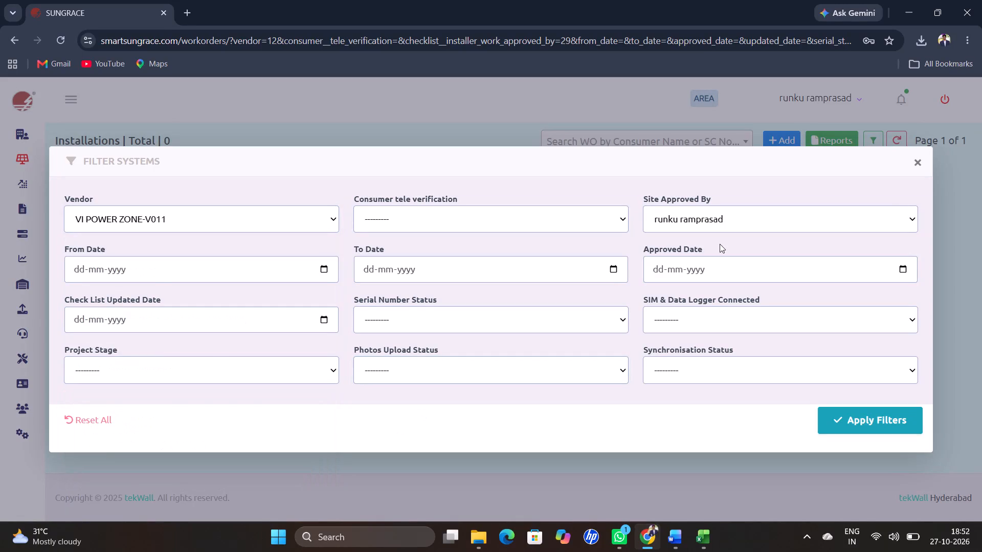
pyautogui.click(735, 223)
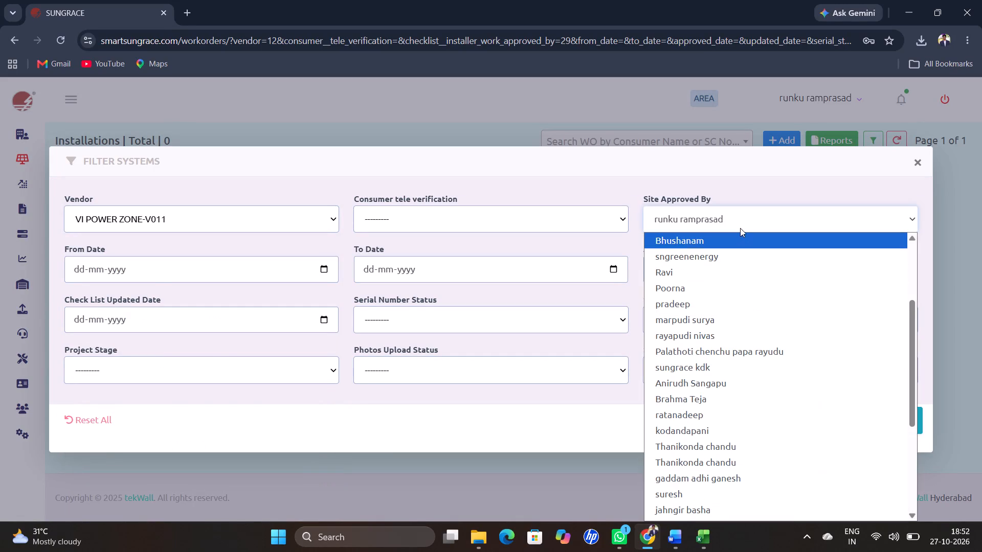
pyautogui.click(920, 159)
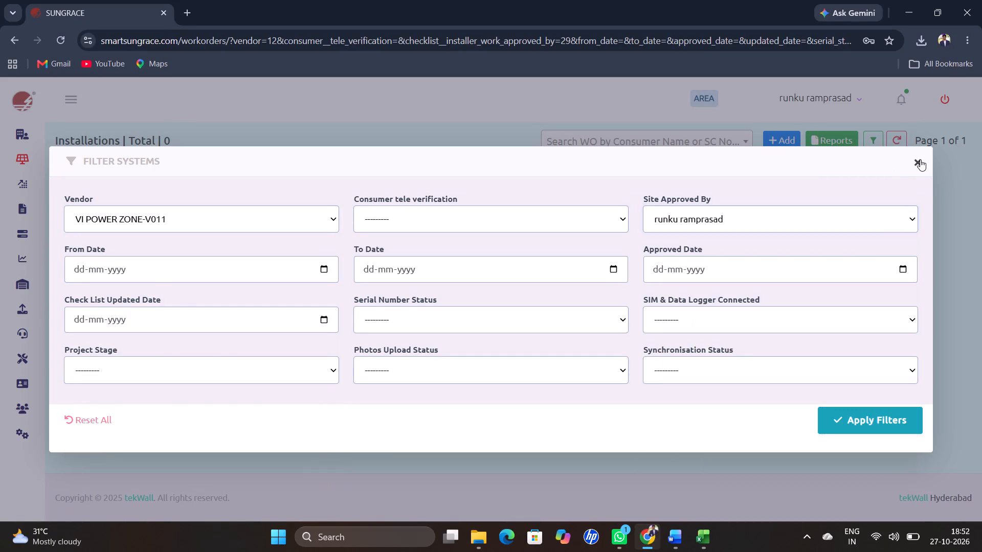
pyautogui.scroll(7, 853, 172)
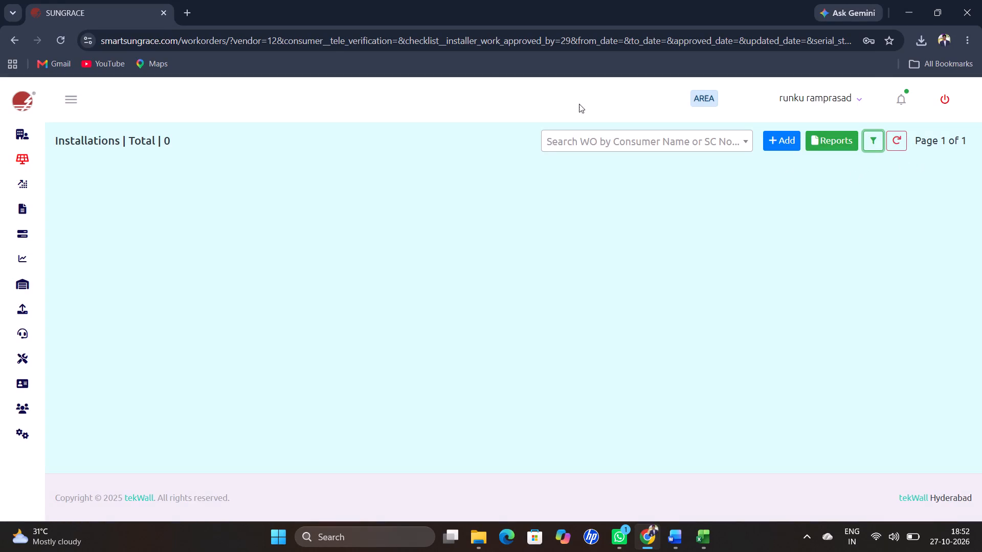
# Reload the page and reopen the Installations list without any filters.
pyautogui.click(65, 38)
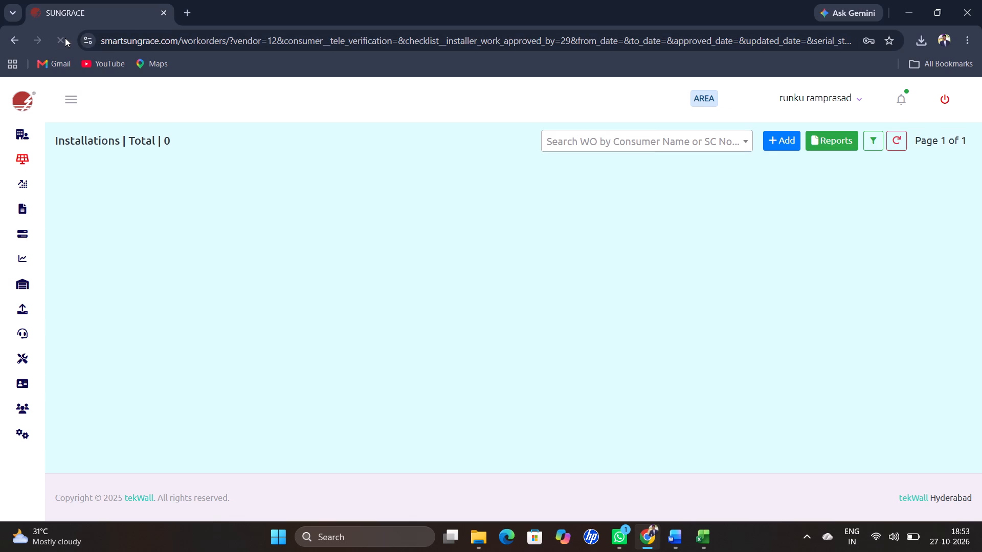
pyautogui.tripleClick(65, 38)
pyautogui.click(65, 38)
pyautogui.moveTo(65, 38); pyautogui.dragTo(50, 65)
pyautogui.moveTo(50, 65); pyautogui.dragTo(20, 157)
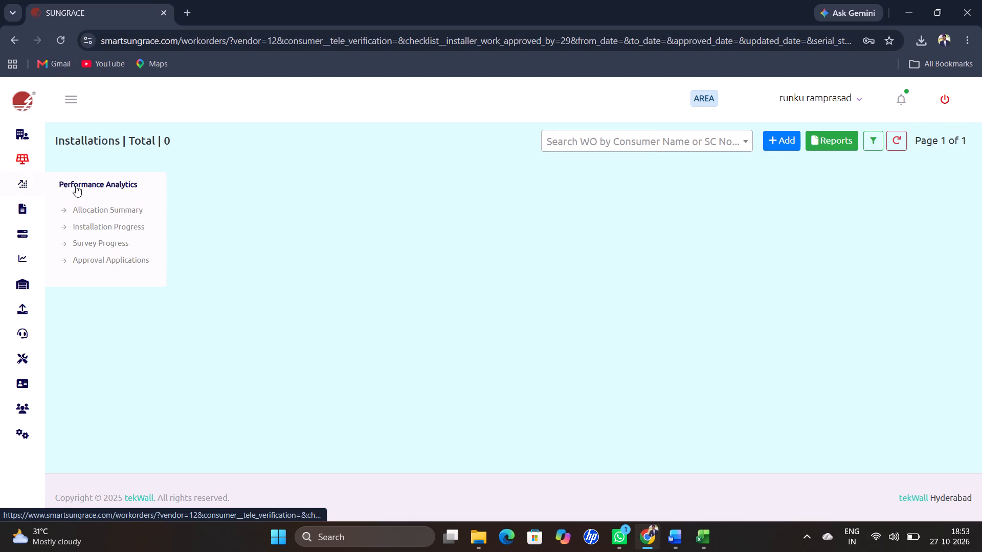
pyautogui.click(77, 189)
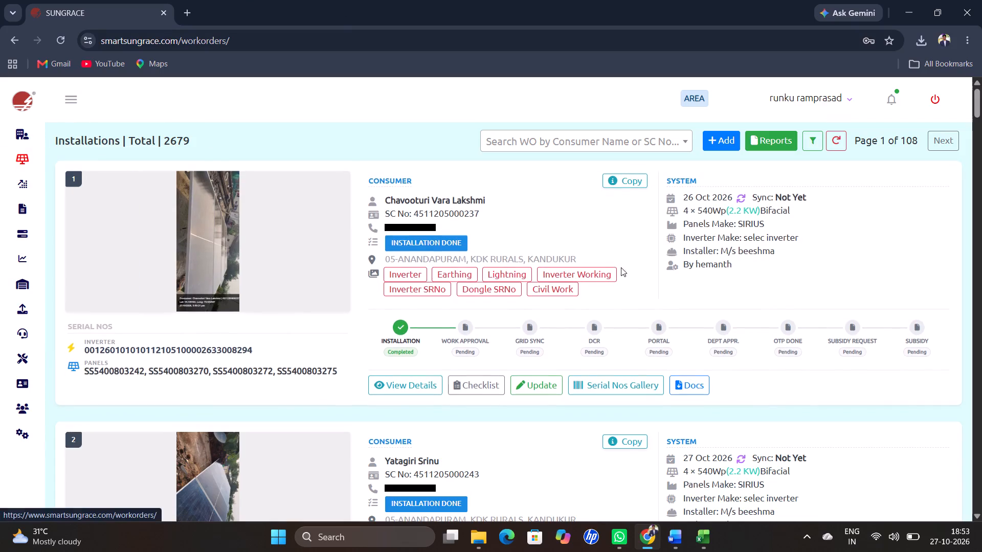
# Filter installations by vendor VI POWER ZONE-V011 and photos upload status Fully Uploaded.
pyautogui.click(814, 142)
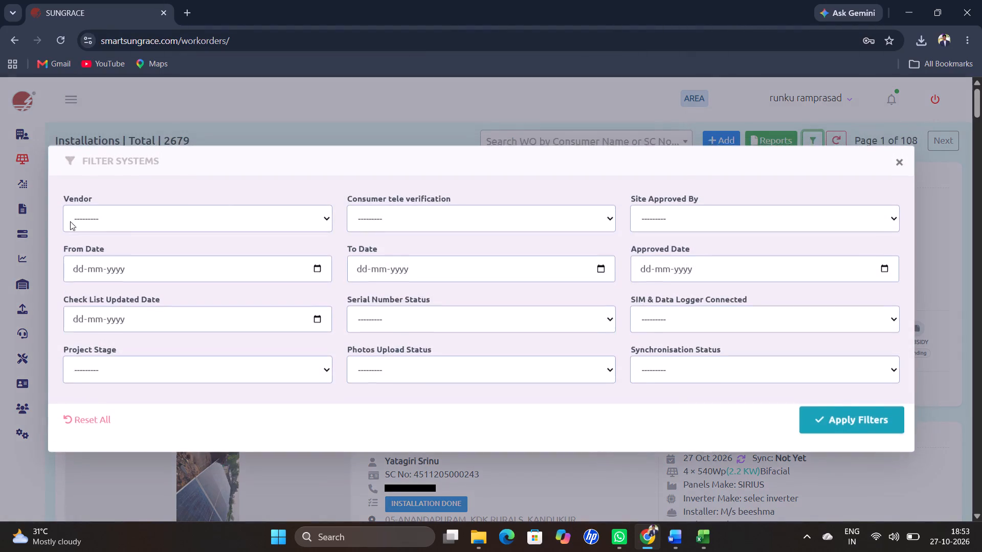
pyautogui.click(105, 220)
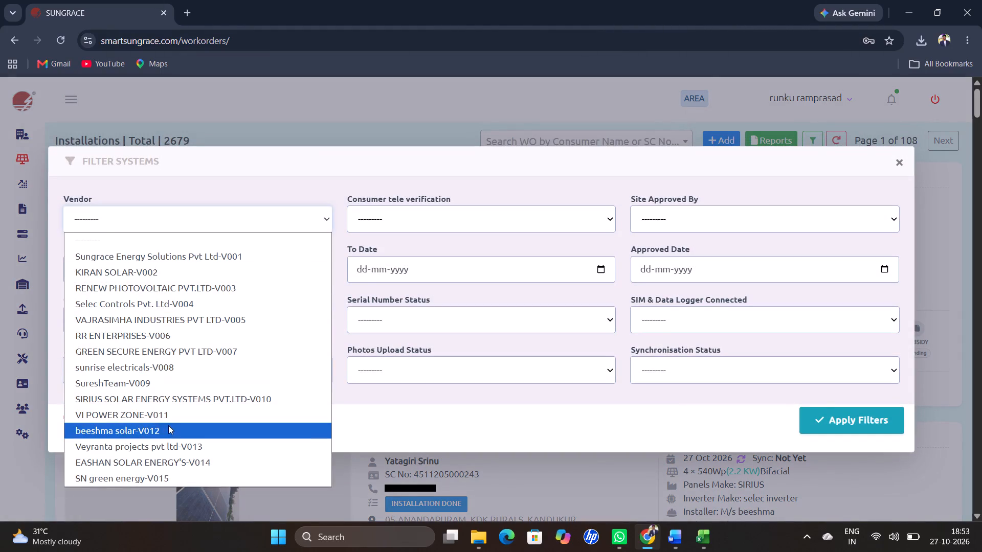
pyautogui.click(166, 413)
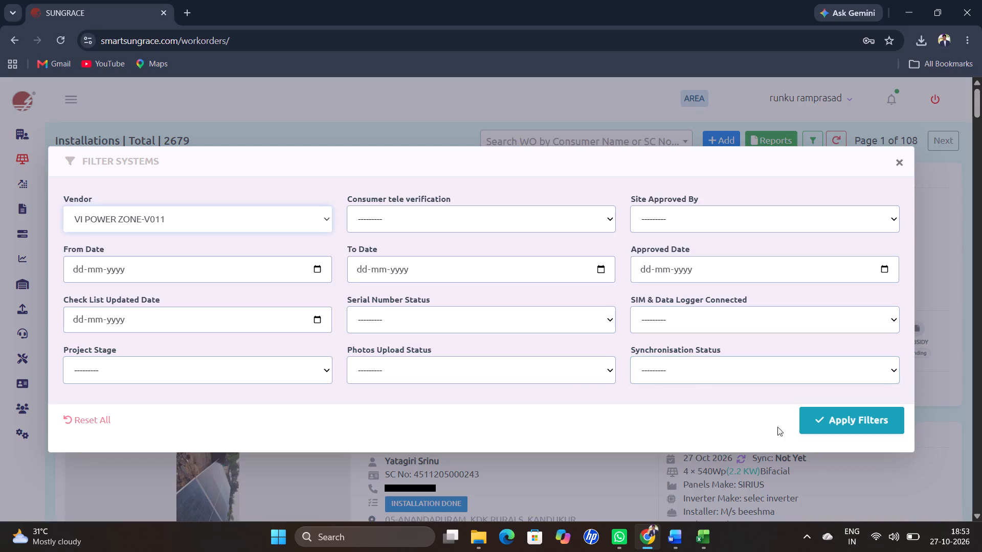
pyautogui.click(482, 369)
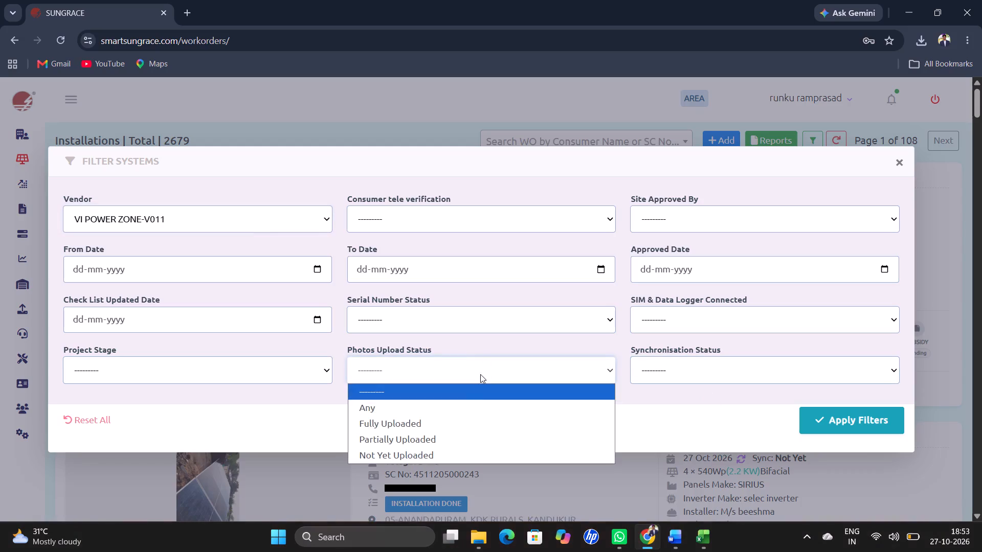
pyautogui.click(473, 419)
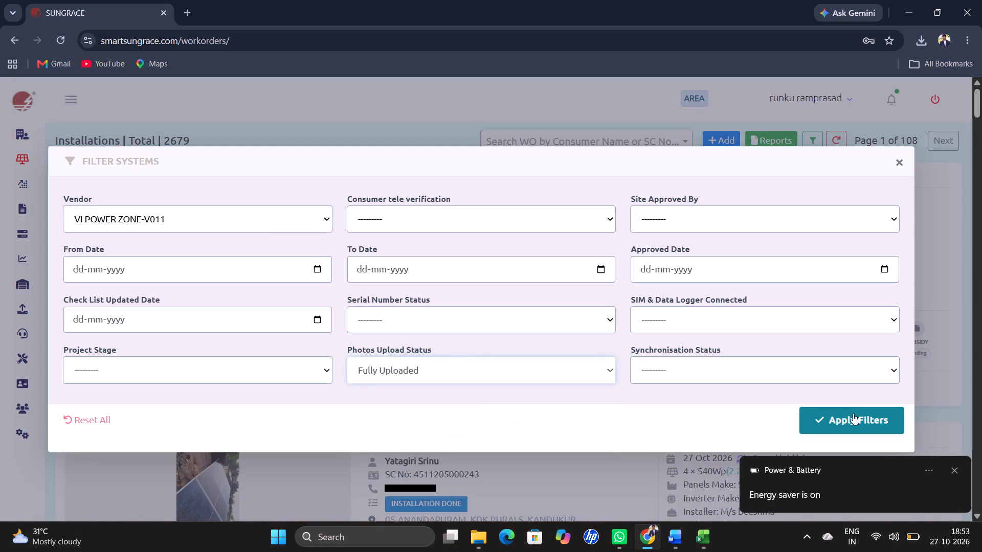
pyautogui.click(852, 416)
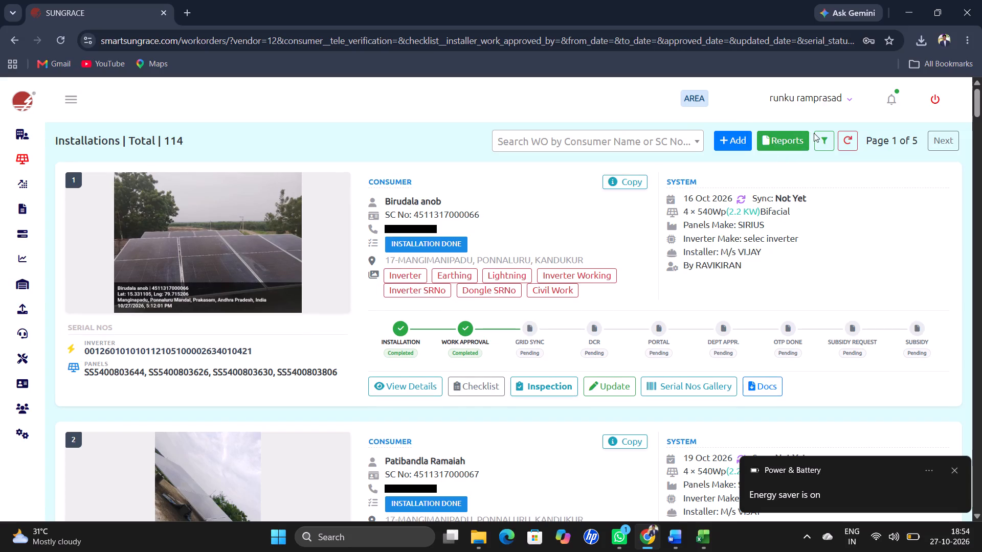
# Download the Check List Report for the filtered installations and show the file in its folder.
pyautogui.click(770, 144)
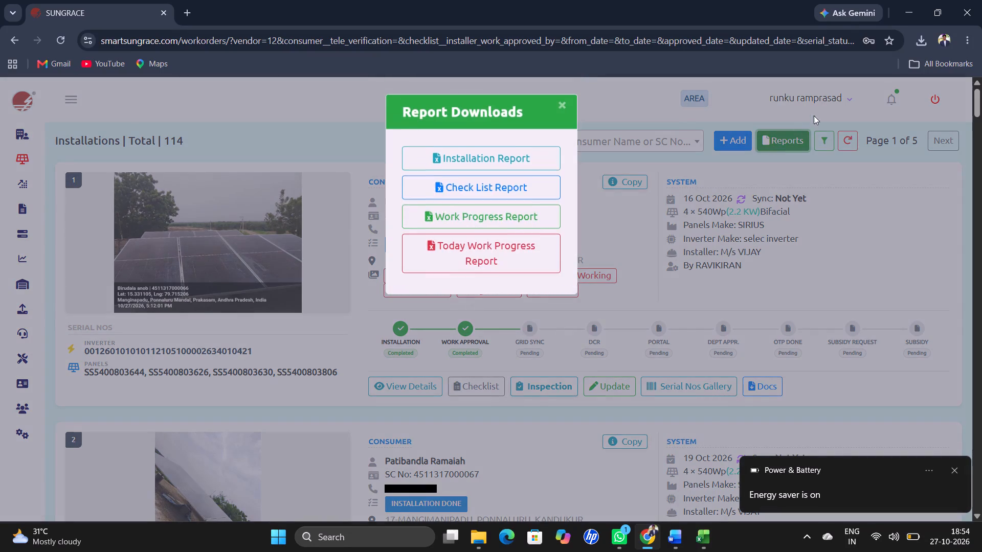
pyautogui.click(465, 195)
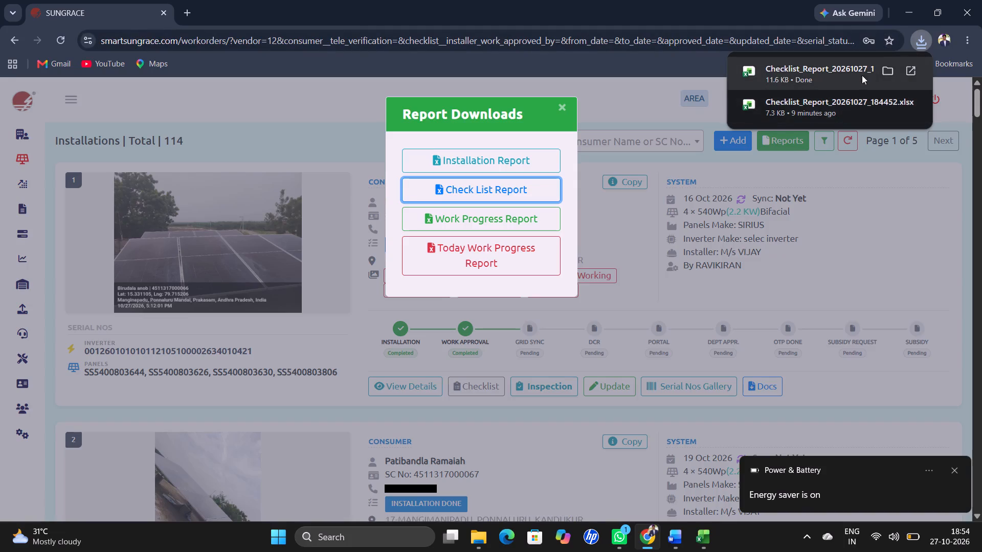
pyautogui.click(884, 68)
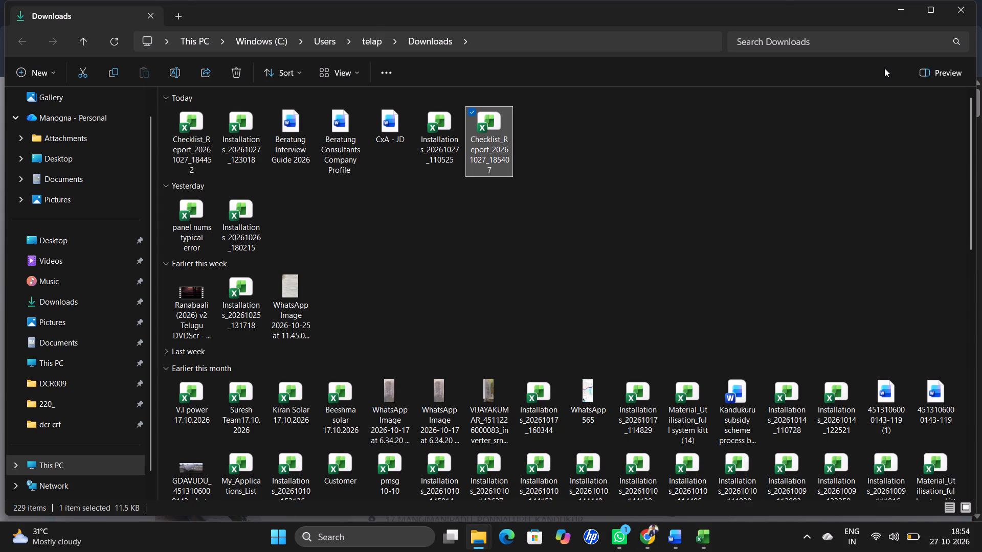
# Open the earlier Checklist_Report_20261027_184452 workbook from the Downloads folder.
pyautogui.doubleClick(203, 156)
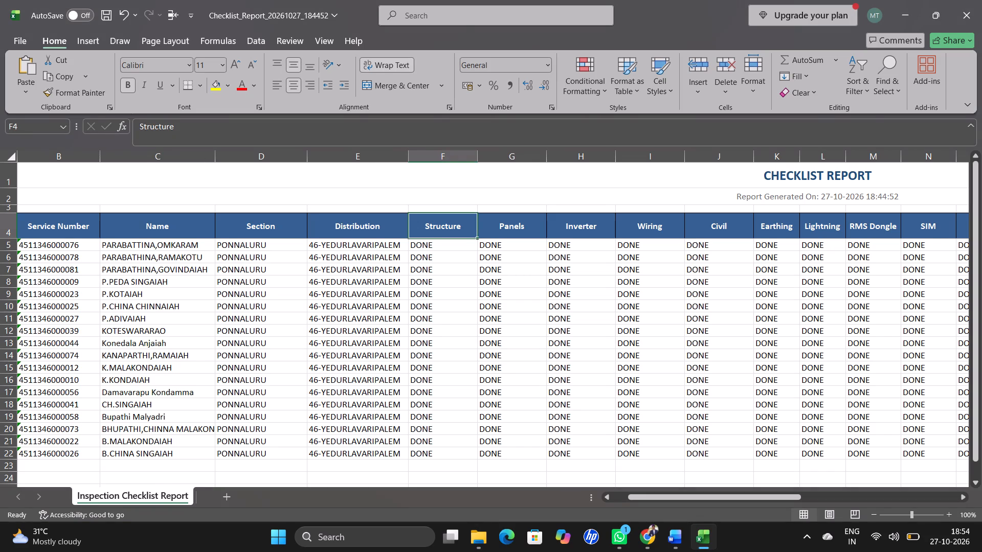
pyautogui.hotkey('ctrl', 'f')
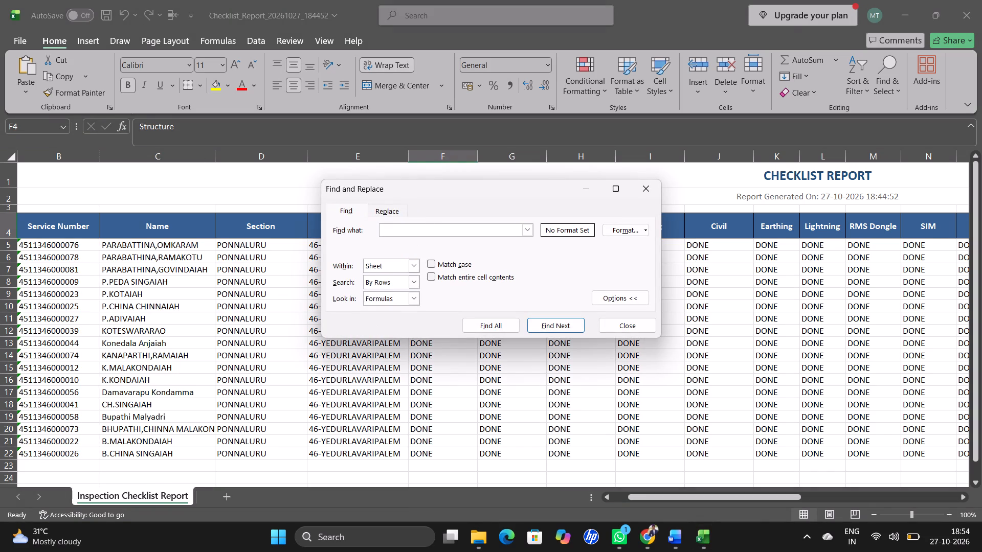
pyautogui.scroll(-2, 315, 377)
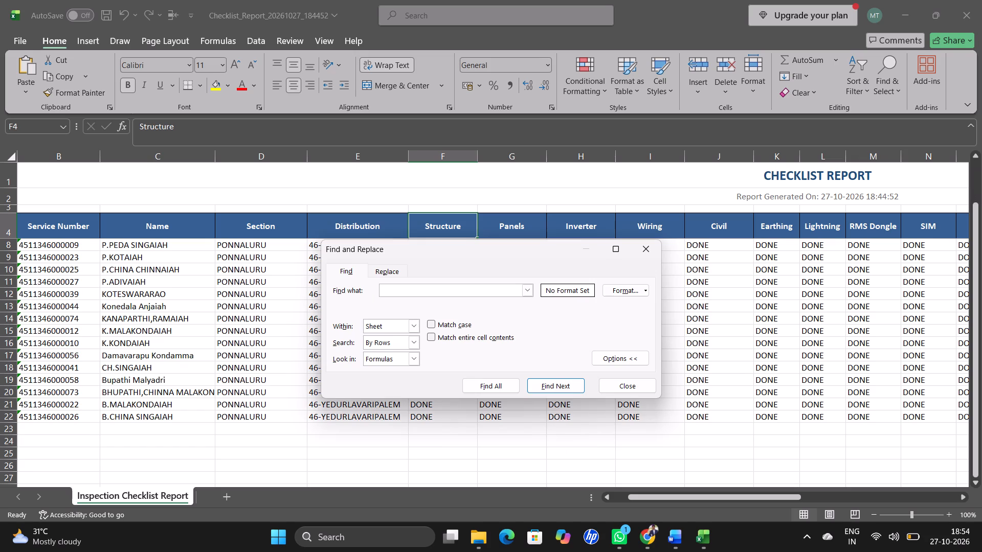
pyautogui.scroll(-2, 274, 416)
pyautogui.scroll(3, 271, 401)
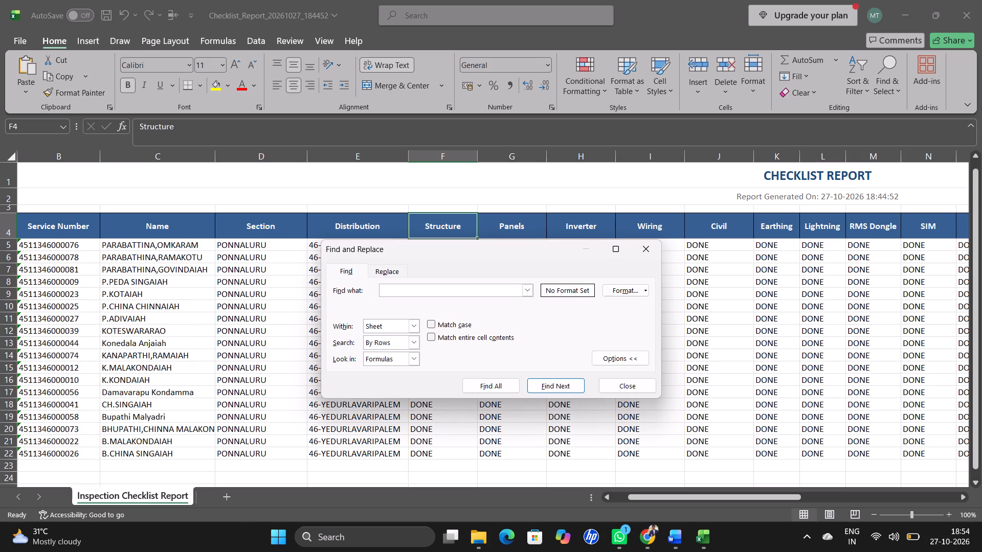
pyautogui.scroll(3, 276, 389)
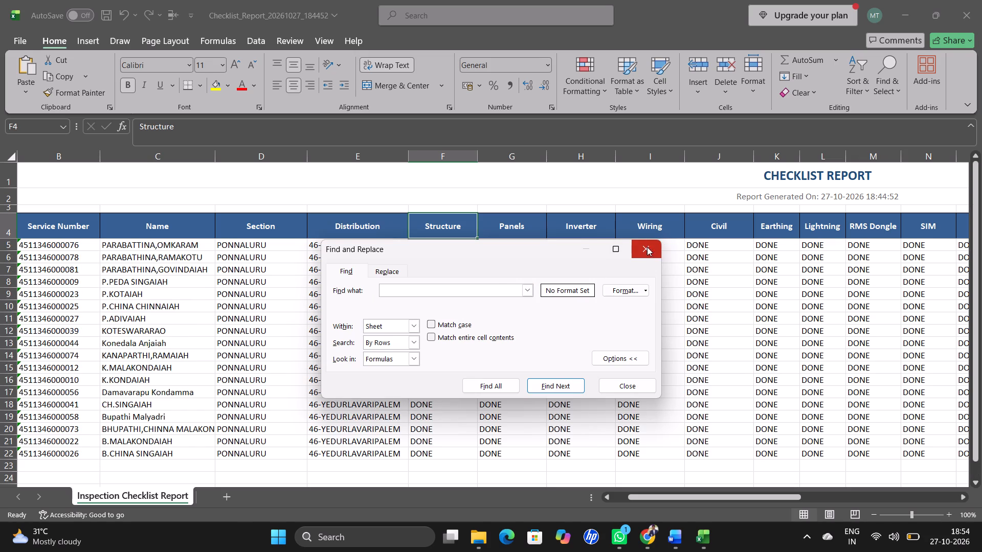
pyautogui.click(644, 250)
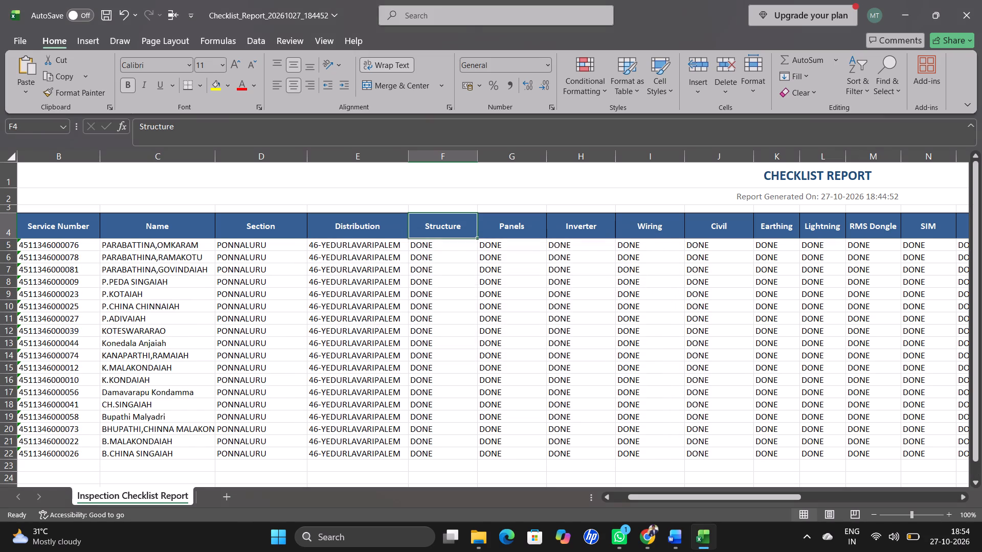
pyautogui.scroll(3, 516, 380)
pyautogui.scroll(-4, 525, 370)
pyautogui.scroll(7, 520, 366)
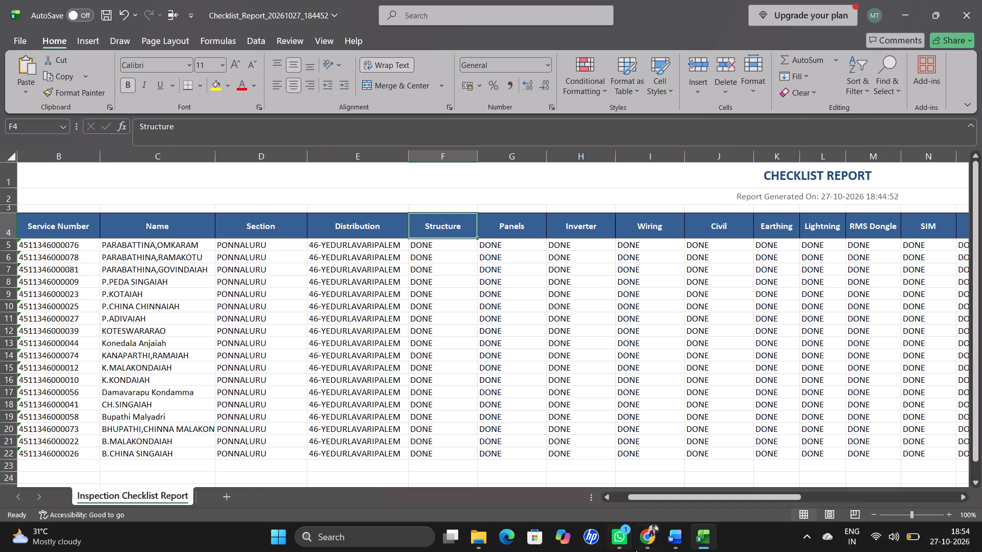
# Switch to the Sungrace portal in Chrome, download the Check List Report again, and open the new workbook from its folder.
pyautogui.click(650, 528)
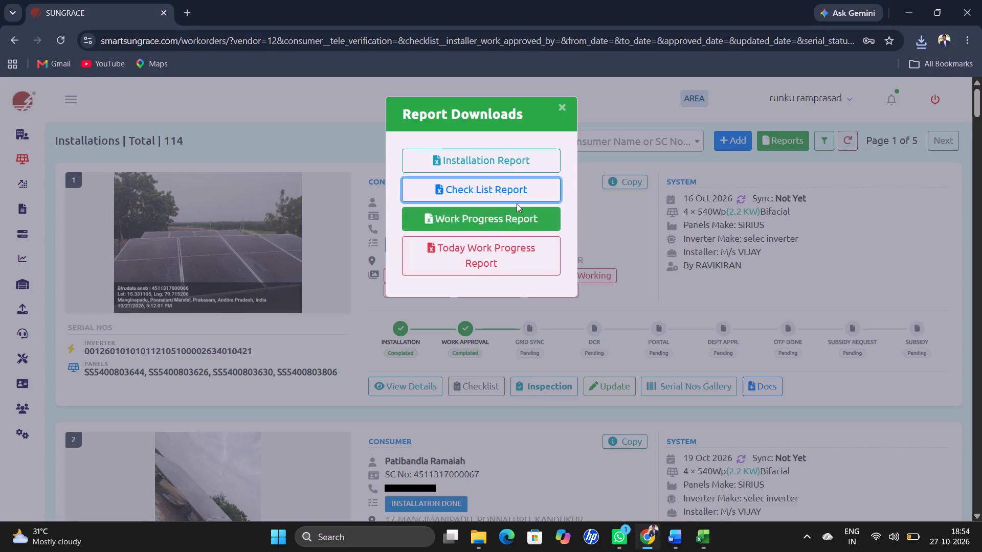
pyautogui.click(521, 186)
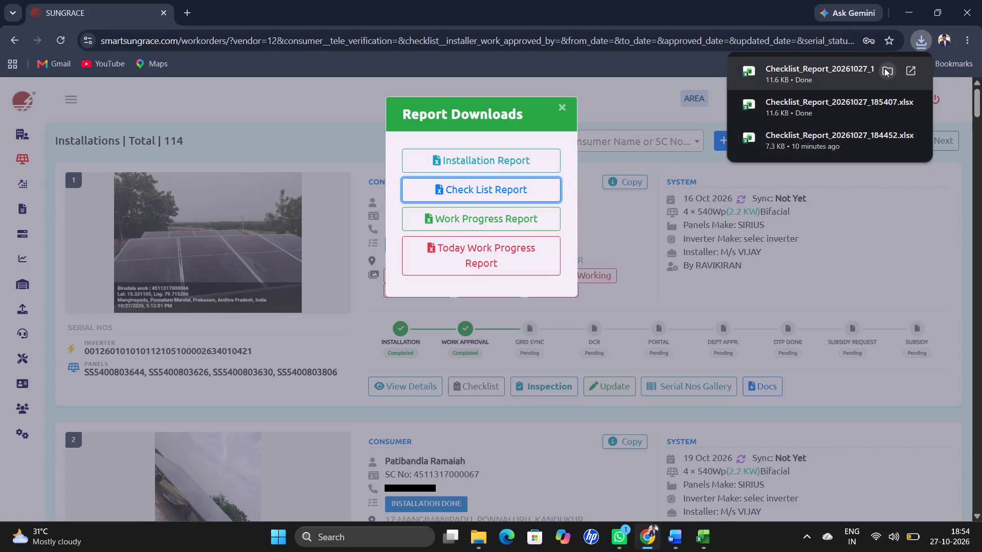
pyautogui.click(884, 68)
pyautogui.click(542, 151)
pyautogui.click(542, 151)
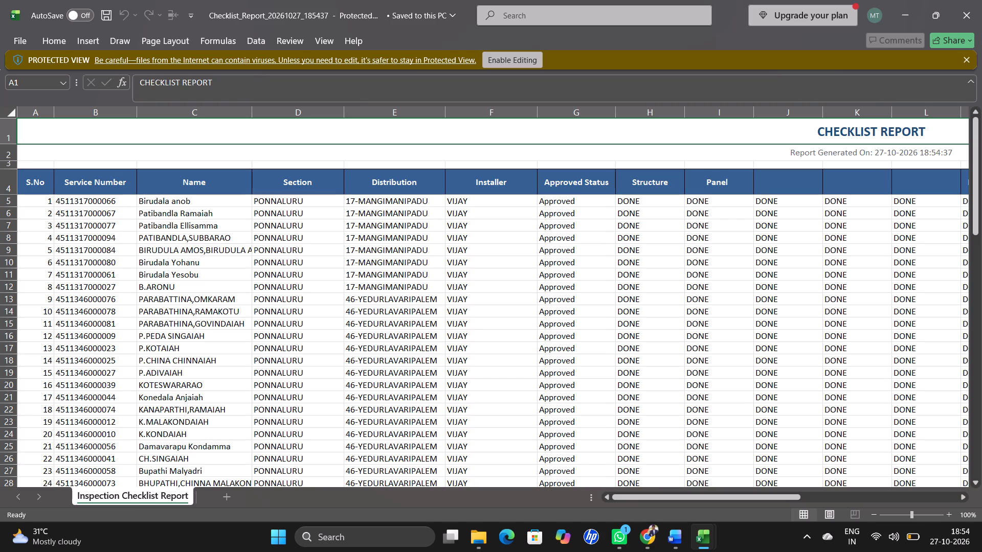
# Review the newly downloaded checklist report down to its last rows, checking approval status, inspection items, update details and remarks for each installation.
pyautogui.scroll(-3, 297, 318)
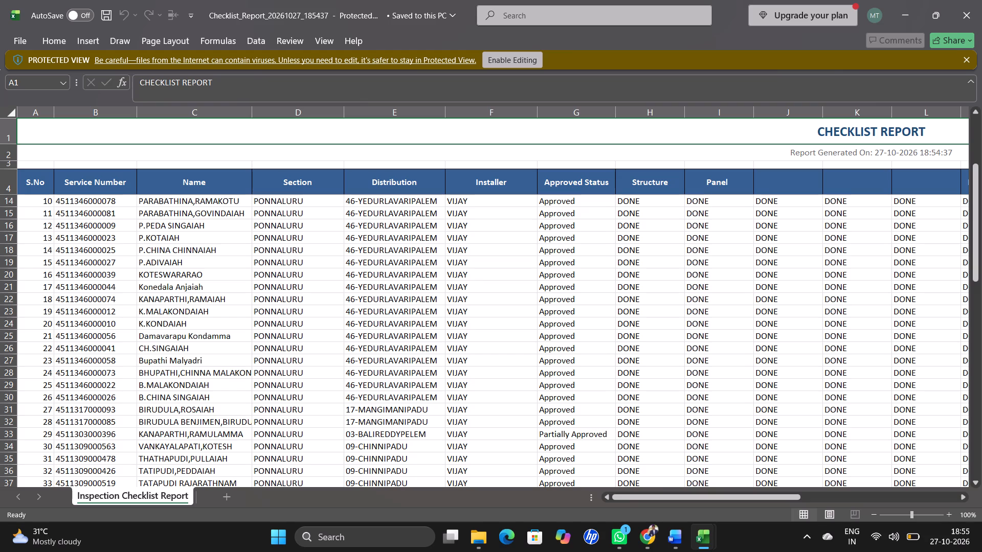
pyautogui.scroll(-1, 412, 423)
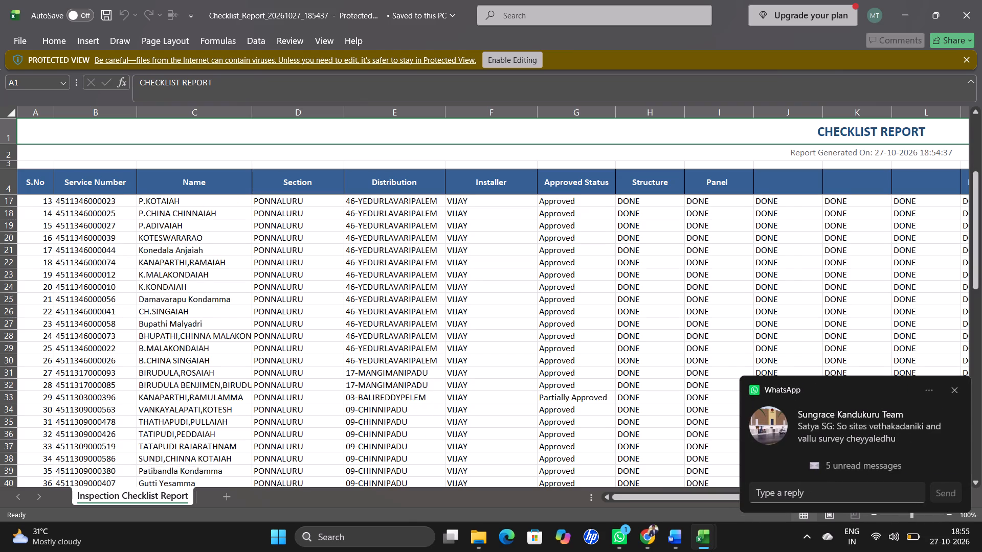
pyautogui.hscroll(-7, 727, 336)
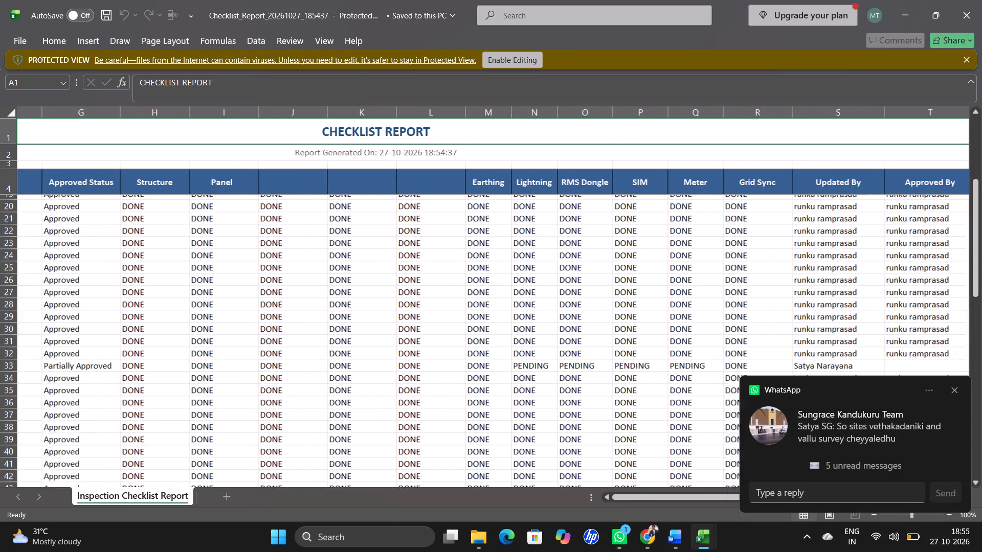
pyautogui.hscroll(-3, 727, 336)
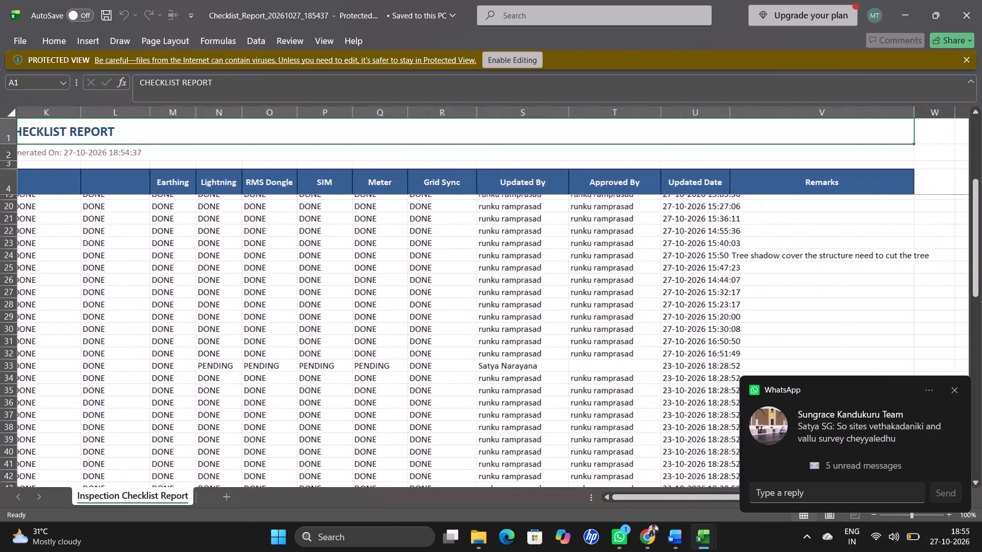
pyautogui.hscroll(-1, 727, 336)
pyautogui.scroll(-6, 727, 336)
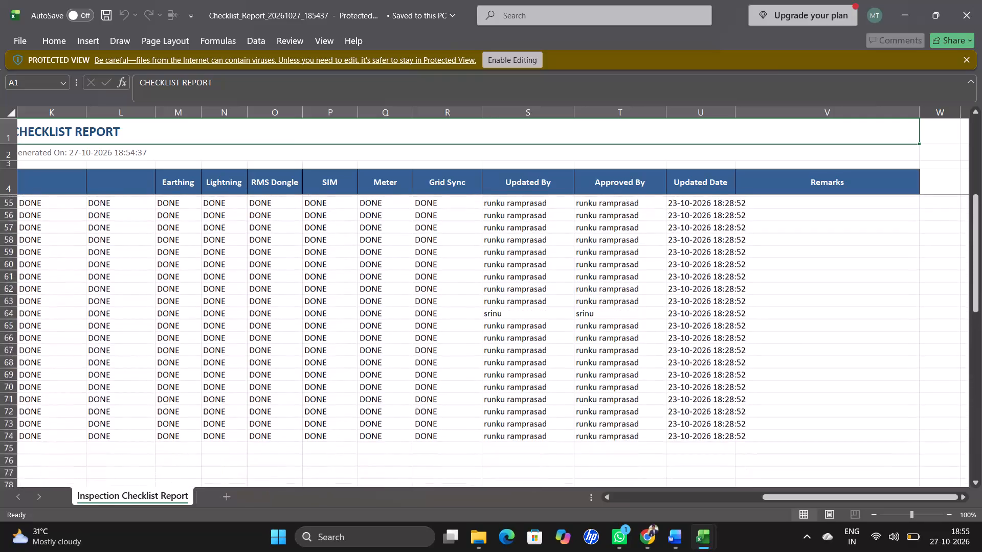
pyautogui.scroll(-1, 727, 336)
pyautogui.scroll(3, 727, 336)
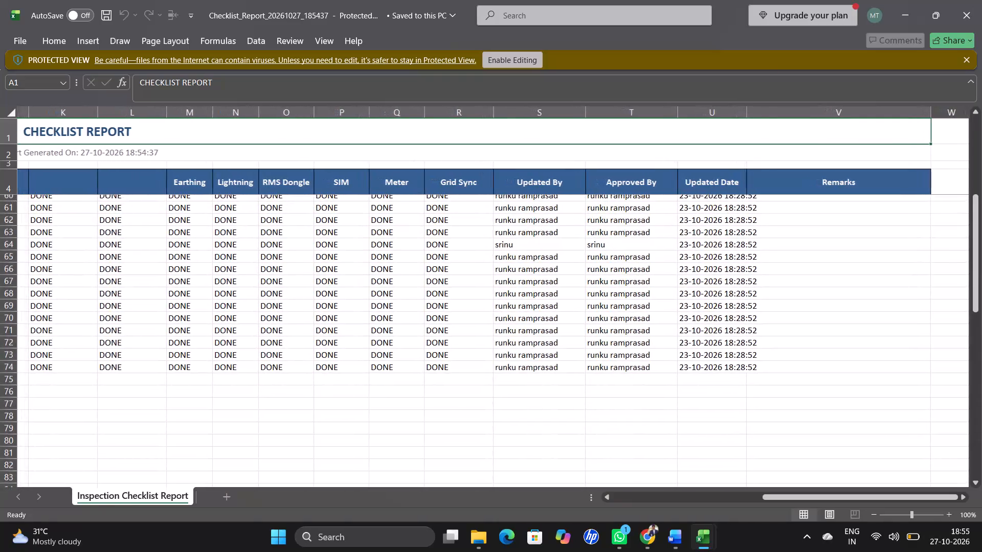
pyautogui.scroll(1, 727, 336)
pyautogui.scroll(-4, 727, 336)
pyautogui.scroll(1, 727, 336)
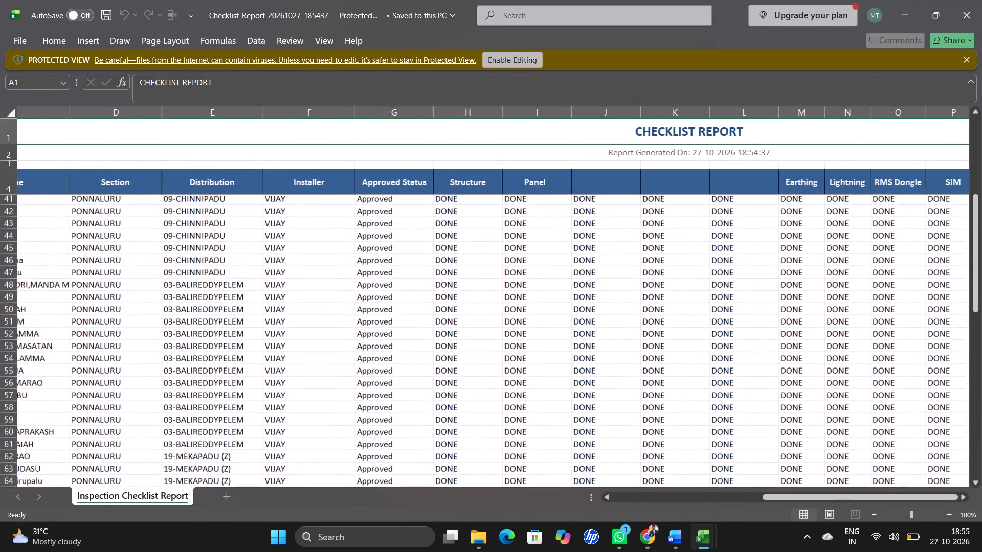
pyautogui.scroll(2, 727, 336)
pyautogui.hscroll(-2, 727, 336)
pyautogui.scroll(-1, 727, 336)
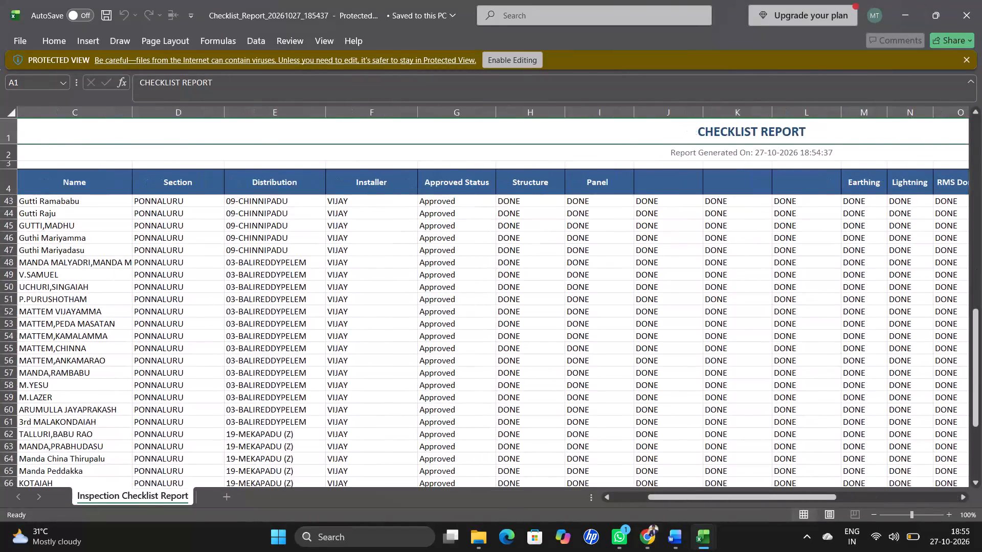
pyautogui.scroll(-1, 727, 336)
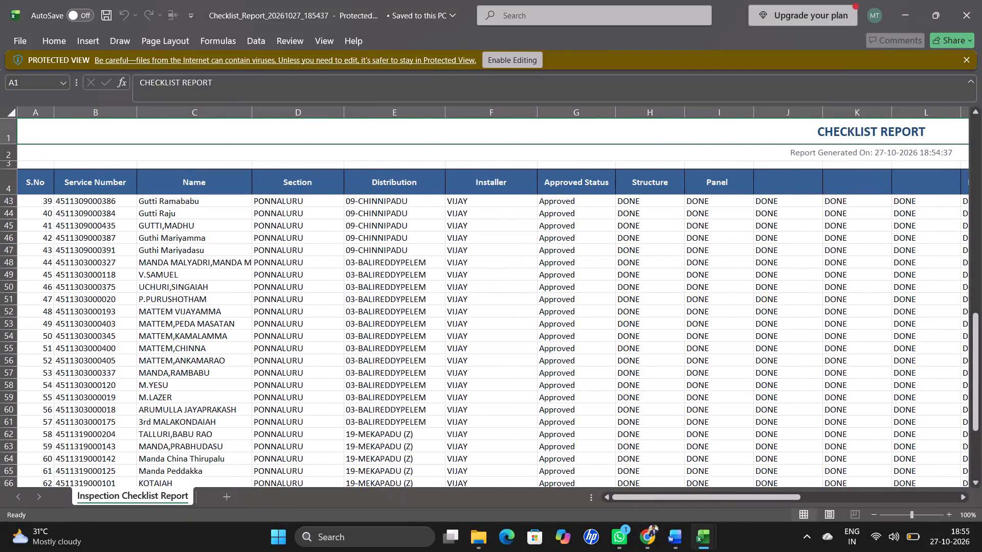
# Look through the new report's rows to see which distributions and approval statuses it lists.
pyautogui.scroll(2, 461, 363)
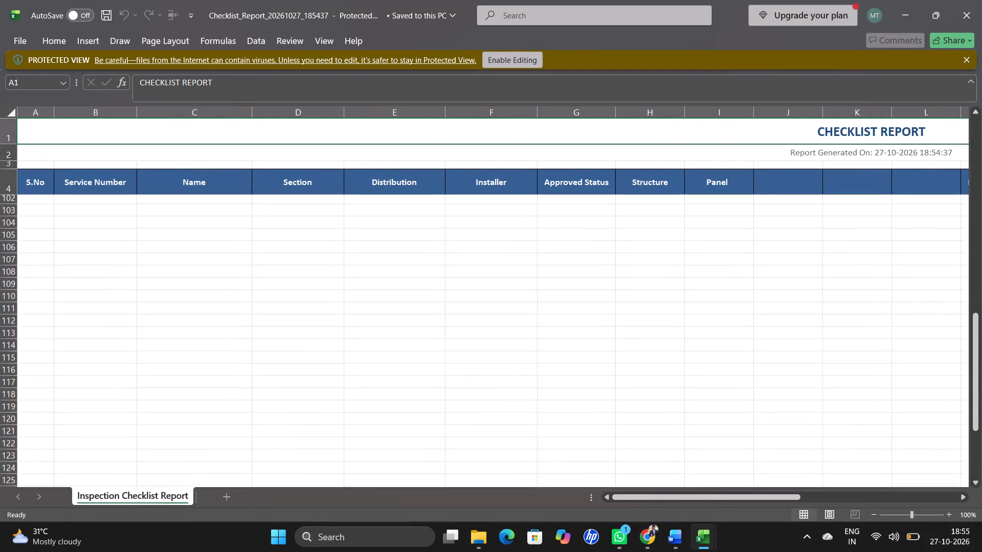
pyautogui.scroll(7, 461, 363)
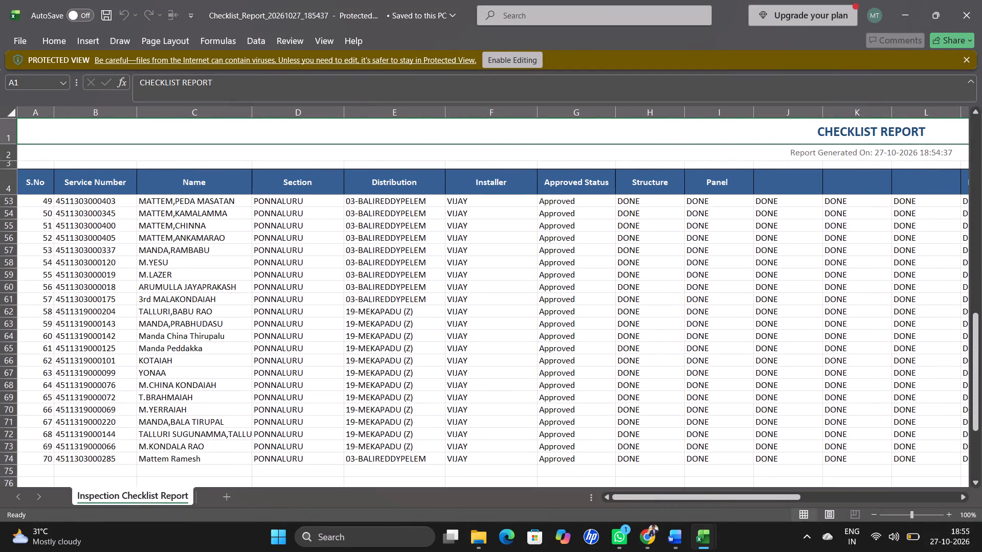
pyautogui.scroll(2, 461, 363)
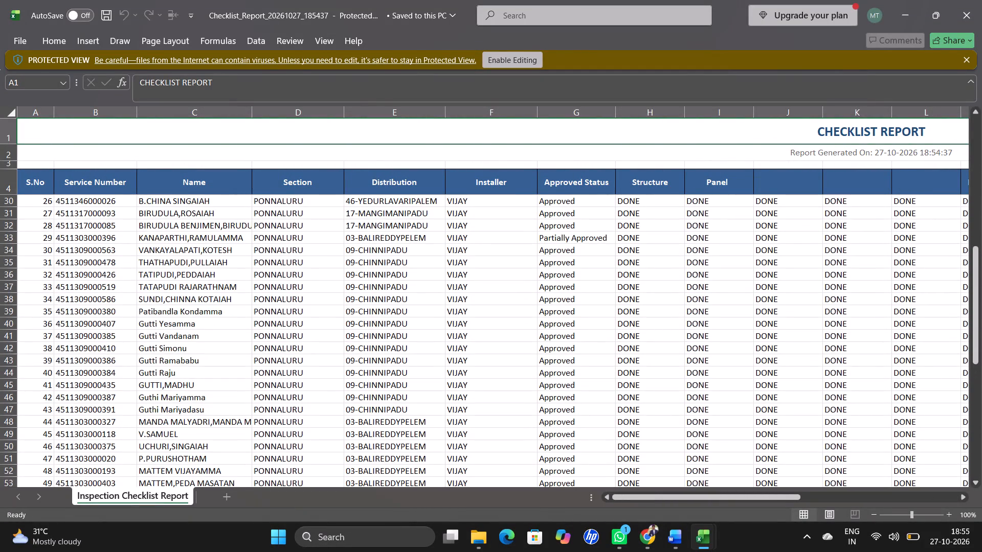
pyautogui.scroll(2, 461, 363)
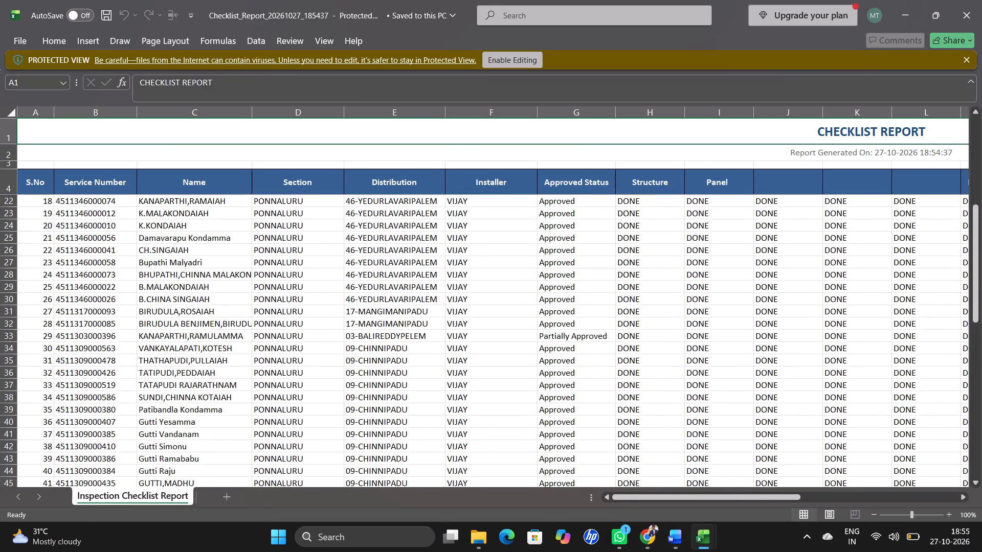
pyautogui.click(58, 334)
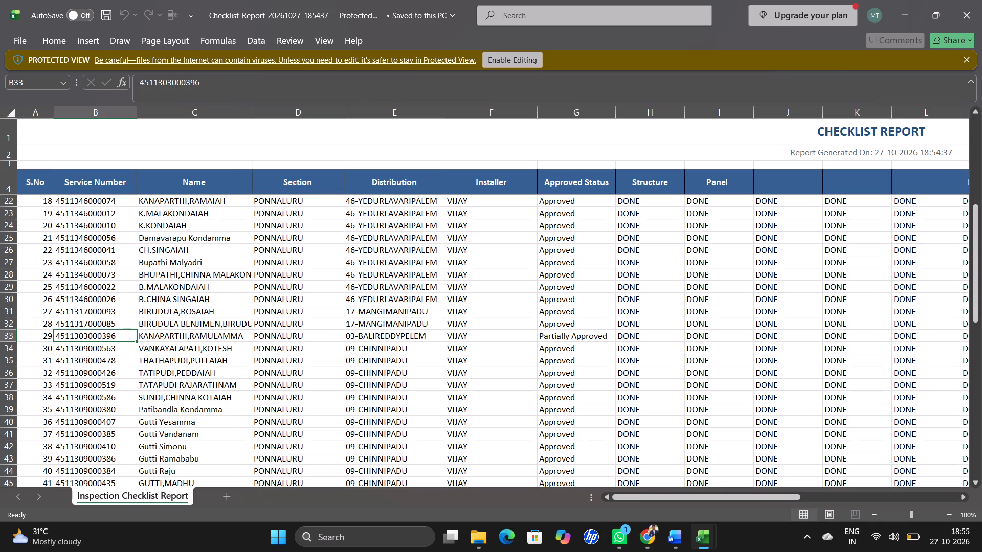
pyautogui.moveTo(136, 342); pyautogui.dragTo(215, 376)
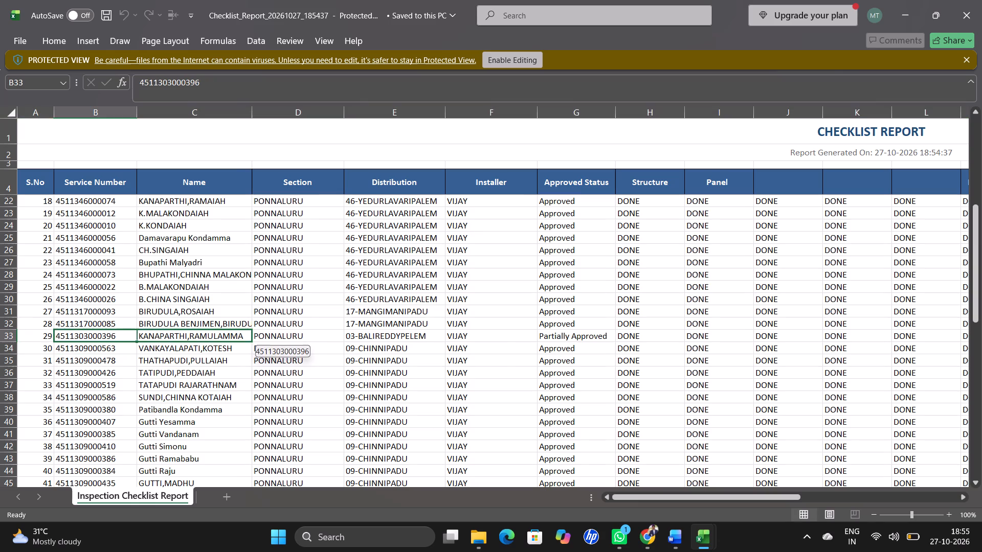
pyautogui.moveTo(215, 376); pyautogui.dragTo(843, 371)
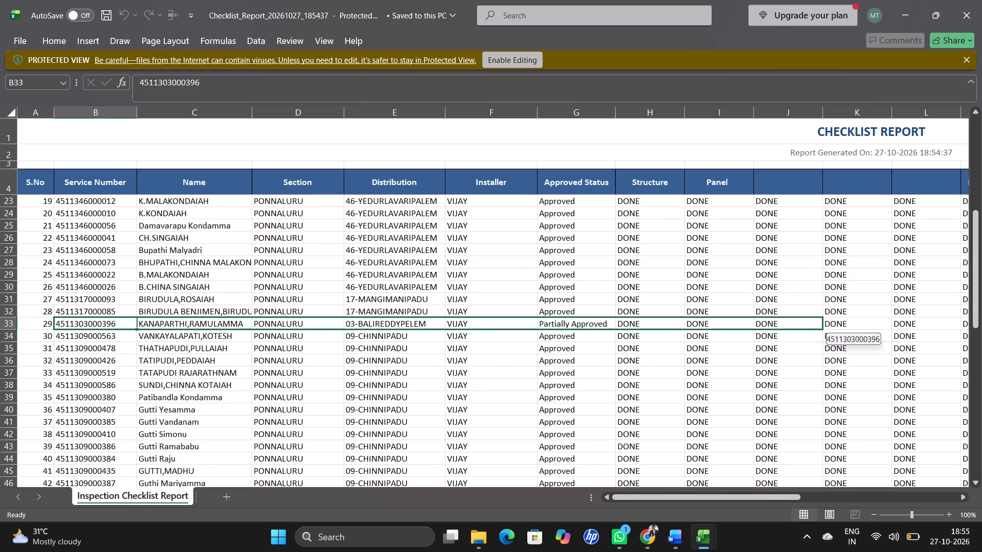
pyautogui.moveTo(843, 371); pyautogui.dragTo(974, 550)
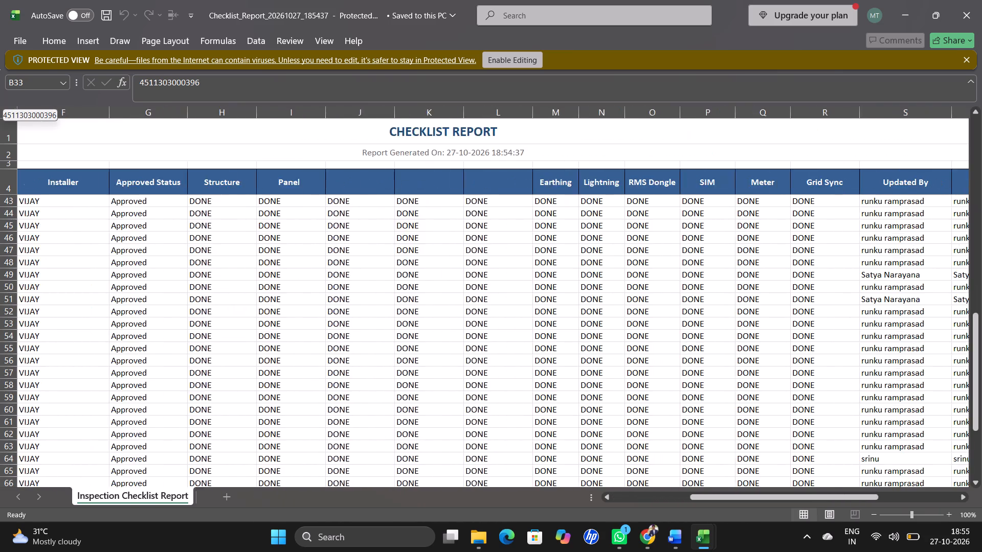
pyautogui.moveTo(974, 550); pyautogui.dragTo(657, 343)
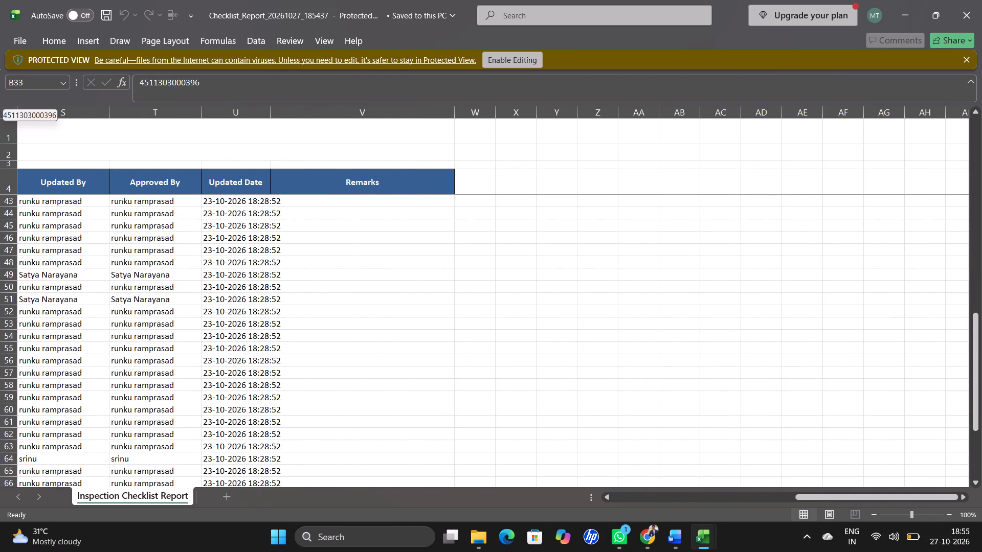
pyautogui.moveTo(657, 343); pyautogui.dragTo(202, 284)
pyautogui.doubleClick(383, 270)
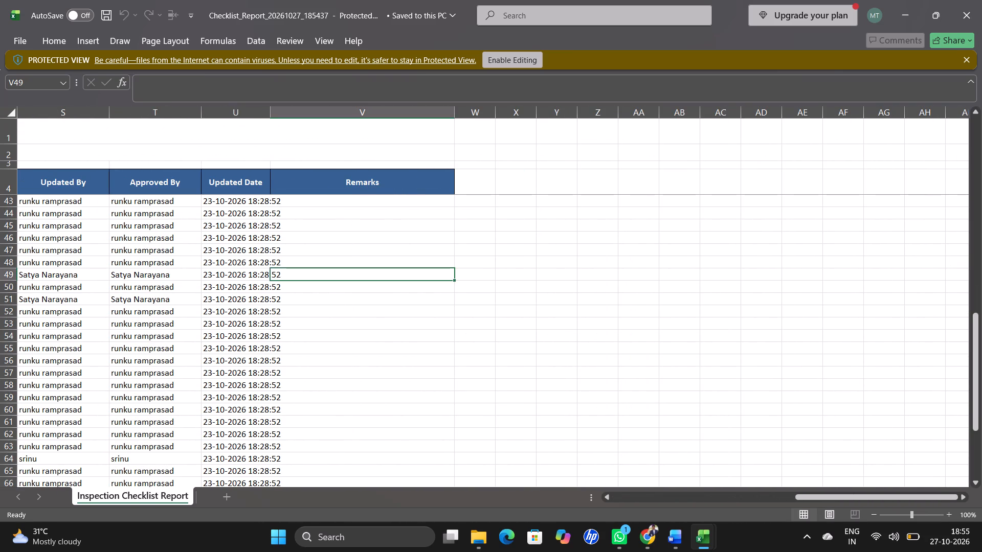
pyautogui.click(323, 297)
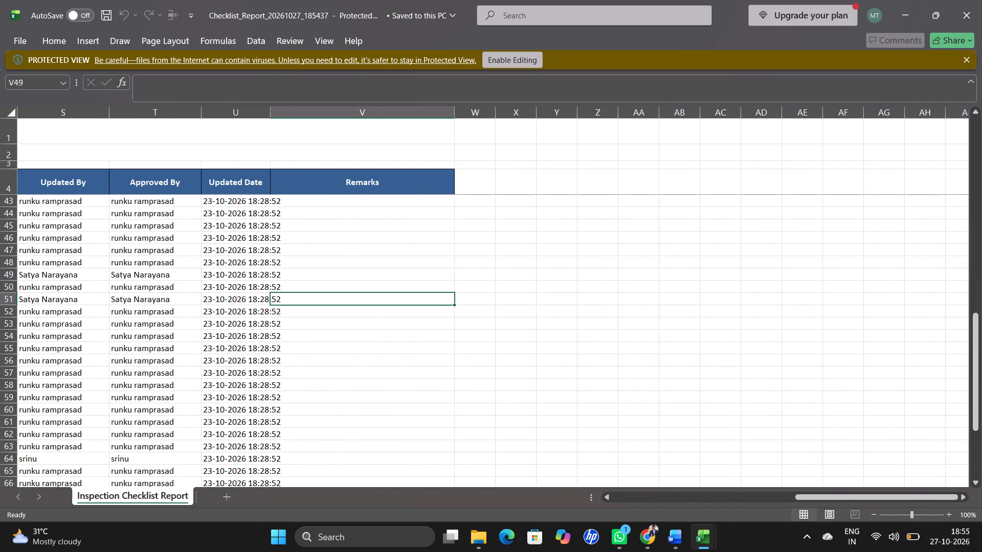
# Review the report's checklist columns and rows, from the last entries back to the first and down to row 33.
pyautogui.scroll(-2, 166, 288)
pyautogui.hscroll(1, 166, 288)
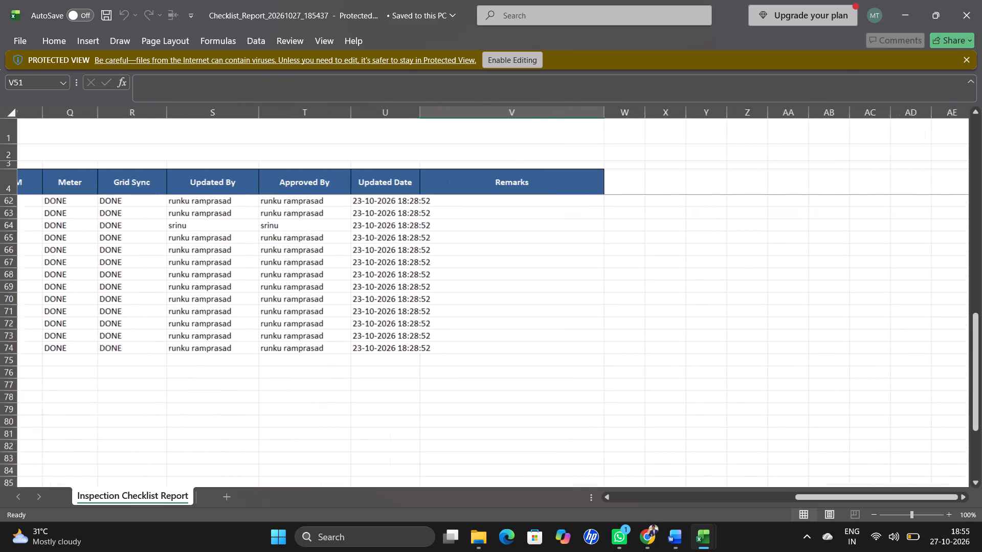
pyautogui.hscroll(5, 166, 288)
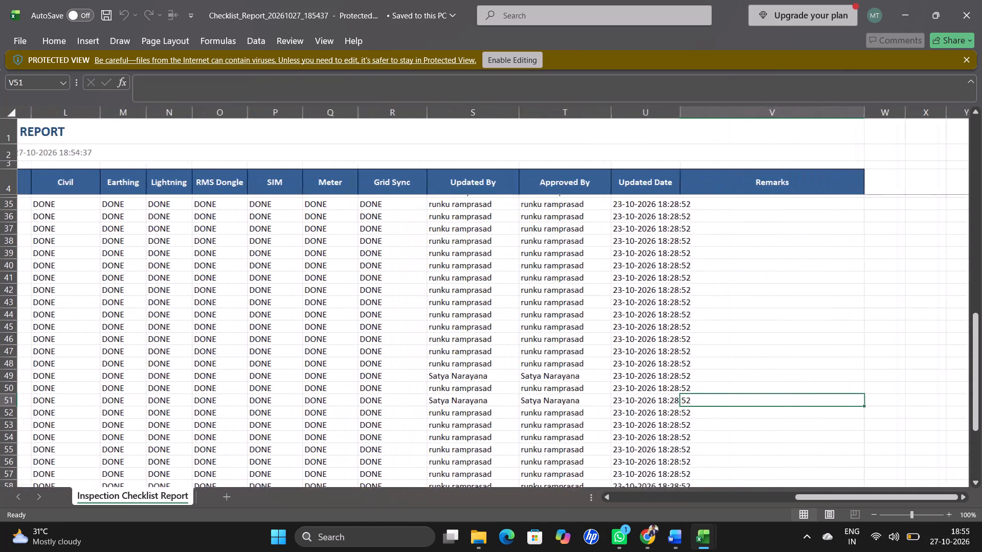
pyautogui.hscroll(3, 166, 288)
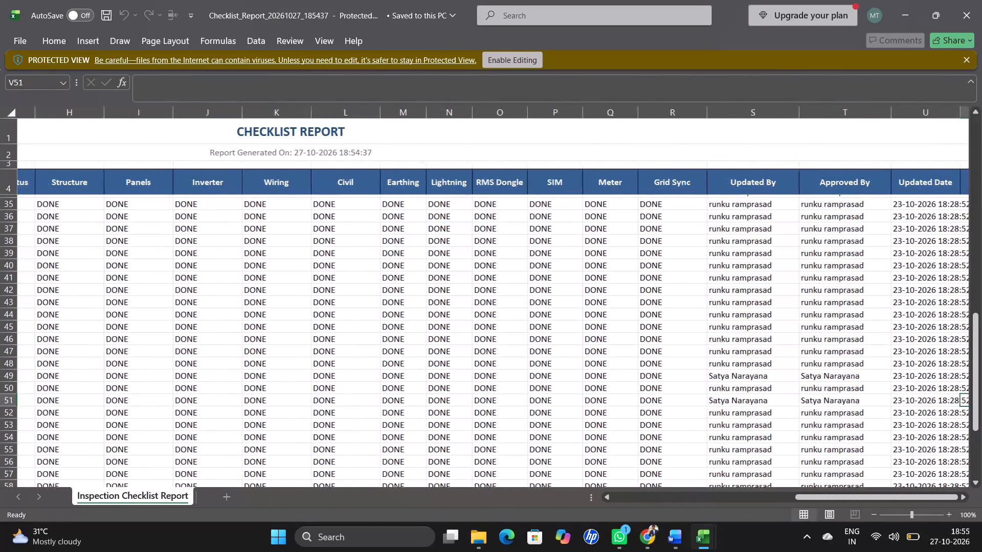
pyautogui.hscroll(6, 166, 288)
pyautogui.scroll(5, 166, 288)
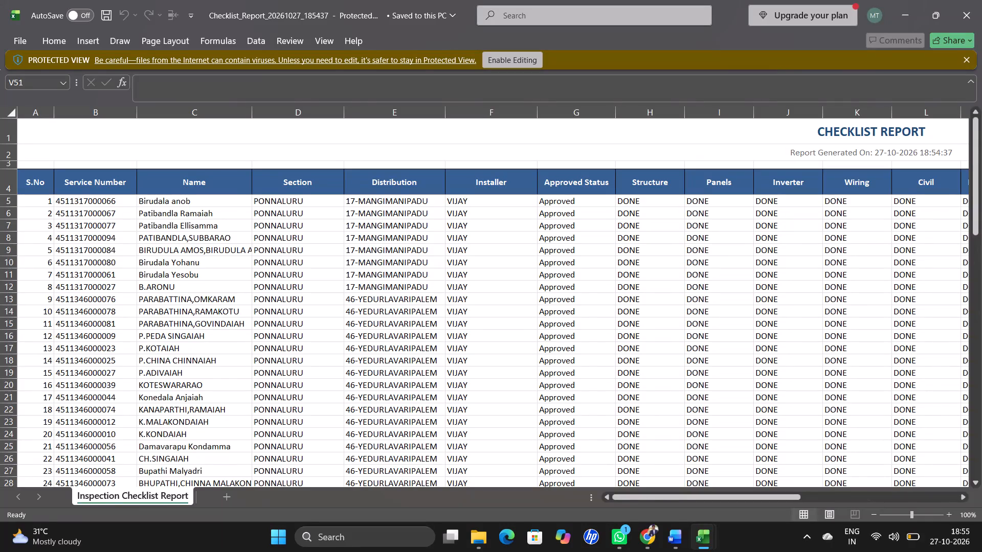
pyautogui.scroll(-3, 145, 285)
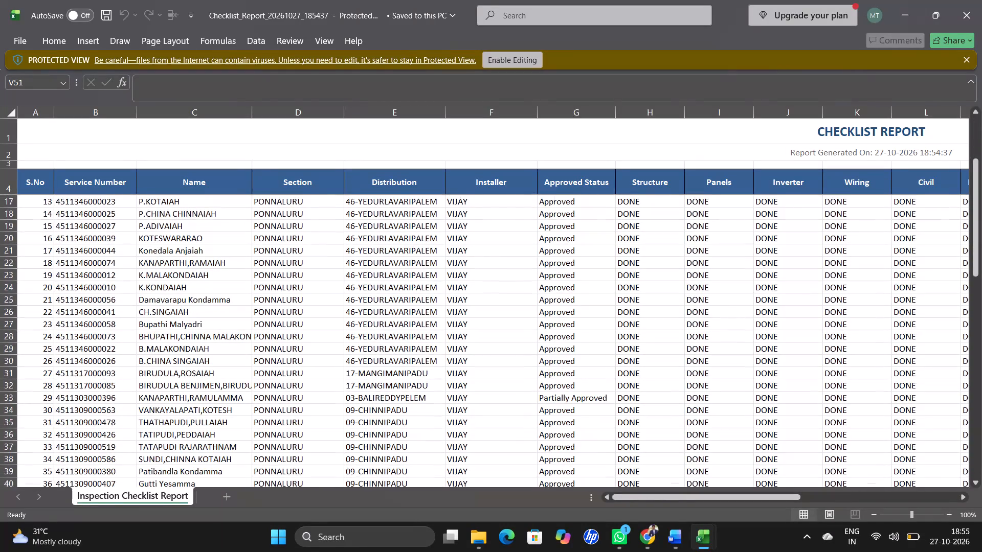
pyautogui.scroll(-1, 145, 285)
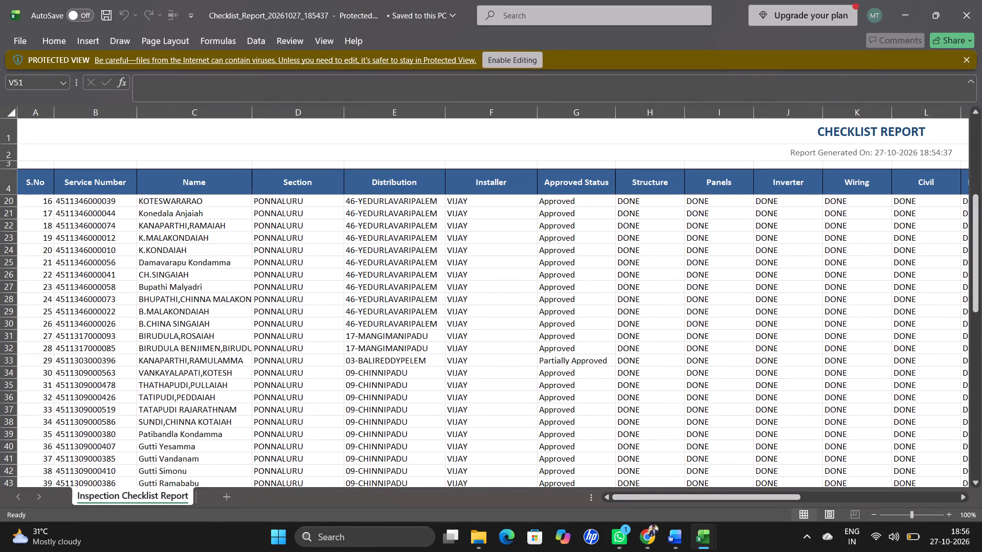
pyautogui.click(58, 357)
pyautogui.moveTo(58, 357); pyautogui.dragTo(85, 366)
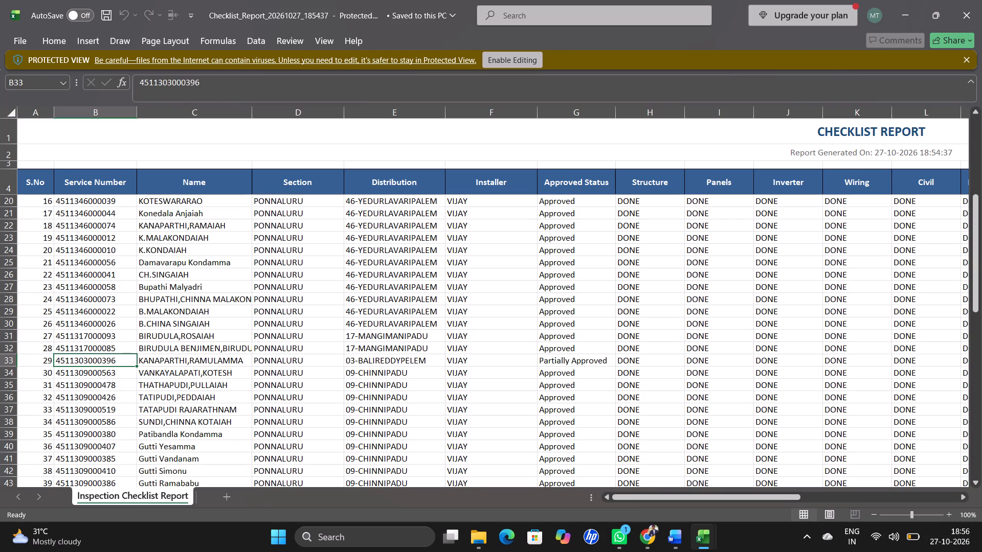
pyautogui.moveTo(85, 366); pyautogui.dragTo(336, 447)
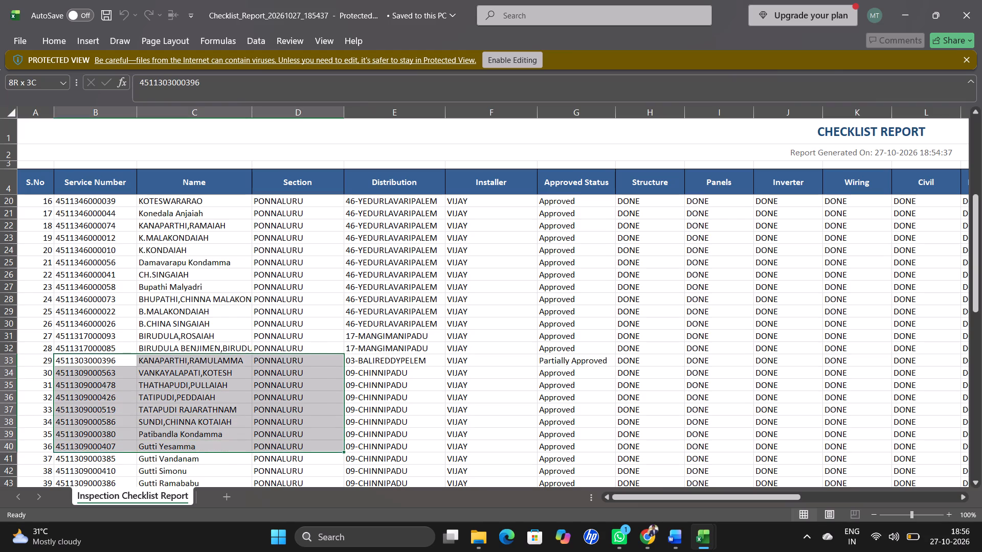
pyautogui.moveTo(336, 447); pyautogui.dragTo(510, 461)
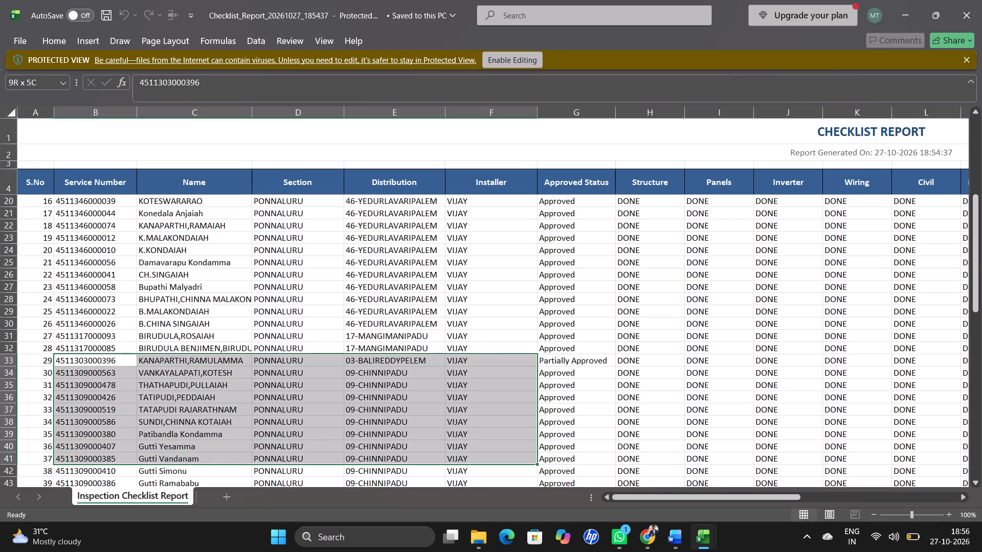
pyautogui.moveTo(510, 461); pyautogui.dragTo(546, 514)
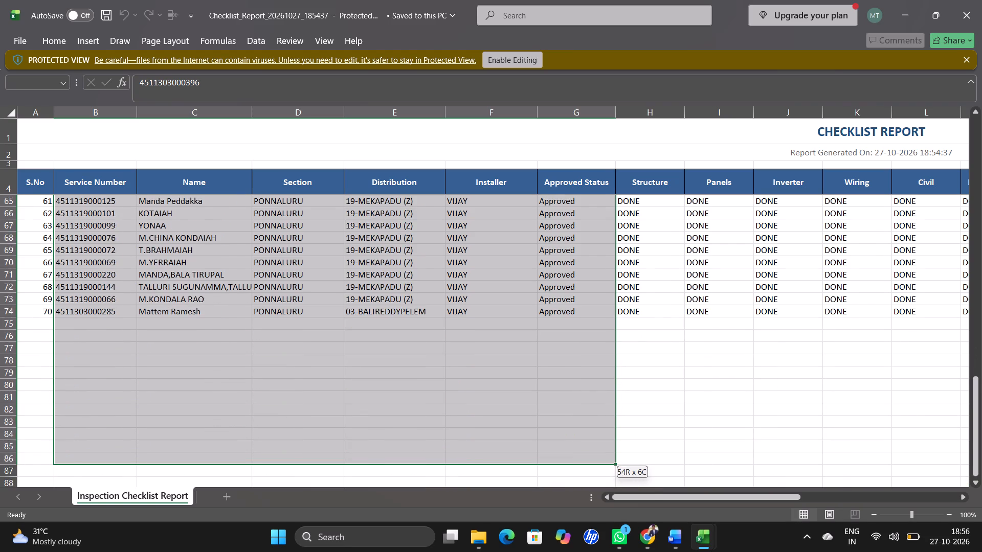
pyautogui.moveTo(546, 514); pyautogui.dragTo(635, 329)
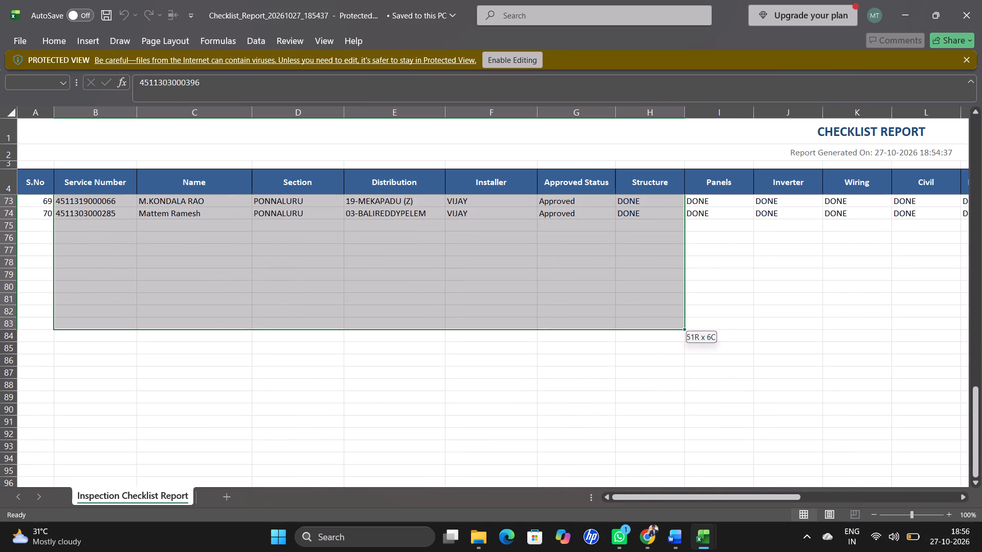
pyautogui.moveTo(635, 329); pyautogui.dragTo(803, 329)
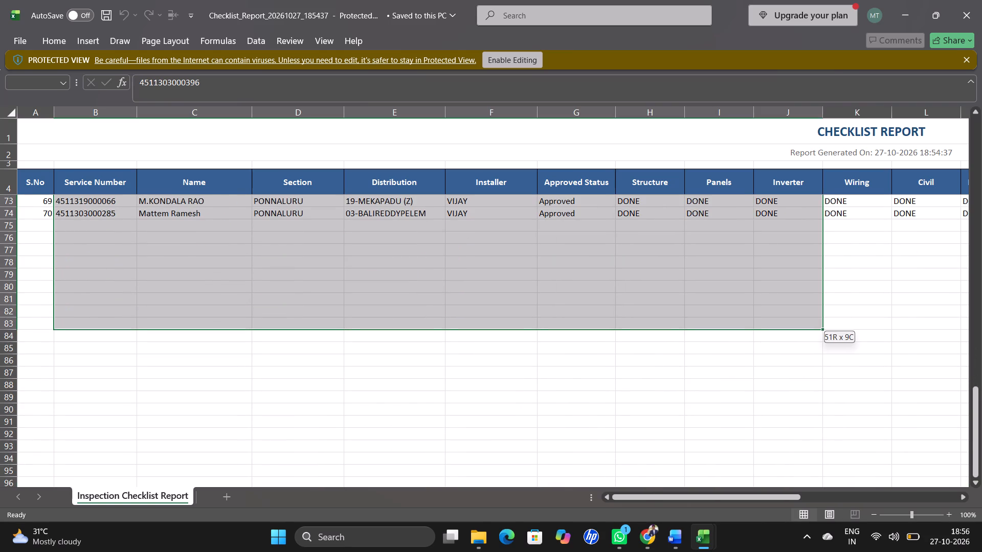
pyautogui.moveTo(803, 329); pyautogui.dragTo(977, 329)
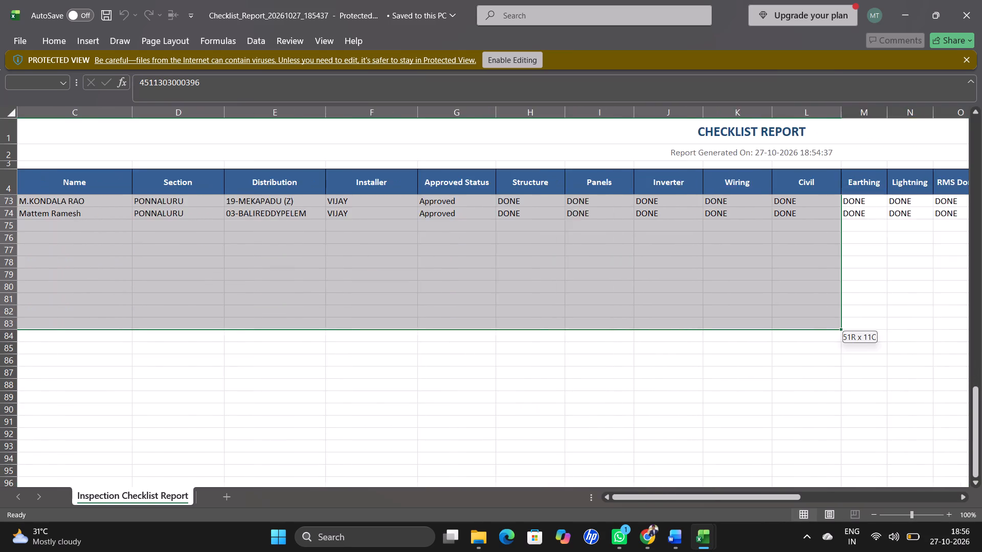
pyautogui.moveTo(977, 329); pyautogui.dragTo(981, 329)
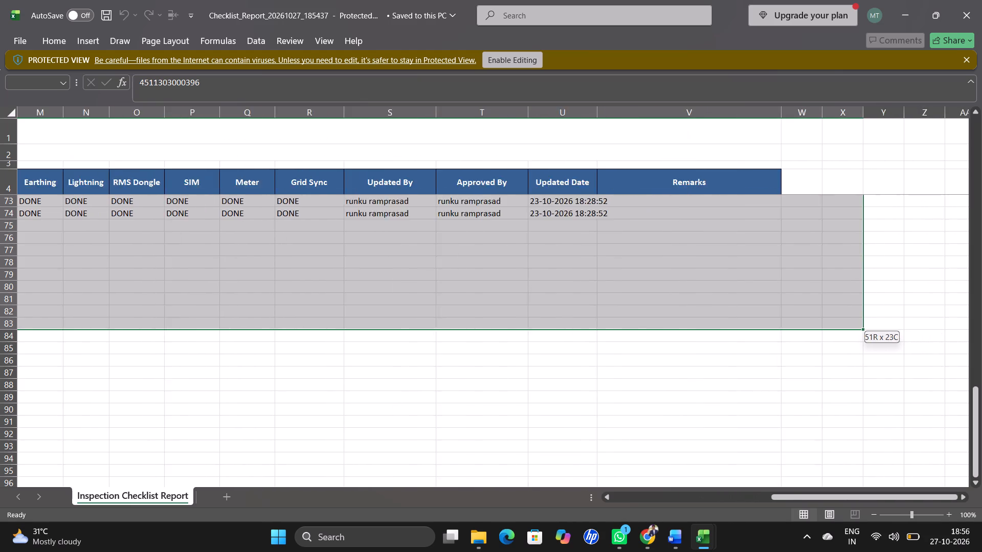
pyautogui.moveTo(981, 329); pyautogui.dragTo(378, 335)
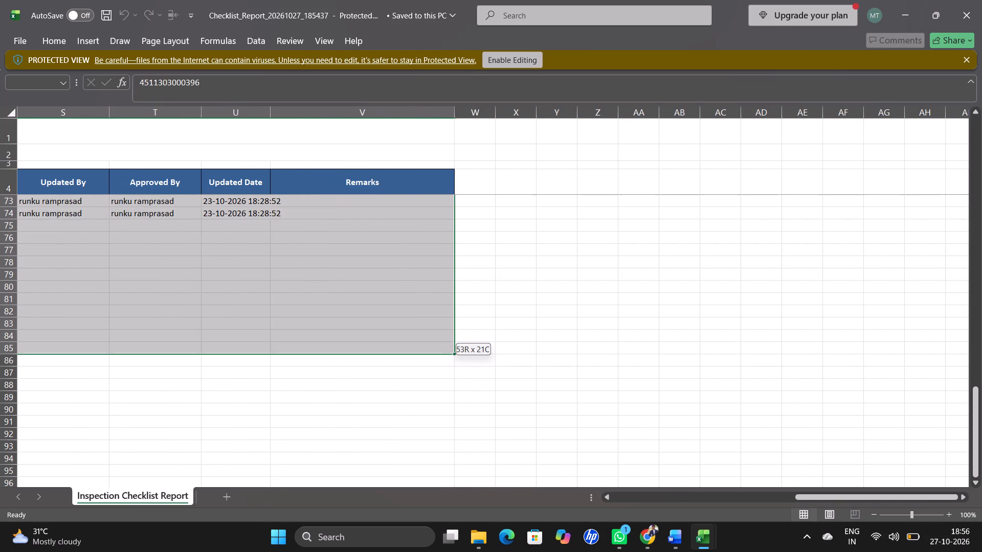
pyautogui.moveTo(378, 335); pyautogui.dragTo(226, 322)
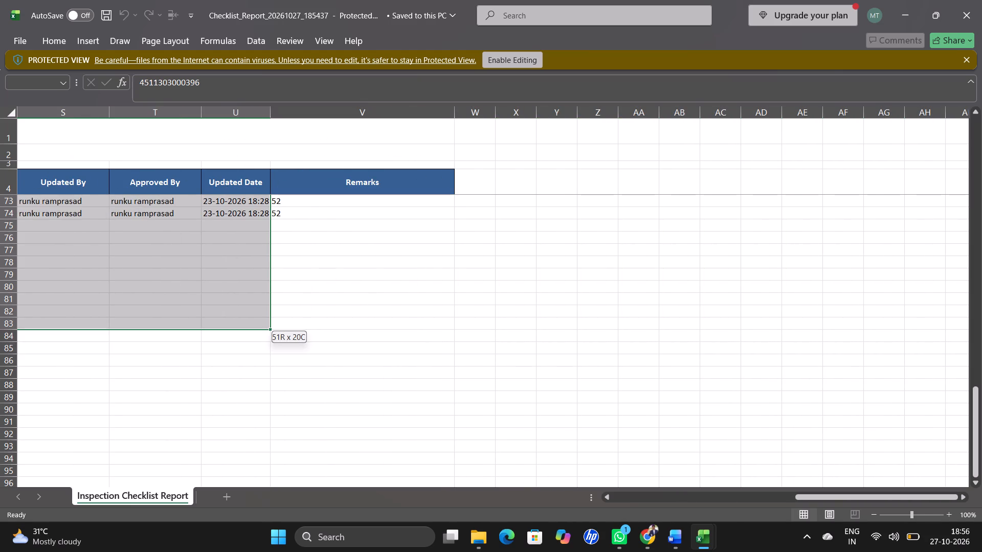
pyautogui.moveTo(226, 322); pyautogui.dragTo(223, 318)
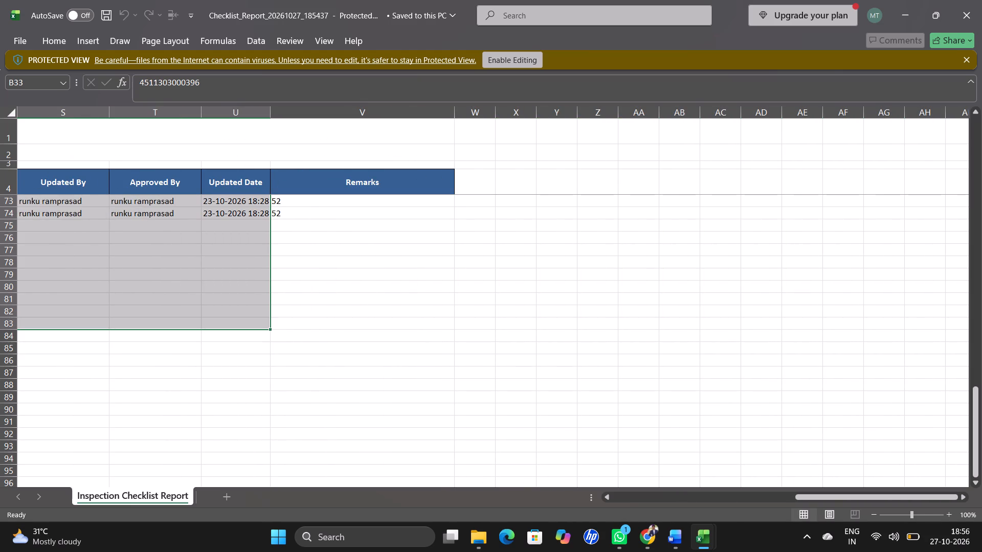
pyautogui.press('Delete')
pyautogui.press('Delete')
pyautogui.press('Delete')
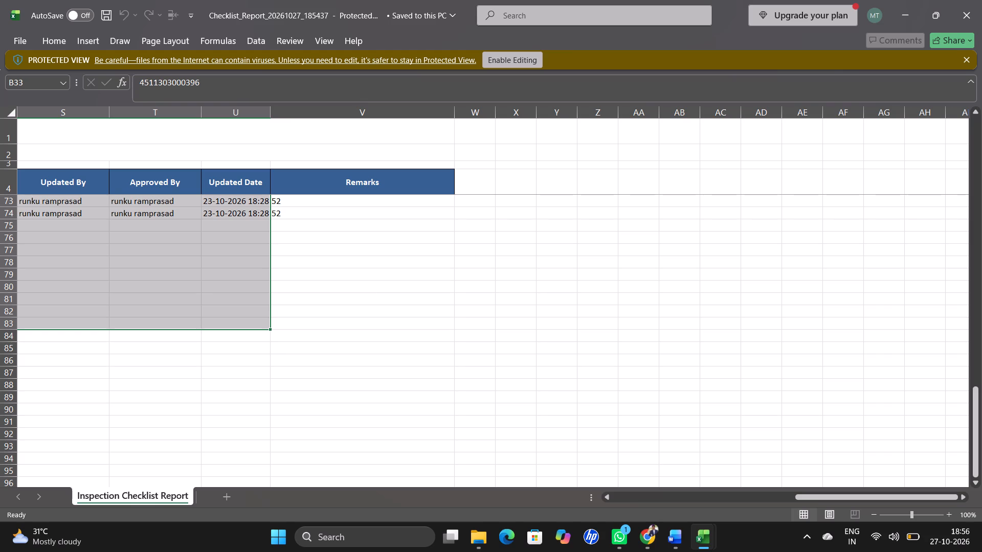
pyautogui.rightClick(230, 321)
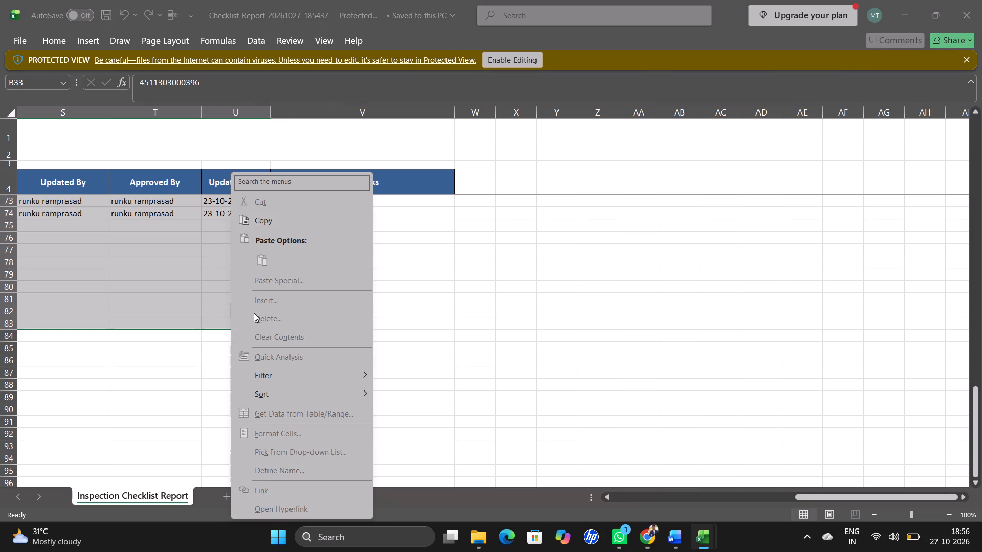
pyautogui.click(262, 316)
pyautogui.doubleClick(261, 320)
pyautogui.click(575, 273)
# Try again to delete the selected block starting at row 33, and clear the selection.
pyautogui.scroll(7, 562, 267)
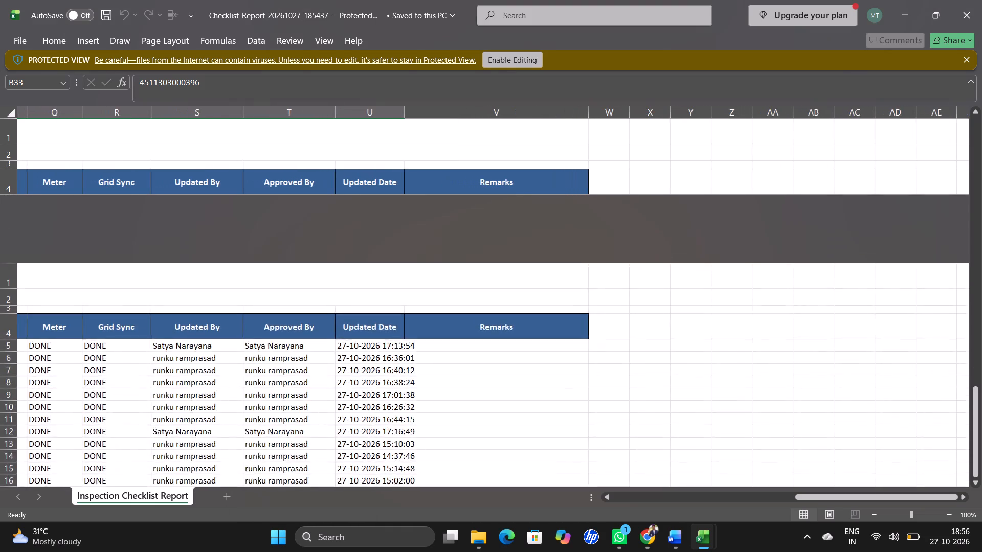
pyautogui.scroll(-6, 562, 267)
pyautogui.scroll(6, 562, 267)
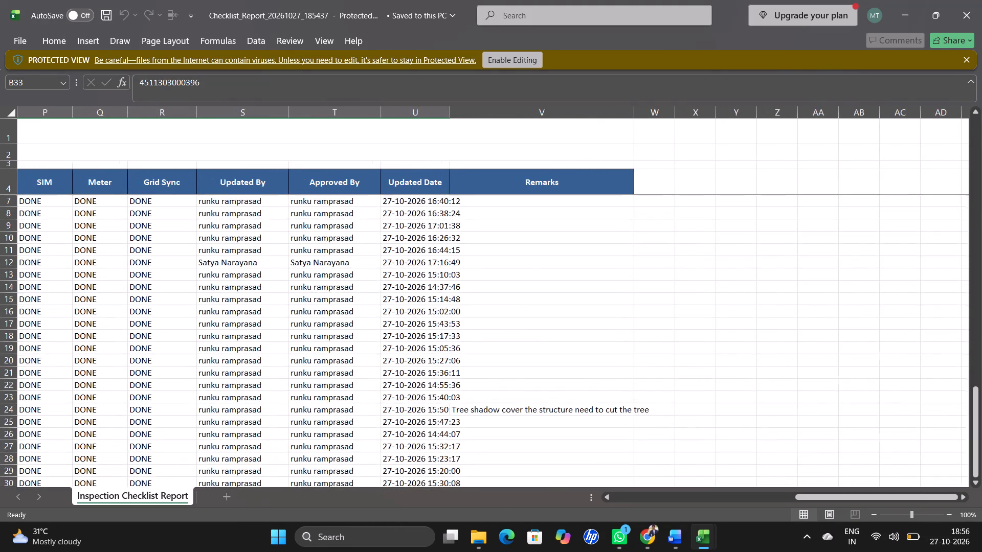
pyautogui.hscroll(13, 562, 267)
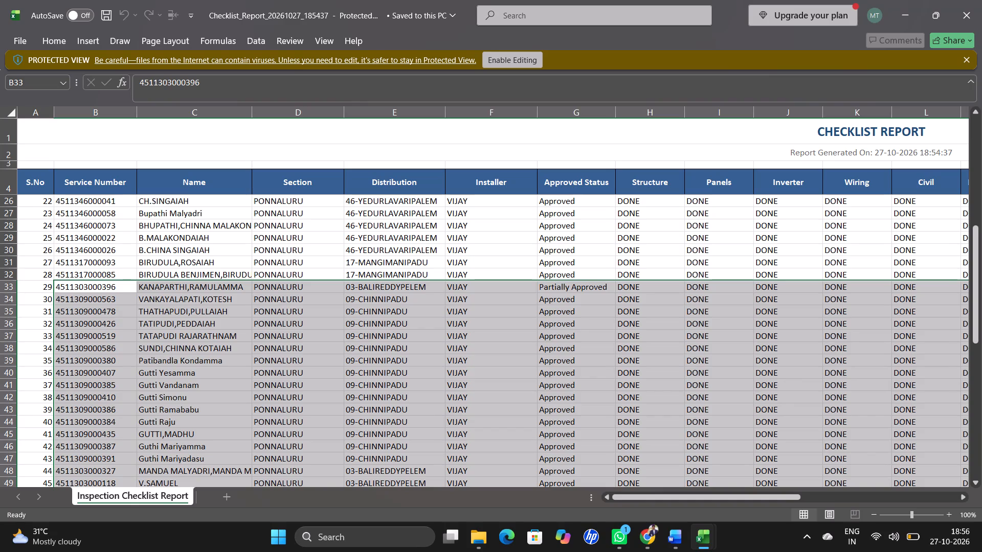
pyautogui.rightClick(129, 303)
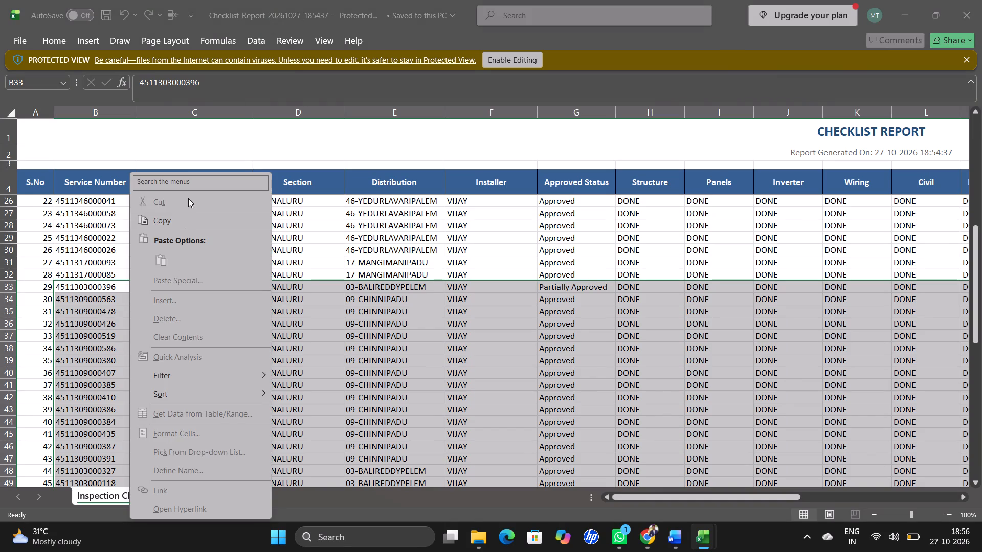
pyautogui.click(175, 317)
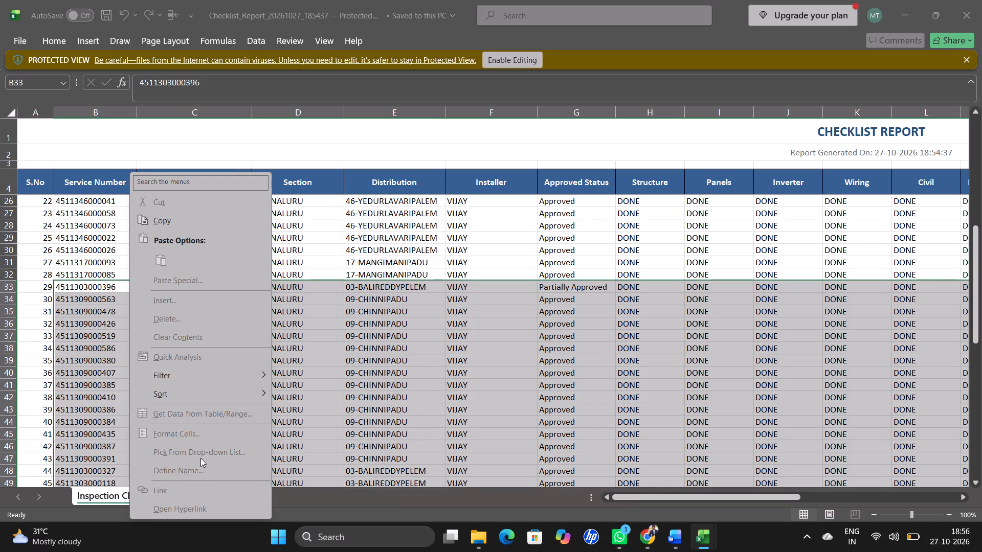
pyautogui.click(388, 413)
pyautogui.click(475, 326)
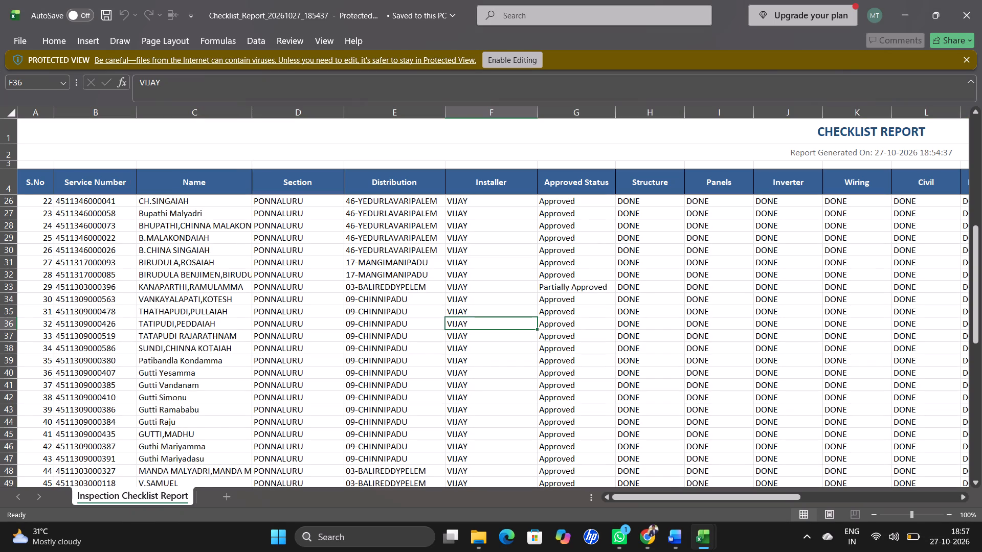
# Copy the two 17-MANGIMANIPADU entries in rows 31 and 32, from Service Number through Remarks (B31:V32).
pyautogui.scroll(2, 458, 268)
pyautogui.scroll(-1, 457, 262)
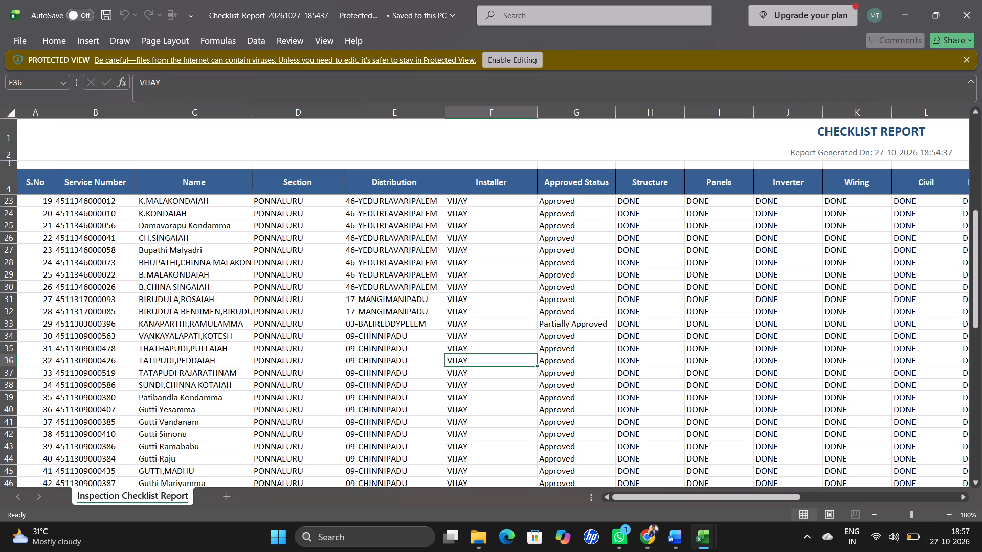
pyautogui.click(59, 298)
pyautogui.moveTo(59, 298); pyautogui.dragTo(294, 326)
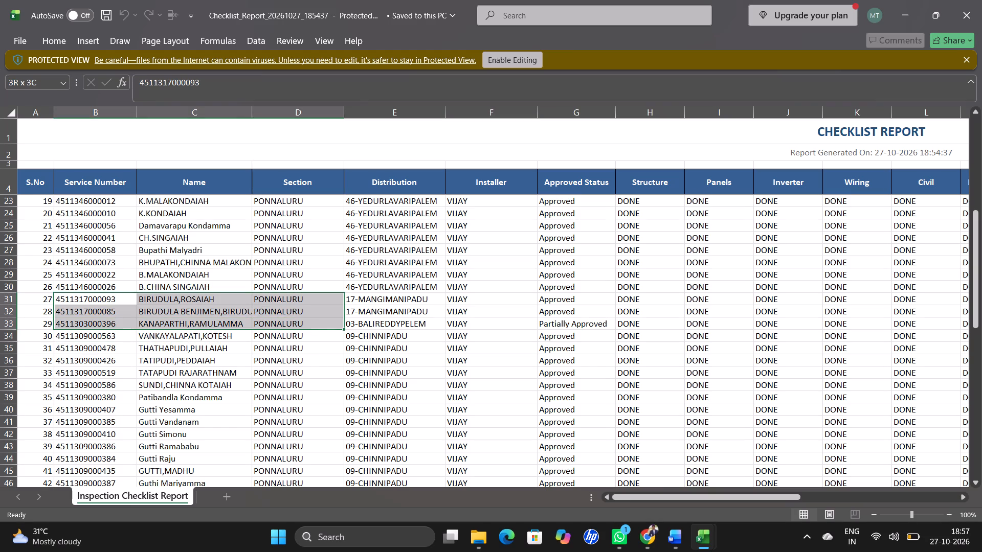
pyautogui.moveTo(294, 326); pyautogui.dragTo(467, 303)
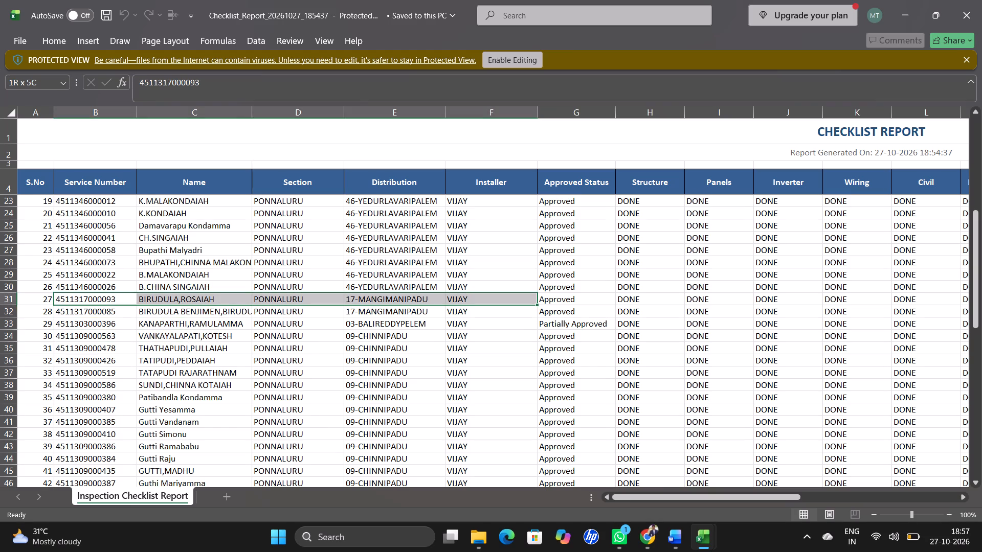
pyautogui.moveTo(467, 303); pyautogui.dragTo(667, 309)
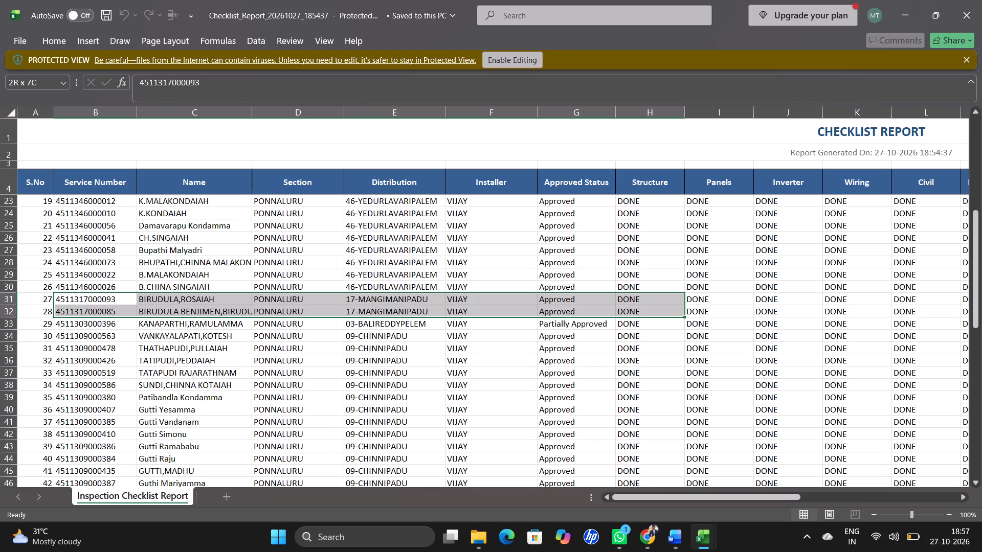
pyautogui.moveTo(667, 309); pyautogui.dragTo(821, 308)
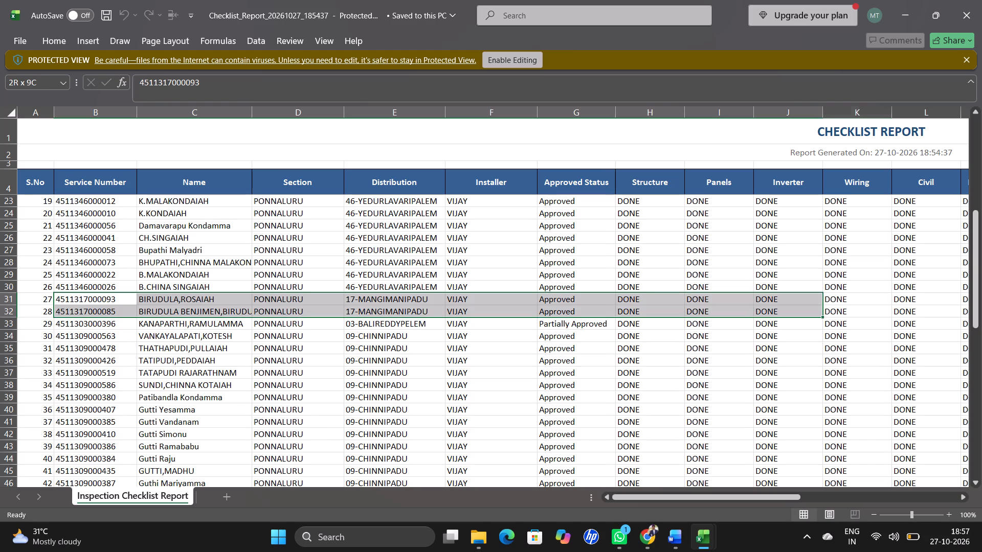
pyautogui.moveTo(821, 308); pyautogui.dragTo(945, 309)
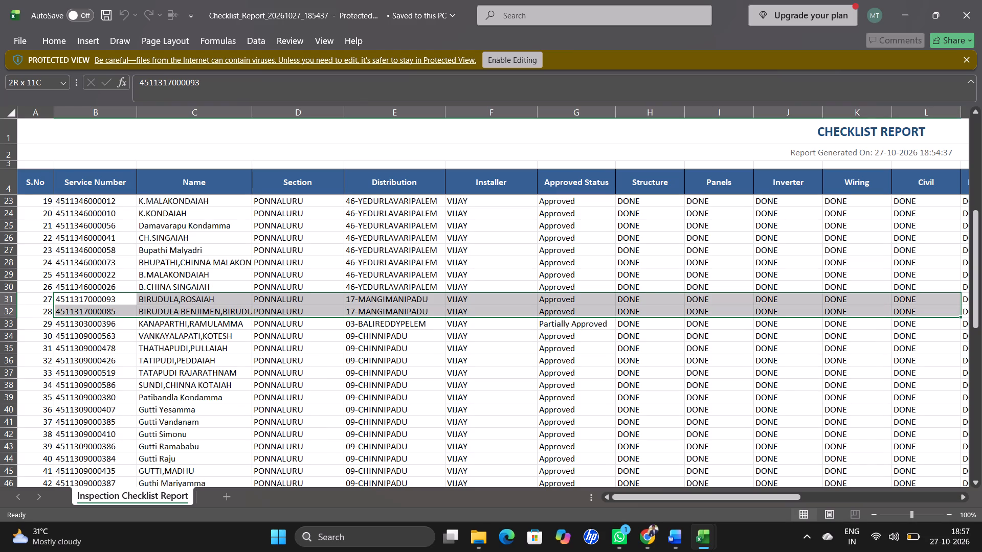
pyautogui.moveTo(945, 309); pyautogui.dragTo(970, 308)
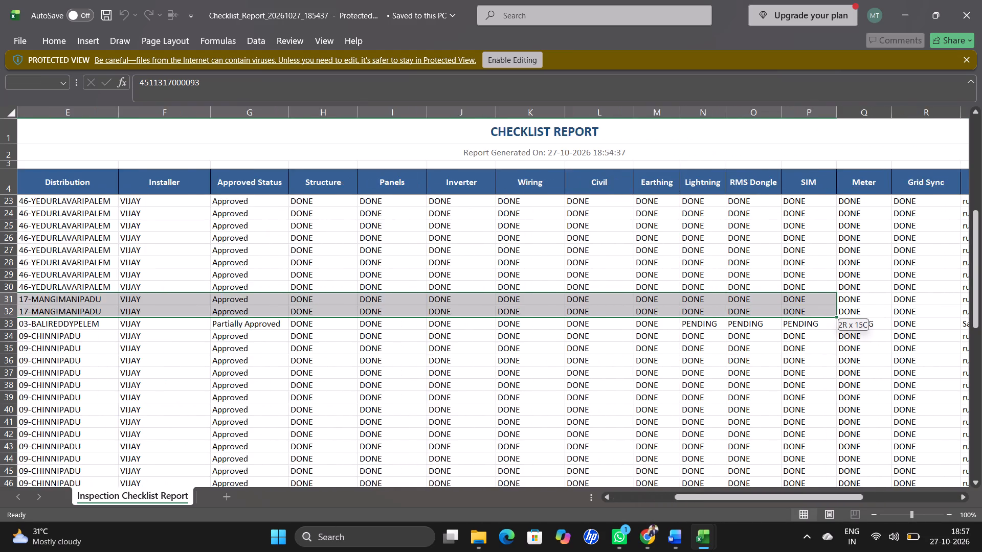
pyautogui.moveTo(970, 308); pyautogui.dragTo(879, 314)
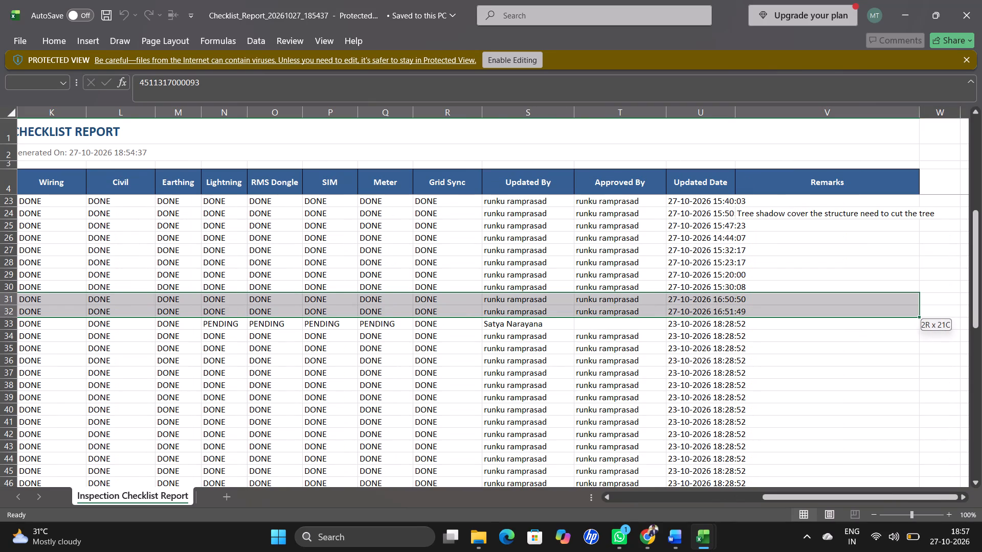
pyautogui.moveTo(879, 314); pyautogui.dragTo(874, 314)
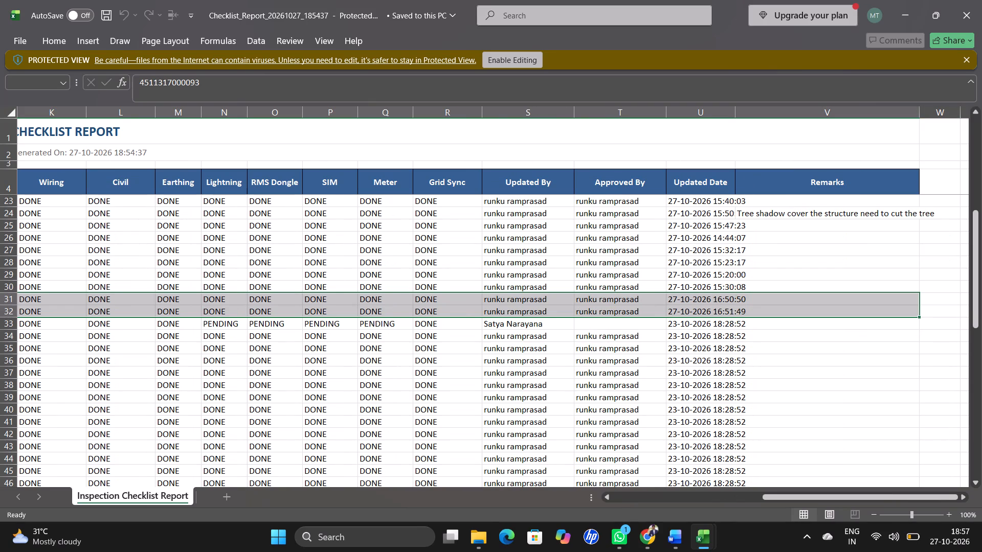
pyautogui.scroll(11, 430, 328)
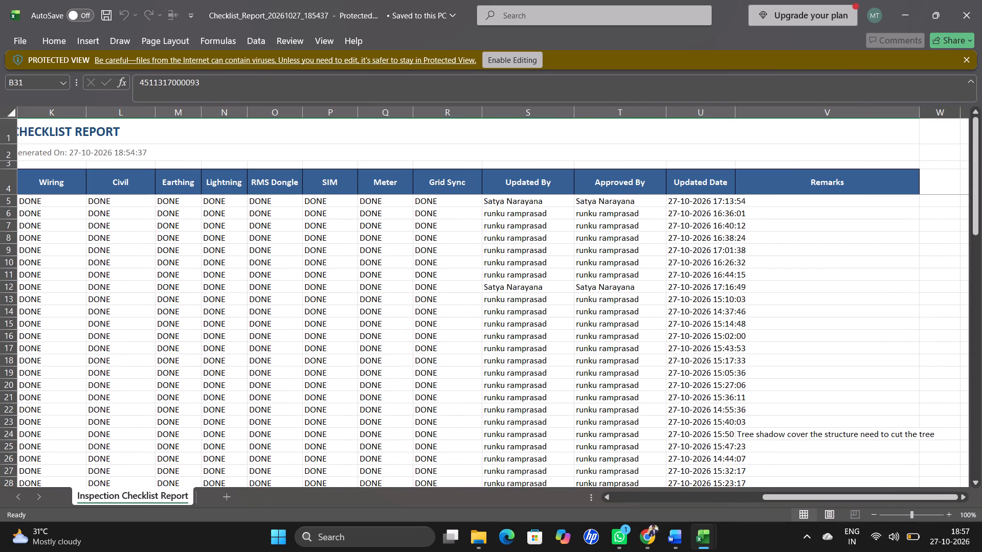
pyautogui.scroll(4, 434, 319)
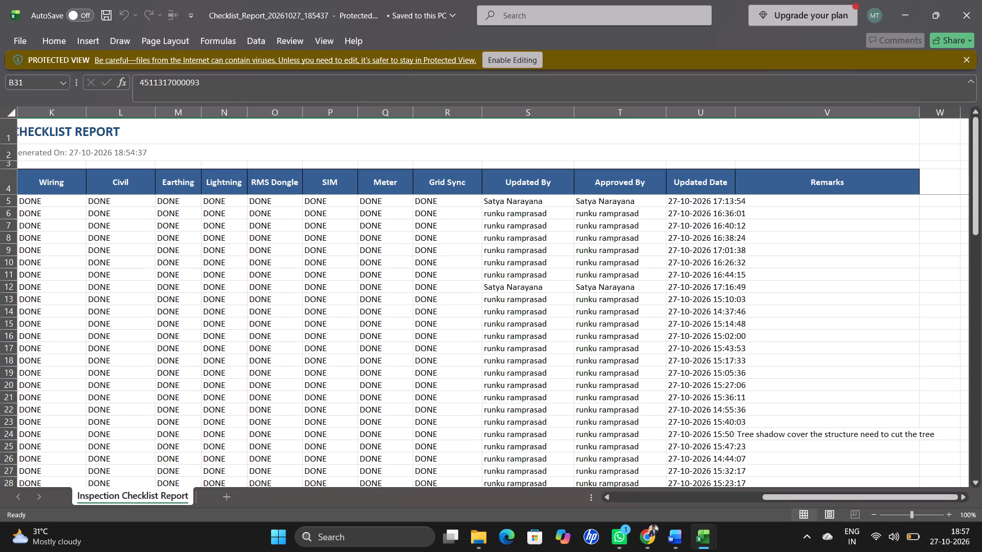
pyautogui.hotkey('ctrl', 'c')
# Open the file name and location details of the Checklist_Report_20261027_185437 workbook.
pyautogui.keyDown('ctrl'); pyautogui.click(343, 329); pyautogui.keyUp('ctrl')
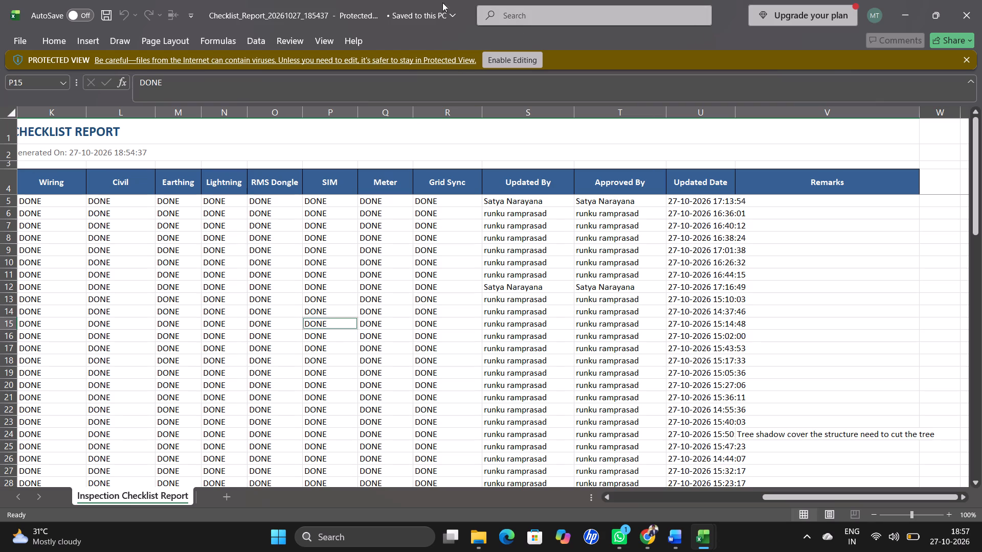
pyautogui.click(260, 14)
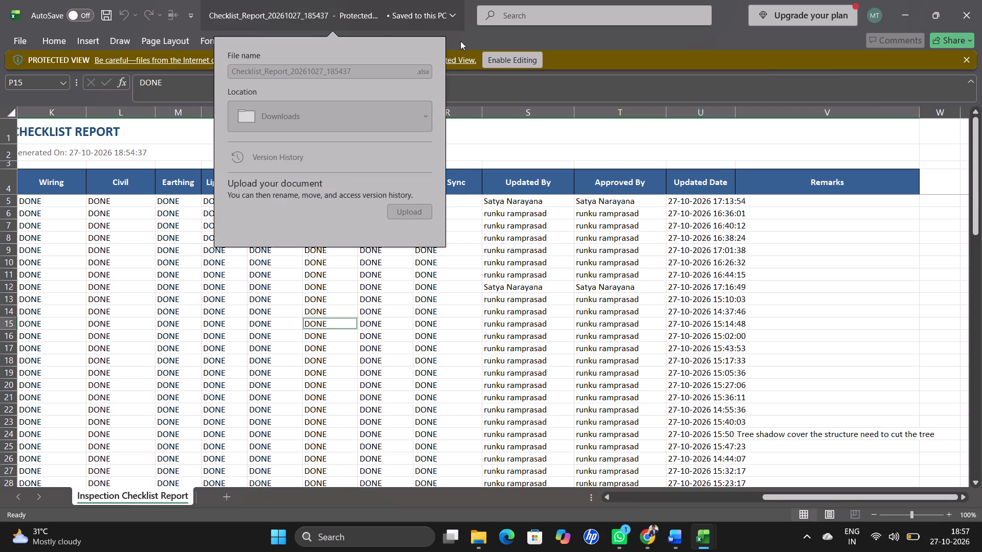
# Close the file name details and enable editing of the checklist report workbook.
pyautogui.click(460, 41)
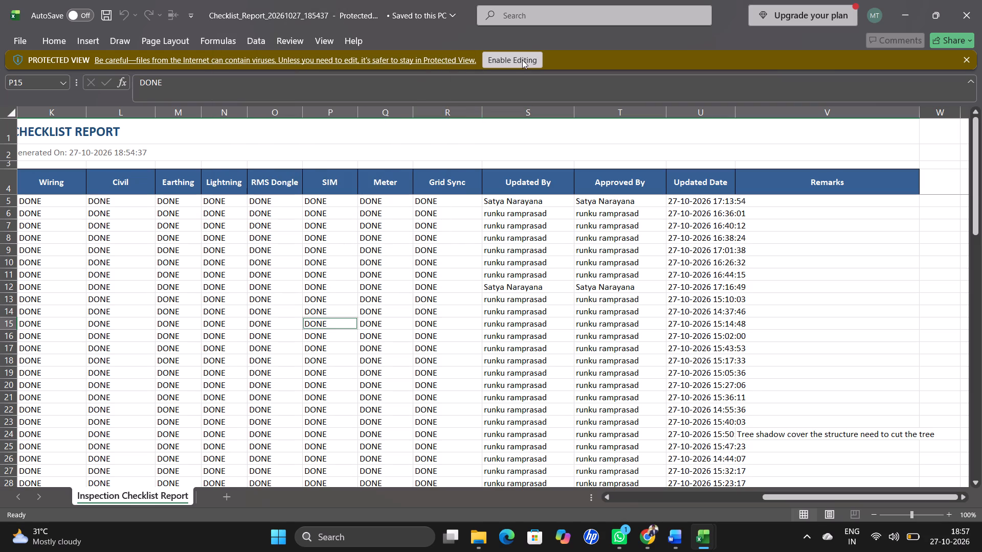
pyautogui.click(522, 60)
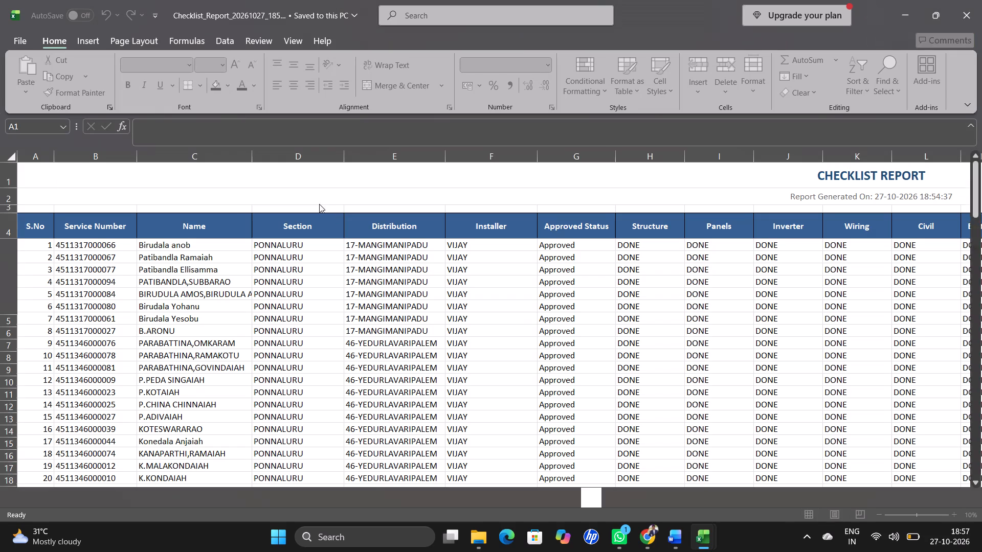
# Clear the contents of rows 33 to 74, from Service Number through Updated Date (B33:U74), and deselect the block.
pyautogui.scroll(-2, 283, 309)
pyautogui.scroll(1, 285, 311)
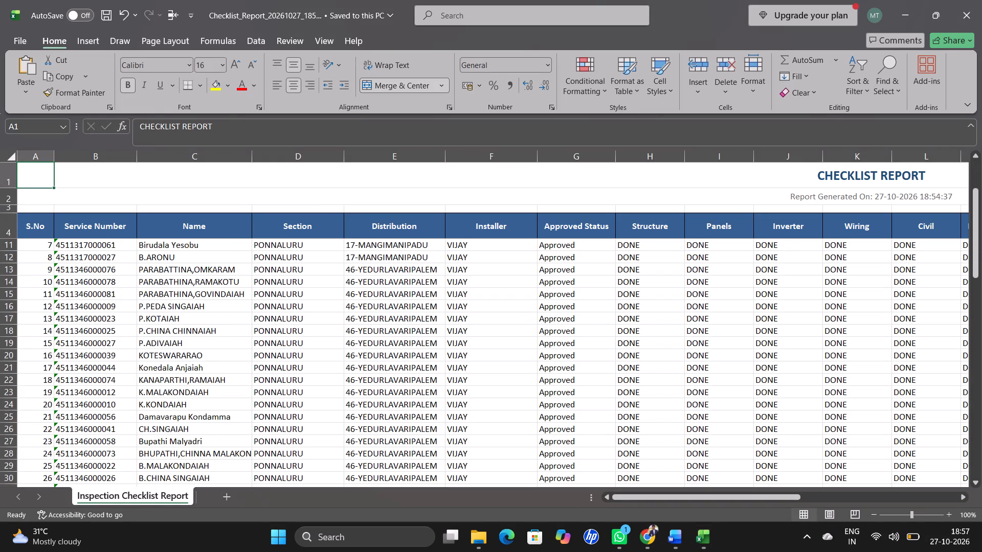
pyautogui.scroll(5, 285, 311)
pyautogui.scroll(-2, 283, 330)
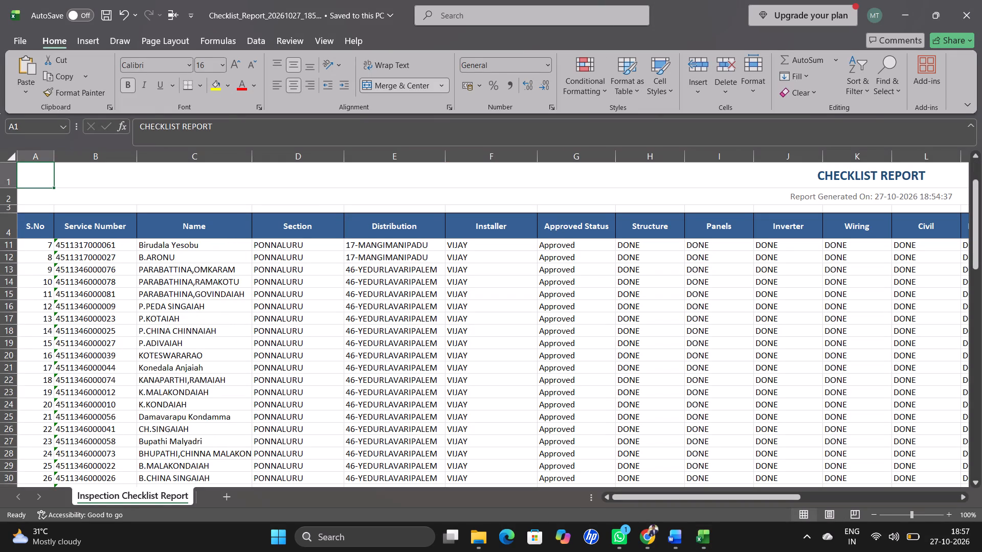
pyautogui.scroll(-4, 283, 330)
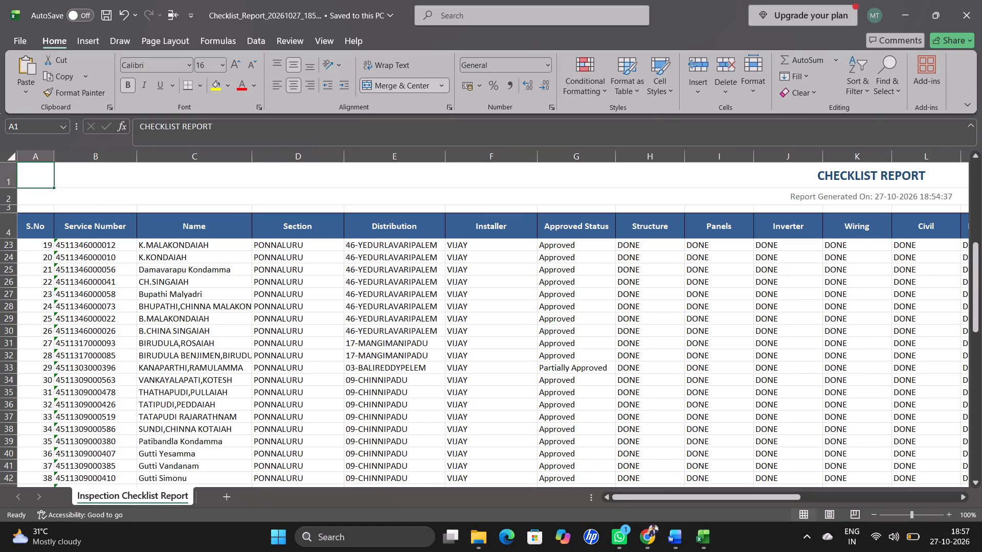
pyautogui.click(59, 369)
pyautogui.moveTo(59, 369); pyautogui.dragTo(76, 387)
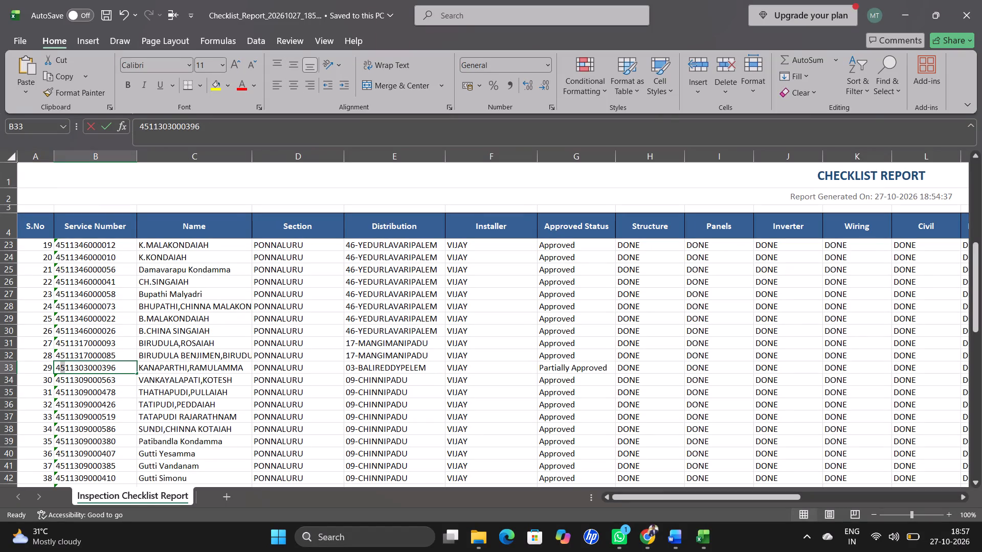
pyautogui.moveTo(76, 387); pyautogui.dragTo(140, 362)
pyautogui.click(139, 362)
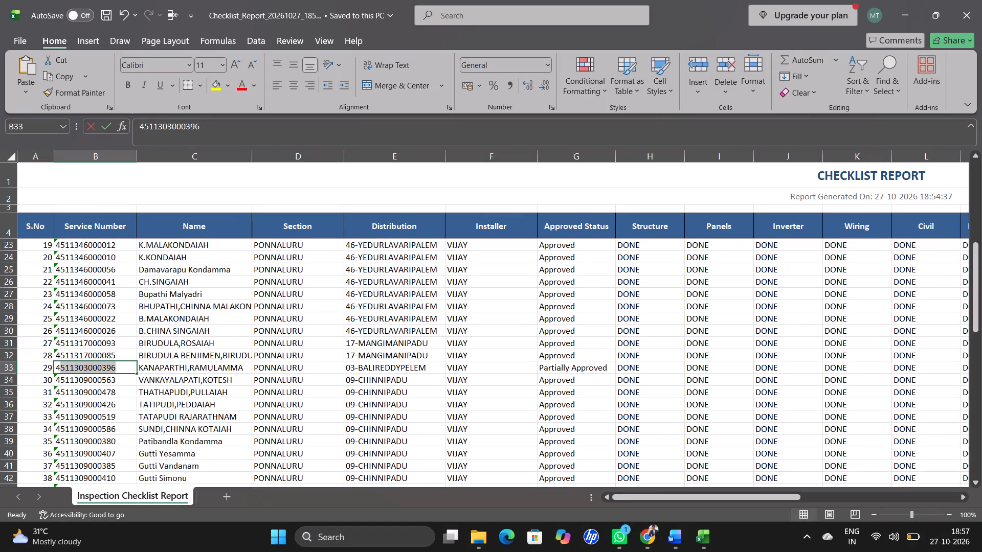
pyautogui.click(75, 367)
pyautogui.moveTo(75, 367); pyautogui.dragTo(569, 510)
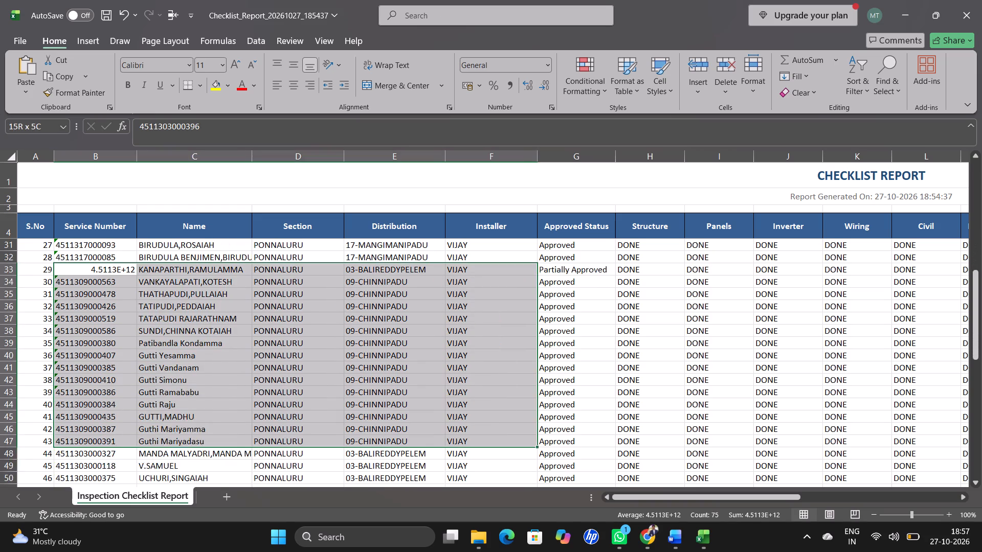
pyautogui.moveTo(569, 510); pyautogui.dragTo(829, 465)
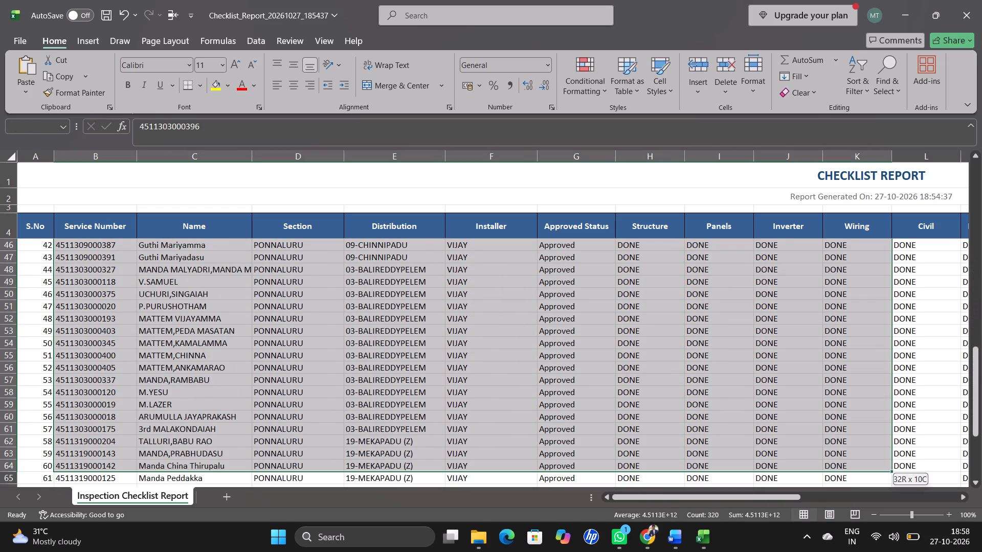
pyautogui.moveTo(829, 465); pyautogui.dragTo(969, 488)
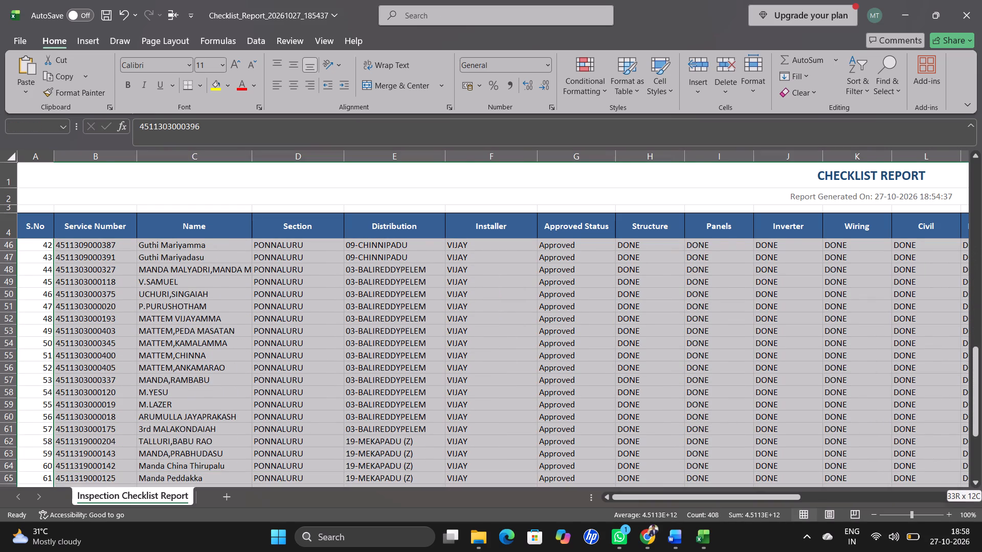
pyautogui.moveTo(969, 488); pyautogui.dragTo(888, 457)
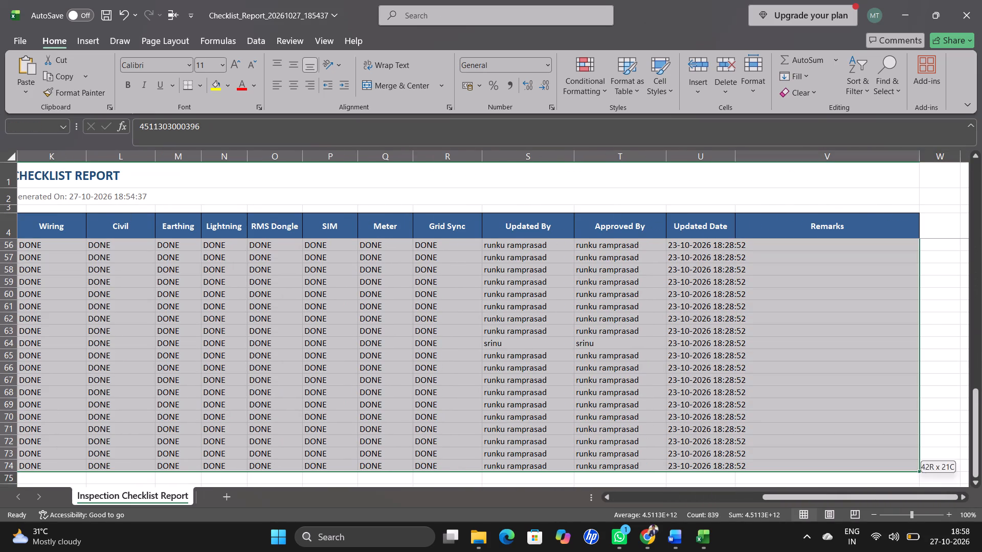
pyautogui.moveTo(888, 457); pyautogui.dragTo(735, 465)
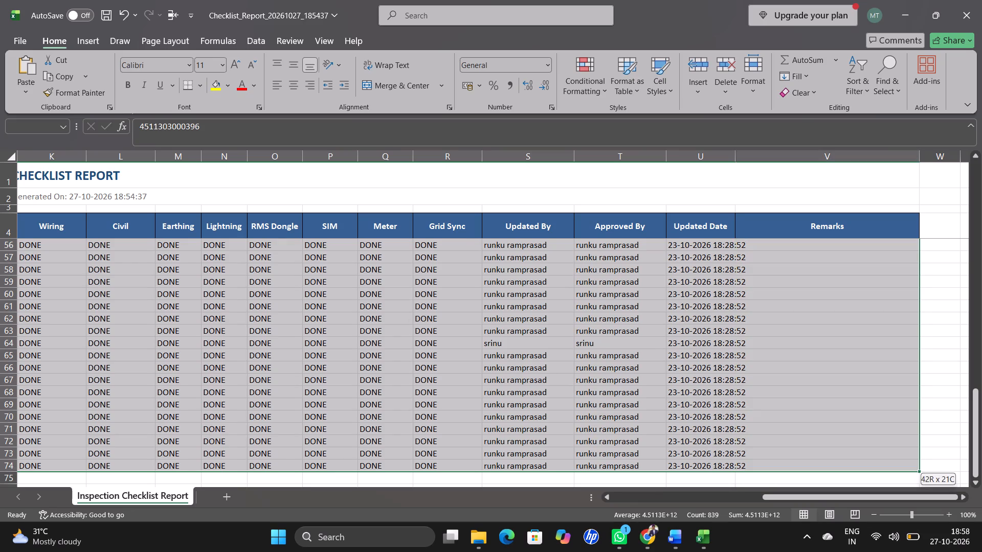
pyautogui.moveTo(735, 465); pyautogui.dragTo(722, 467)
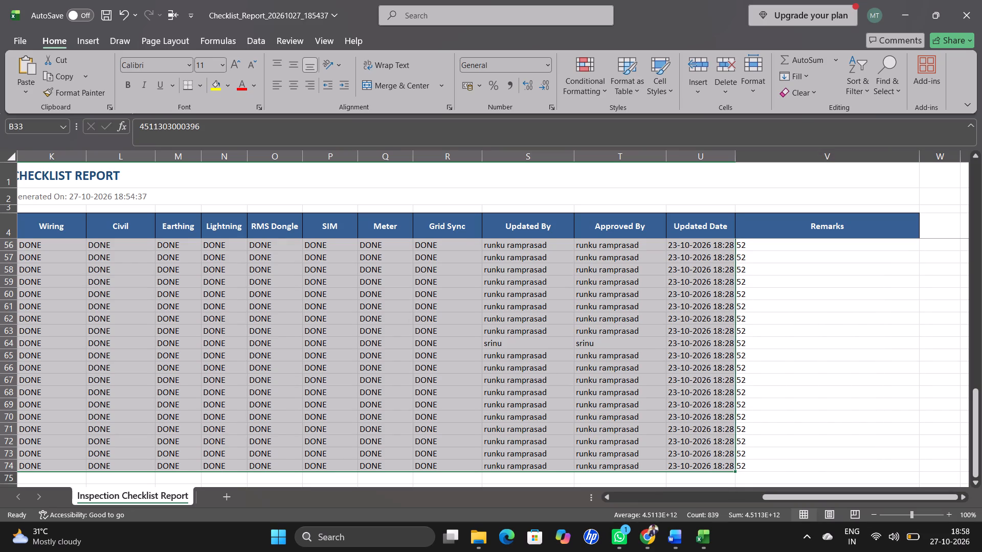
pyautogui.press('Delete')
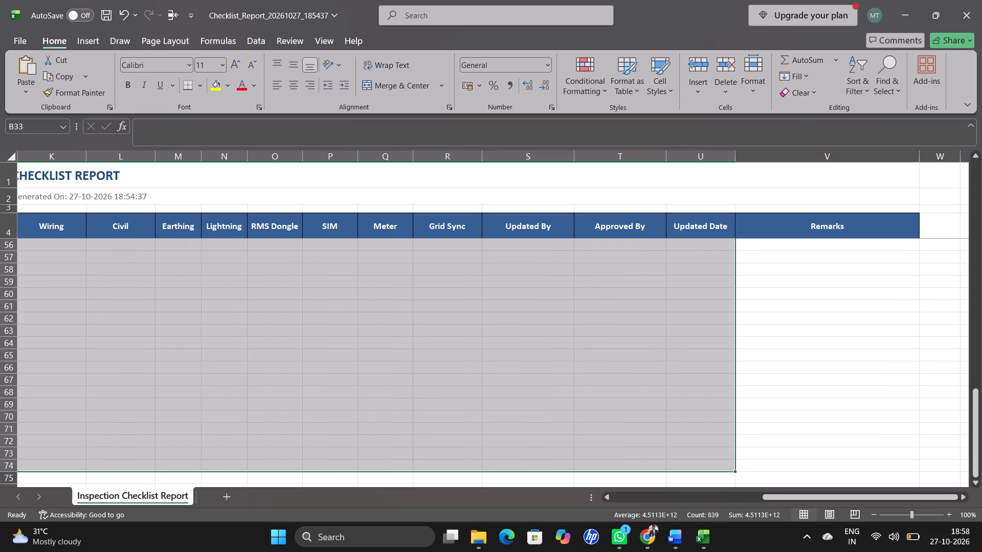
pyautogui.click(866, 309)
# Review the remaining checklist entries from row 32 back up to the first entry in row 5.
pyautogui.scroll(3, 848, 305)
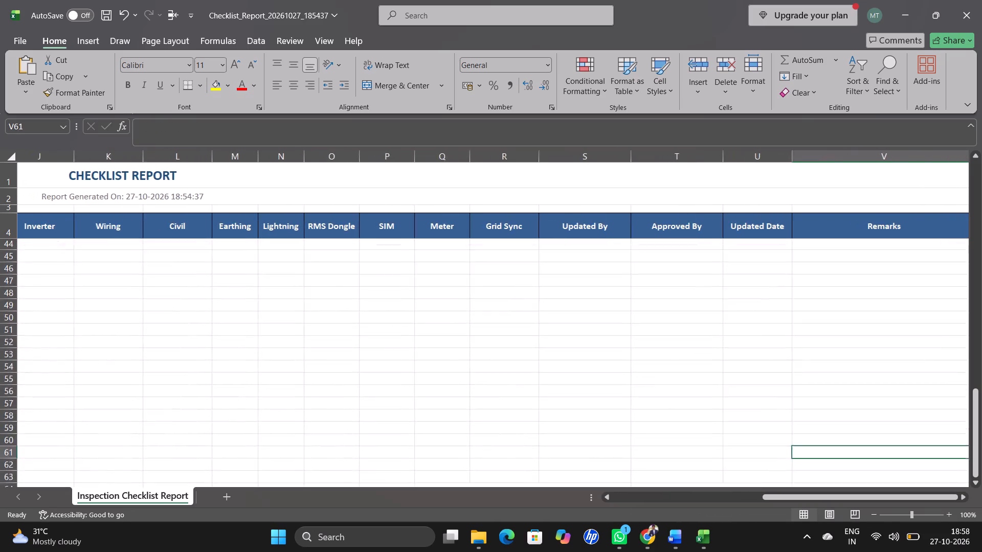
pyautogui.scroll(3, 848, 305)
pyautogui.hscroll(6, 848, 305)
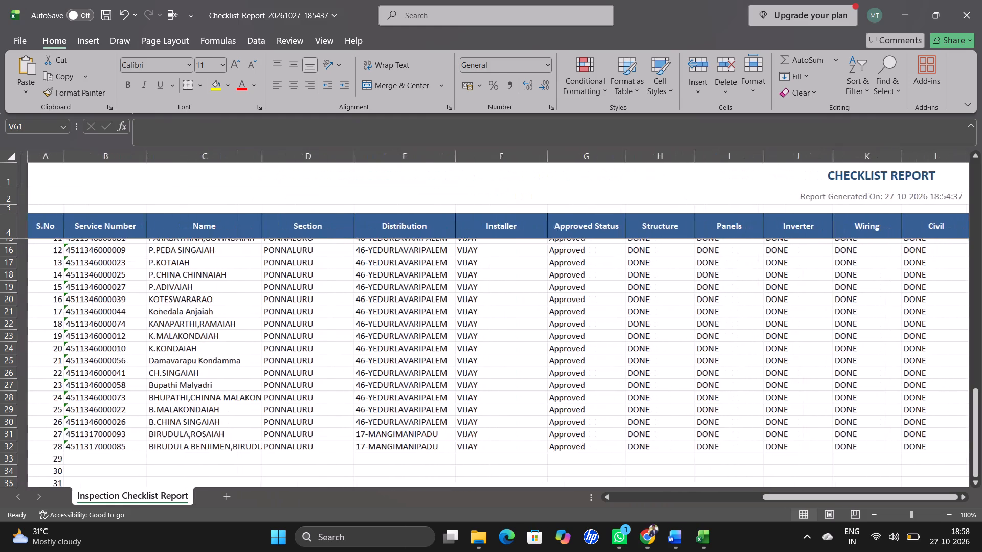
pyautogui.hscroll(2, 848, 305)
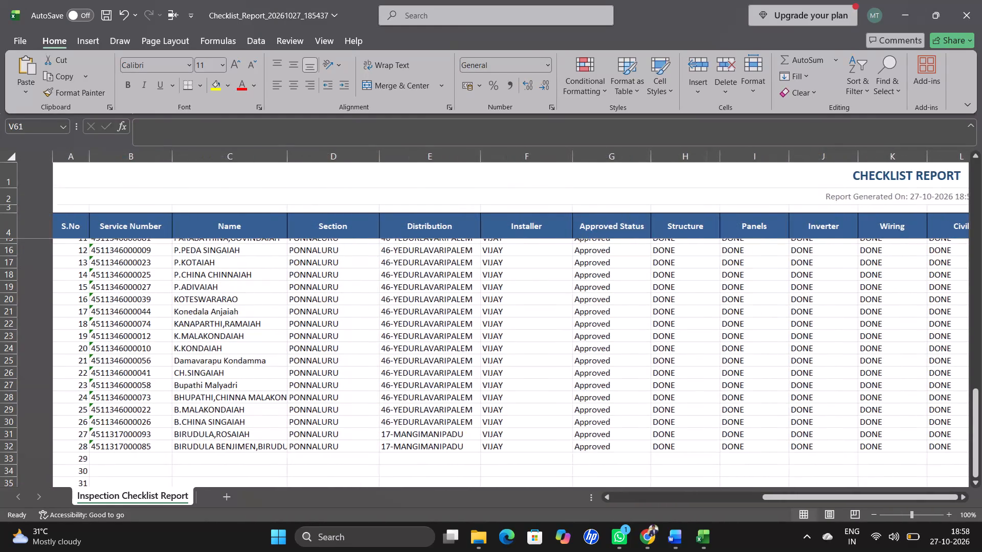
pyautogui.hscroll(1, 848, 305)
pyautogui.scroll(3, 848, 305)
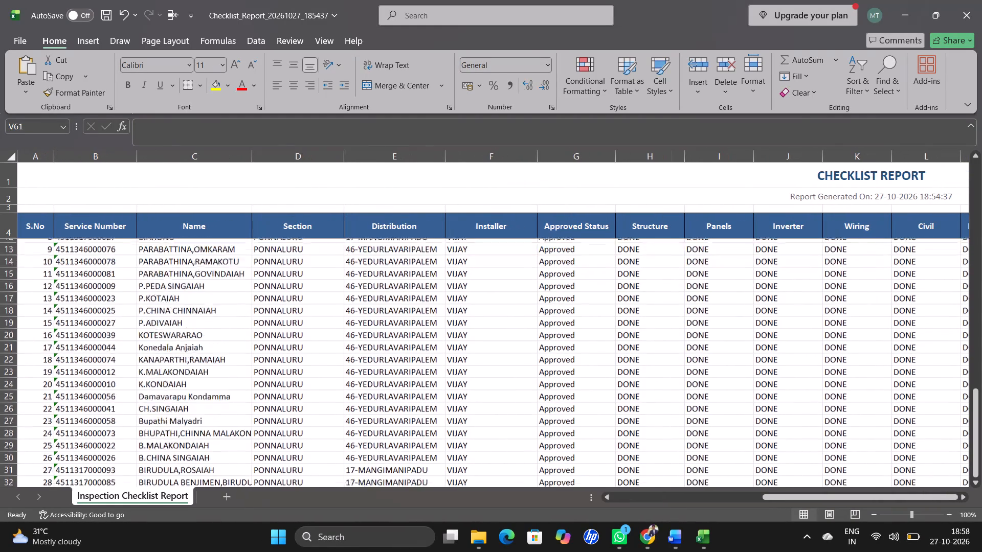
pyautogui.scroll(2, 848, 305)
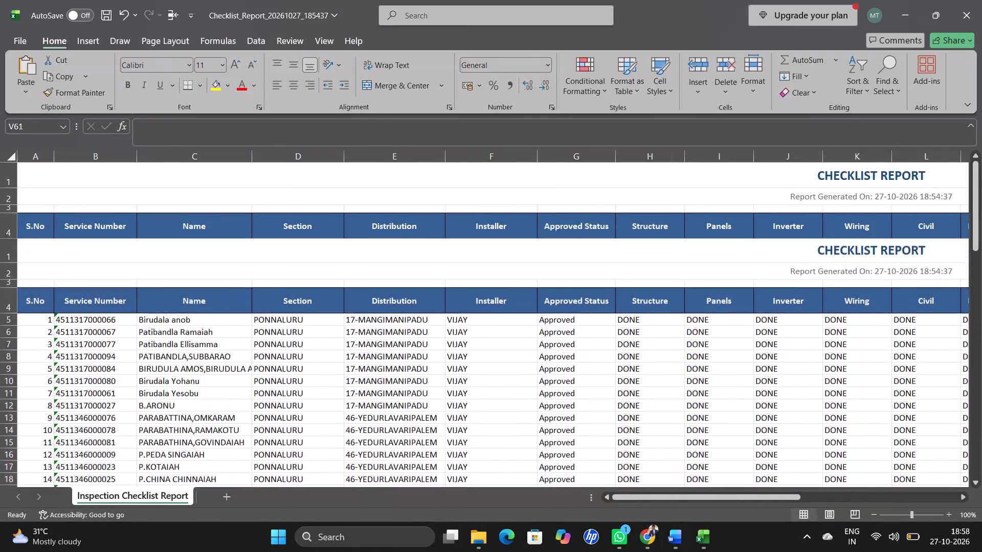
pyautogui.scroll(-2, 848, 305)
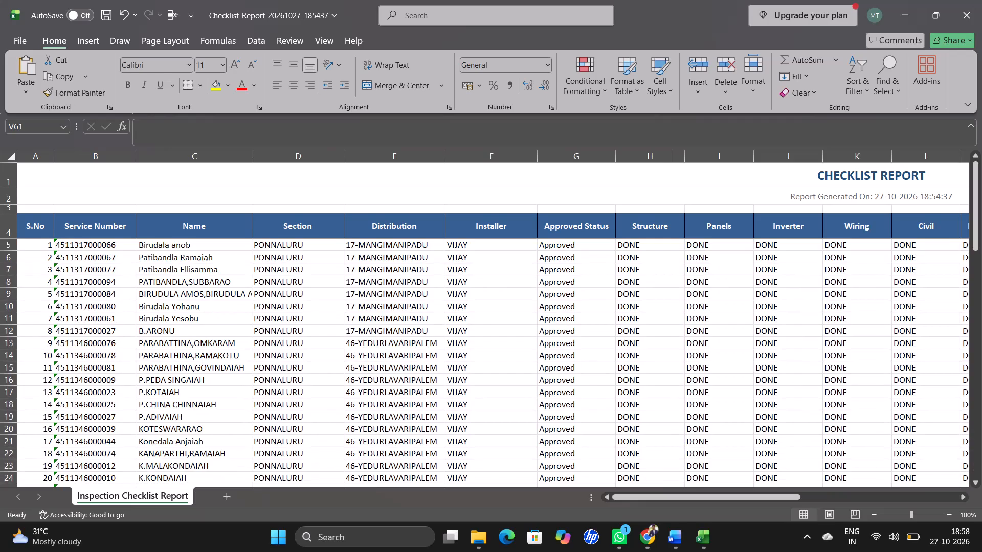
pyautogui.scroll(1, 848, 305)
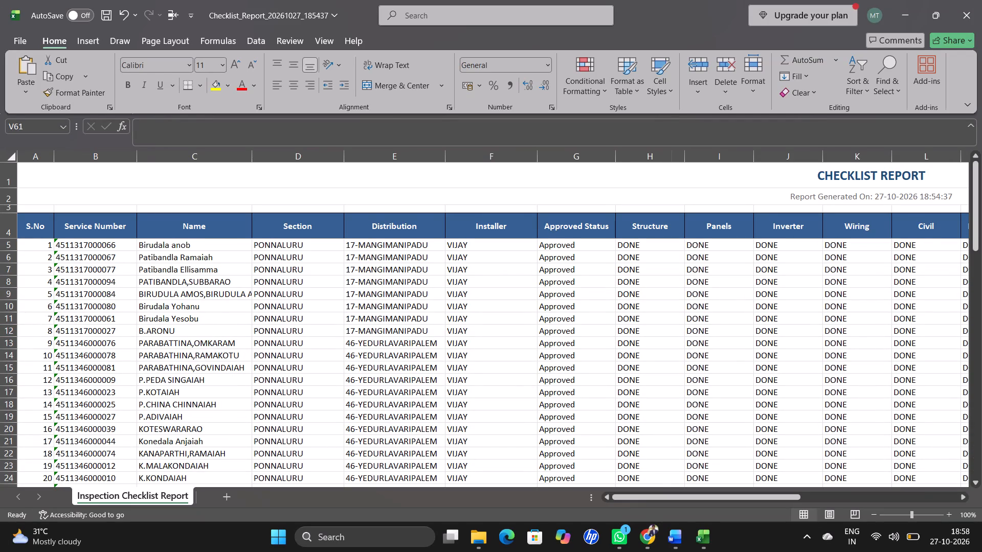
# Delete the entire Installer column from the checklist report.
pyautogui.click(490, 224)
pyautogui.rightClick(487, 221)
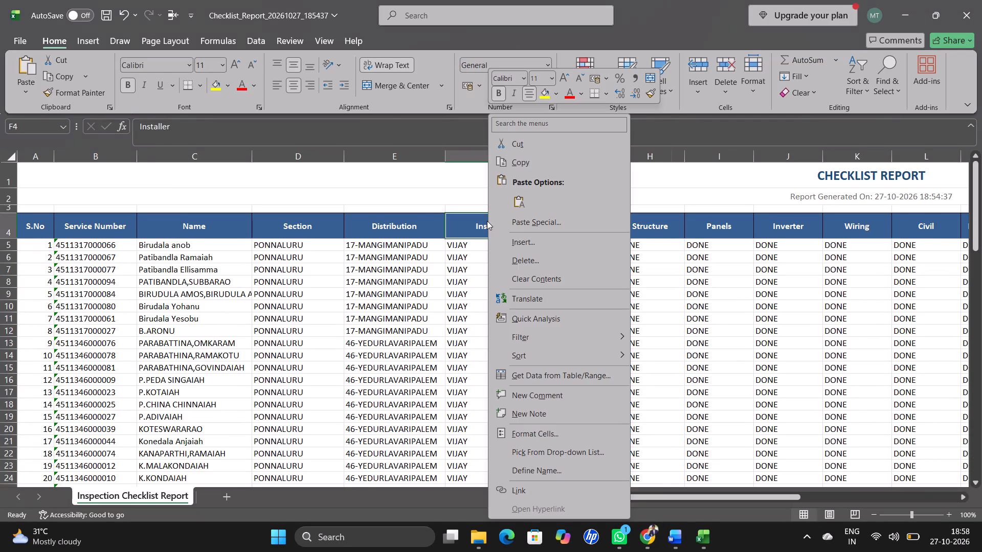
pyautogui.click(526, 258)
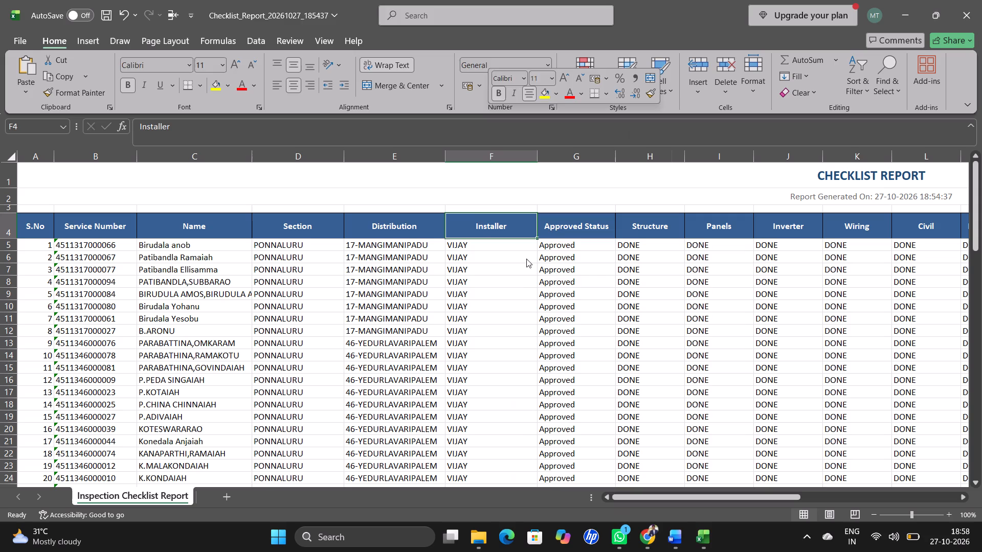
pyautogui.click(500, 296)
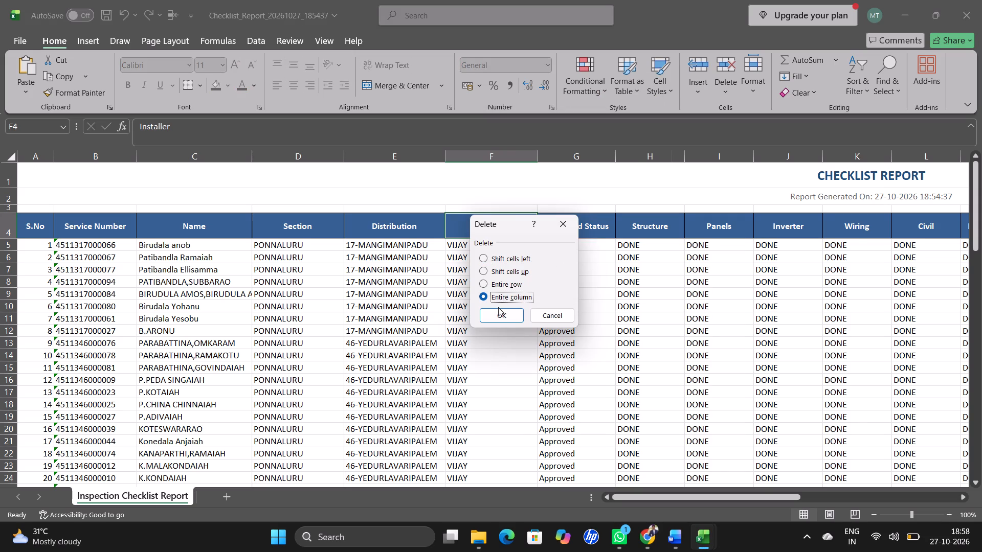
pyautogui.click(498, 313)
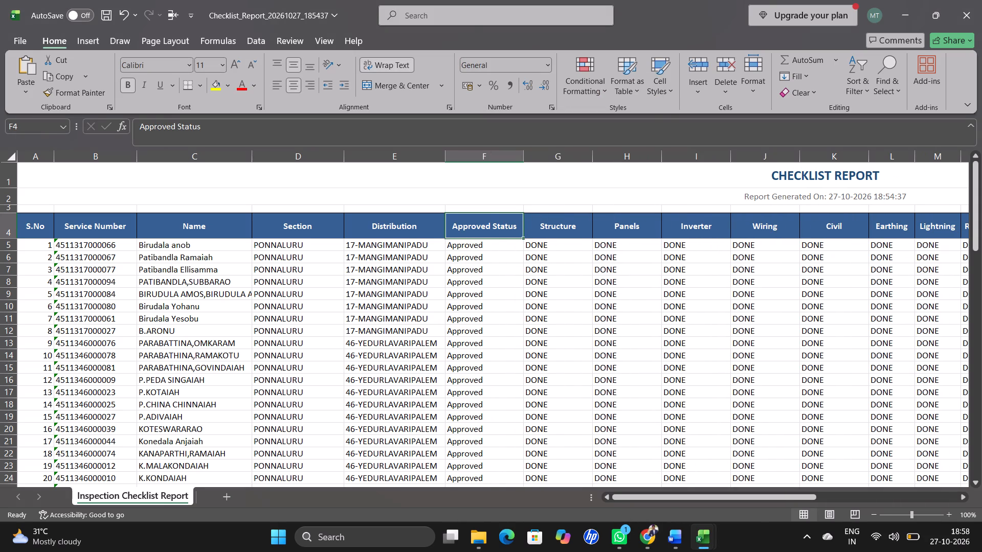
# Check the report's remaining columns across to Remarks and its rows down to the last filled entry.
pyautogui.hscroll(-3, 576, 231)
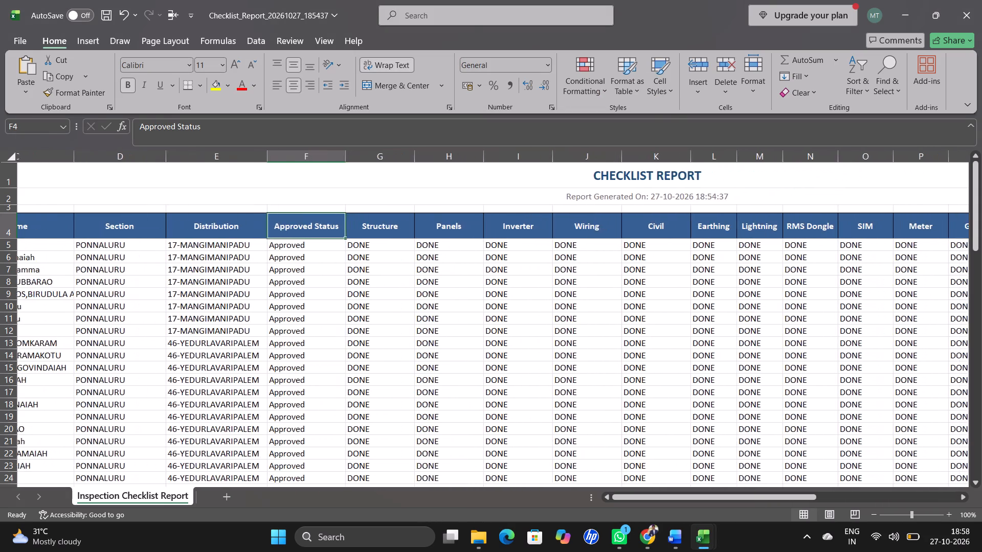
pyautogui.hscroll(-4, 576, 231)
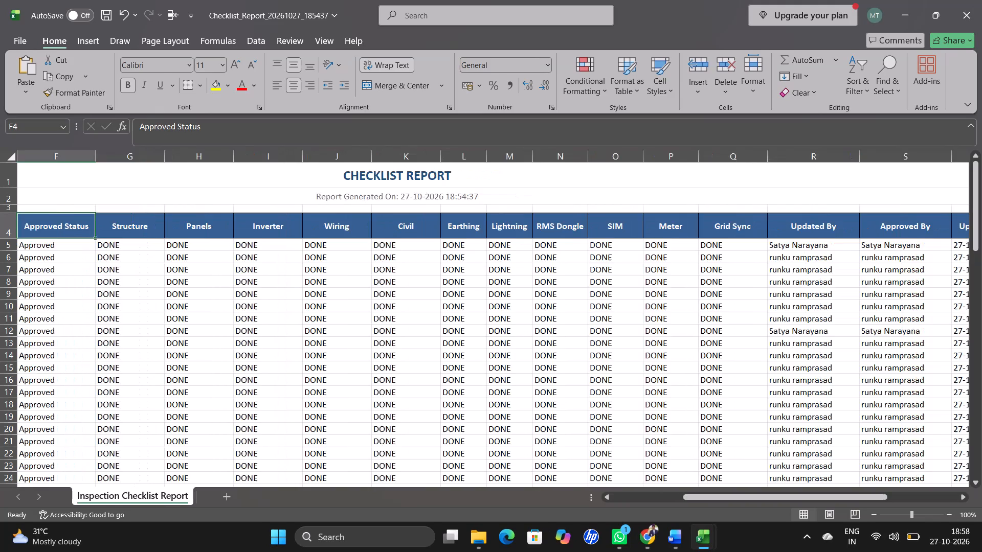
pyautogui.hscroll(-7, 576, 231)
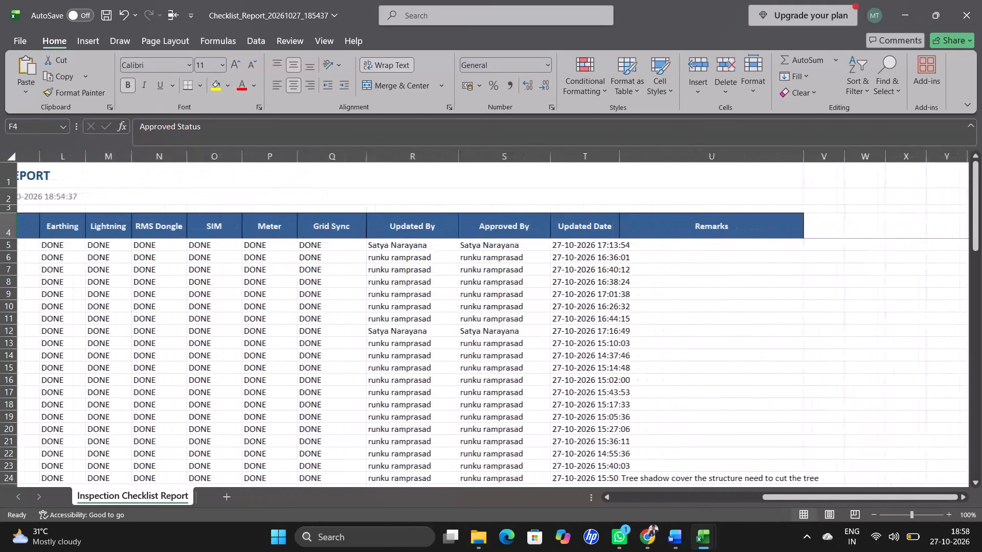
pyautogui.hscroll(-1, 576, 231)
pyautogui.scroll(-3, 576, 231)
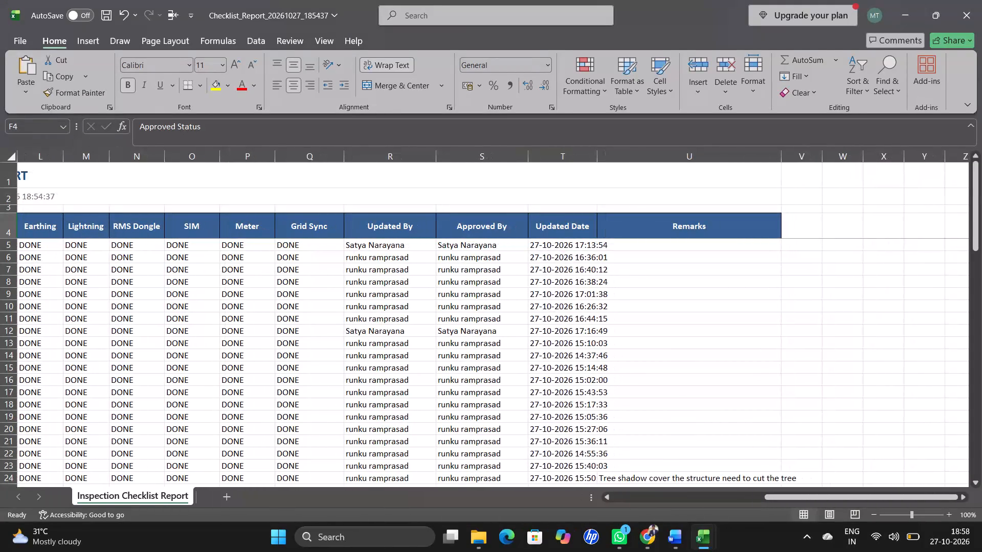
pyautogui.scroll(-2, 583, 328)
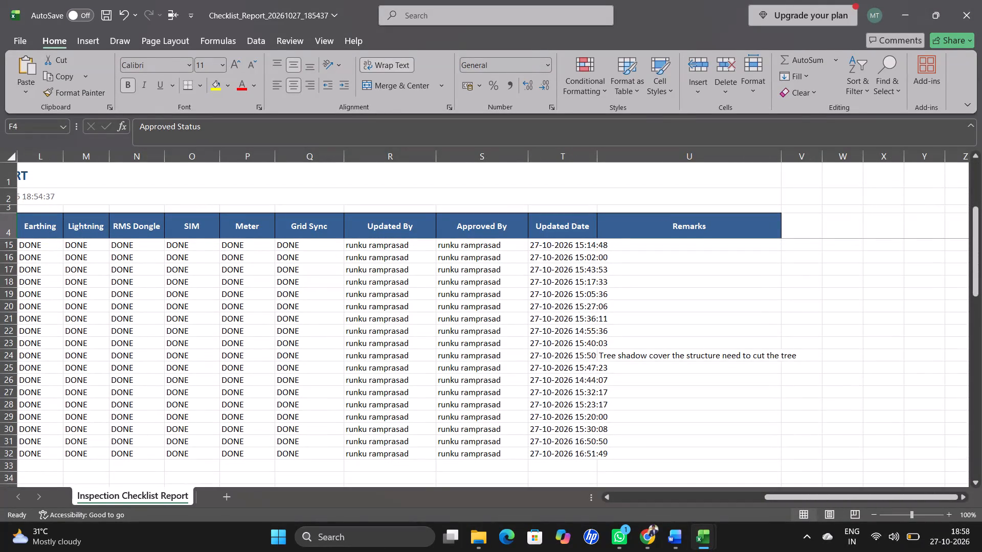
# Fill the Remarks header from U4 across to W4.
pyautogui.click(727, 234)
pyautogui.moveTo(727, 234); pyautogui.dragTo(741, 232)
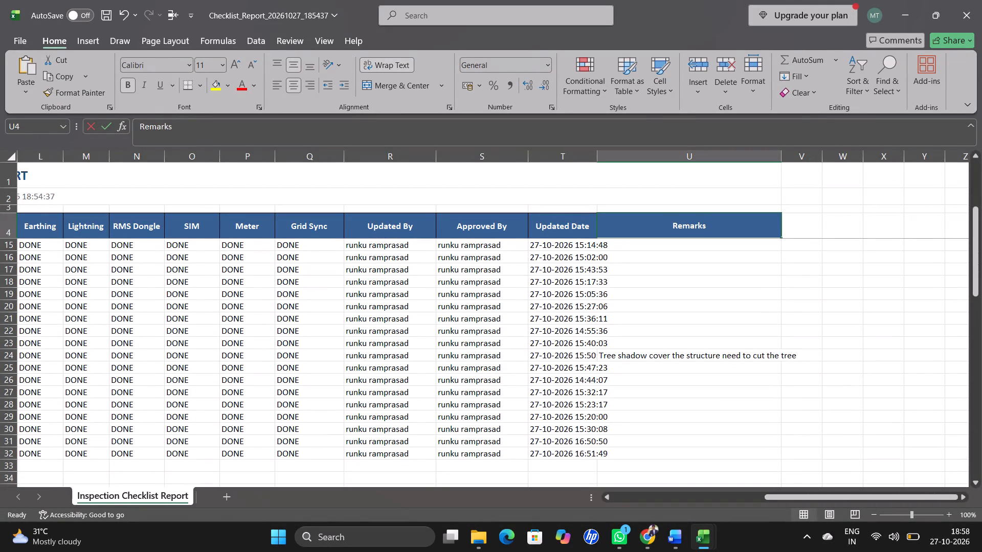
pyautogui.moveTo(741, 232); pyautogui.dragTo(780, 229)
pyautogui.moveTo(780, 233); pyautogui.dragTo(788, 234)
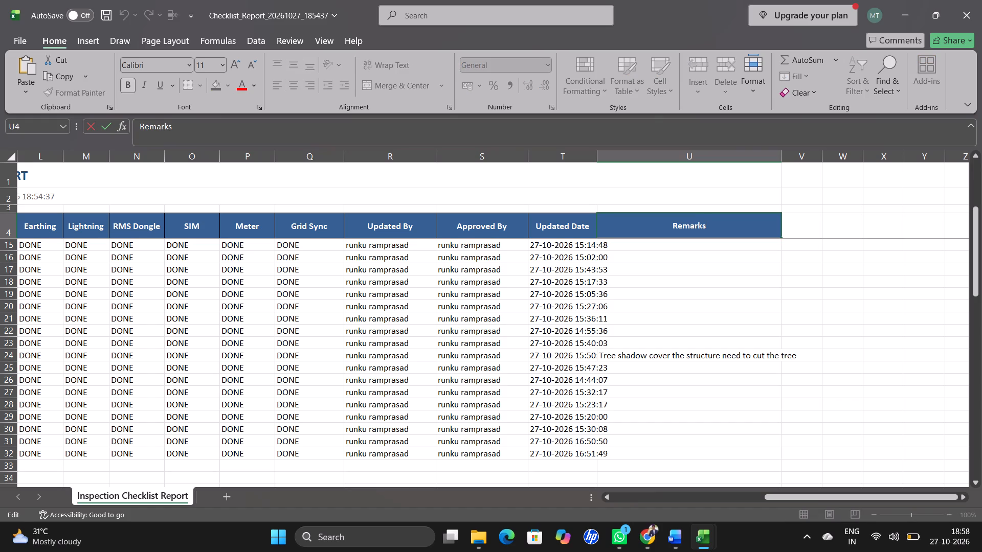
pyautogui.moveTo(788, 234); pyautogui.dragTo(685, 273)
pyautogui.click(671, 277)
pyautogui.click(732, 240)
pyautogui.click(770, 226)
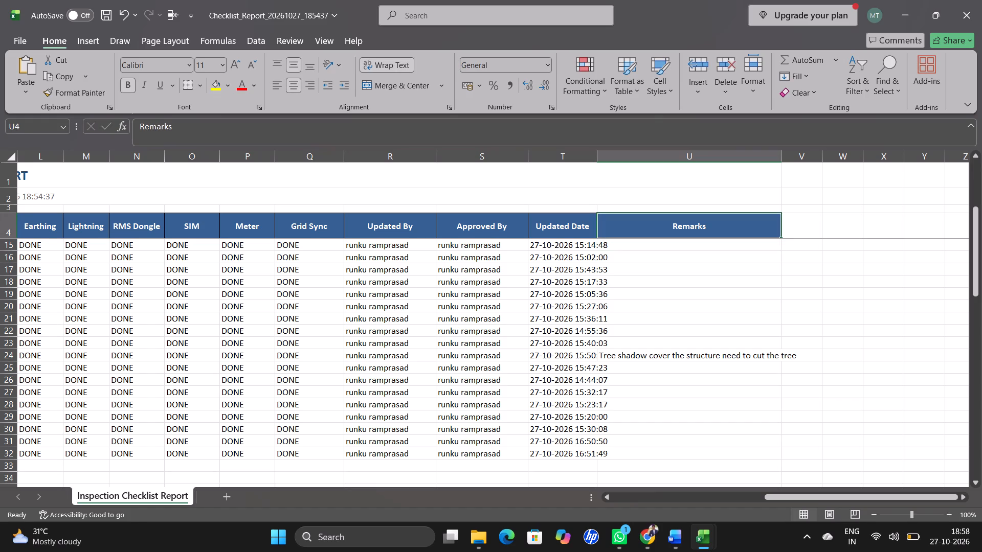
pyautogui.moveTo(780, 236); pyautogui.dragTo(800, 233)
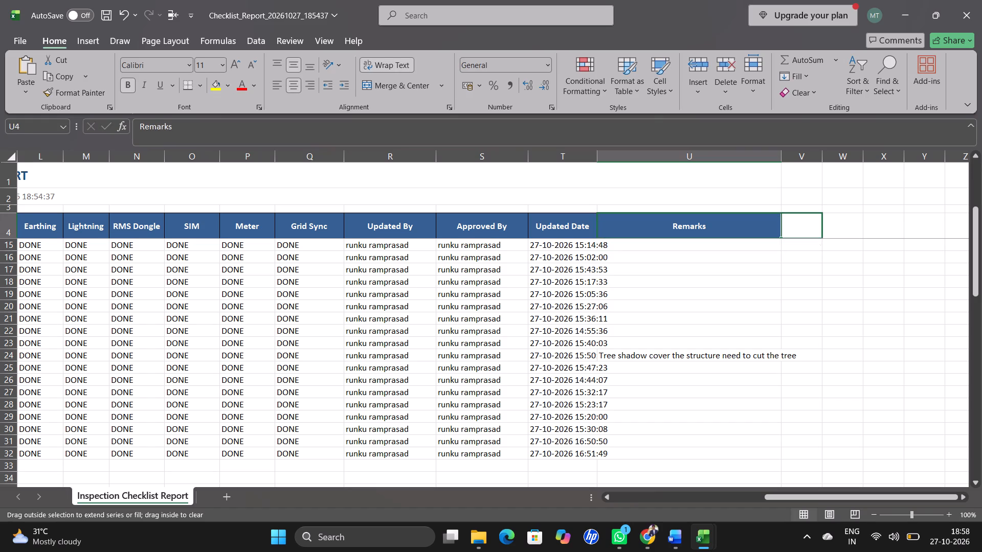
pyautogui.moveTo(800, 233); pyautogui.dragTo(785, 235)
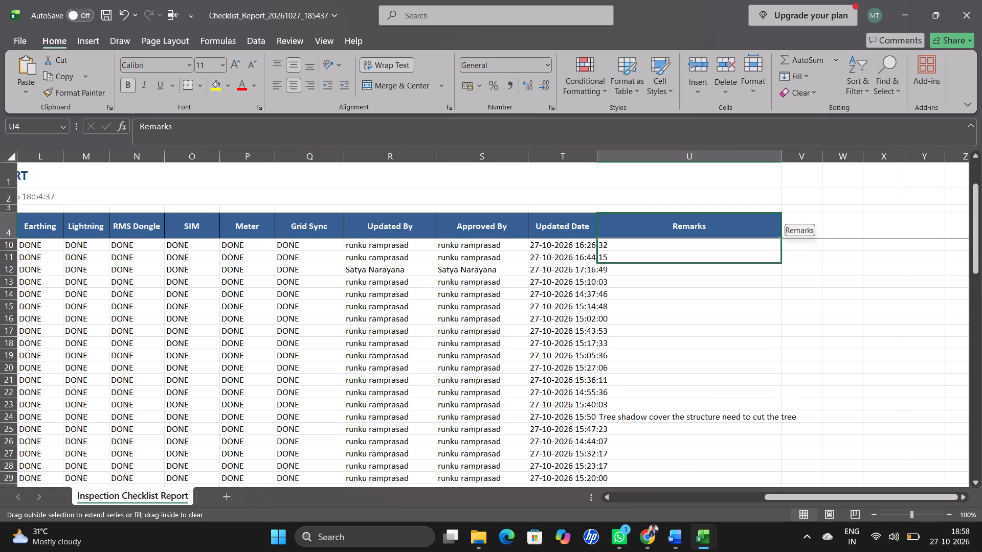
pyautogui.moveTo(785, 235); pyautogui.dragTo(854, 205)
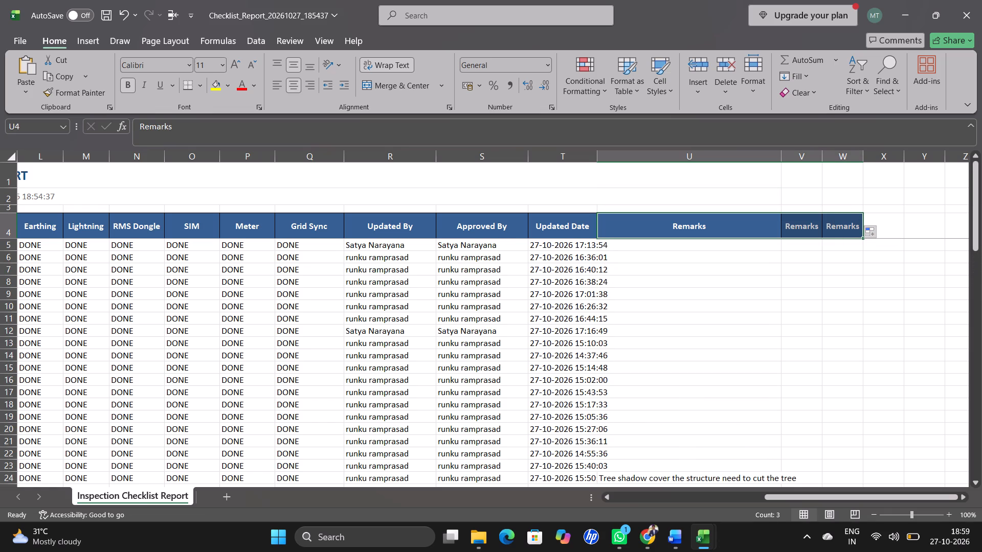
# Undo the Remarks header fill, the Installer column deletion and the clearing of the entries from row 33 down.
pyautogui.click(127, 8)
pyautogui.tripleClick(127, 8)
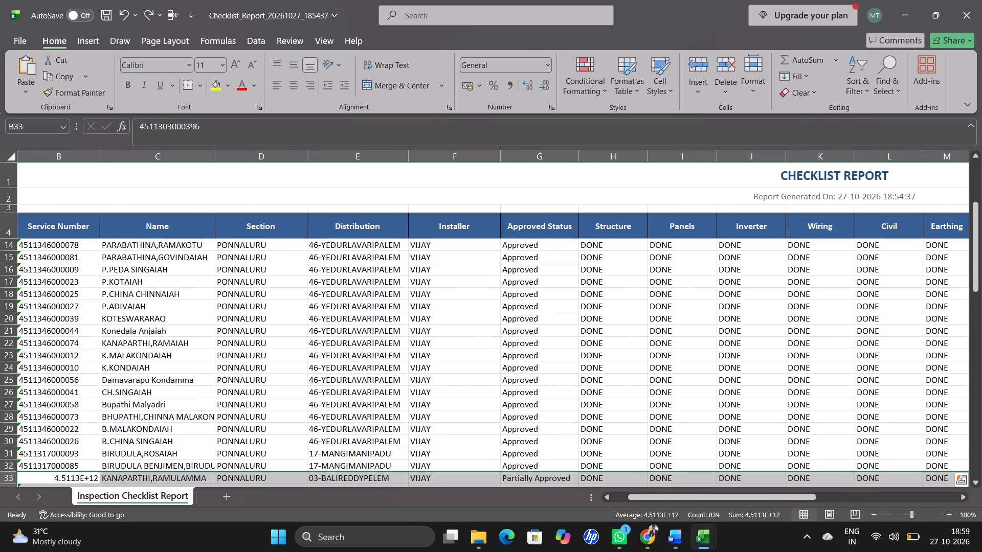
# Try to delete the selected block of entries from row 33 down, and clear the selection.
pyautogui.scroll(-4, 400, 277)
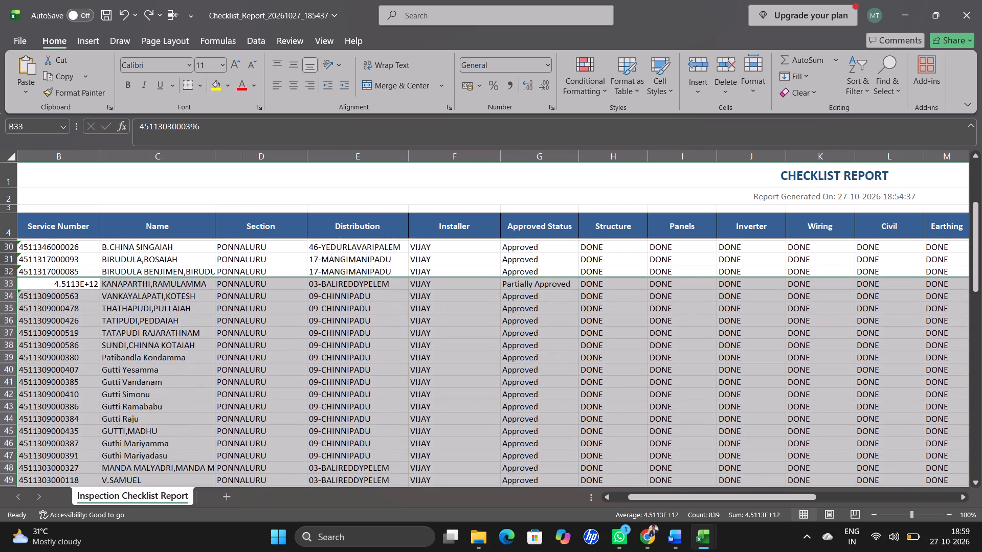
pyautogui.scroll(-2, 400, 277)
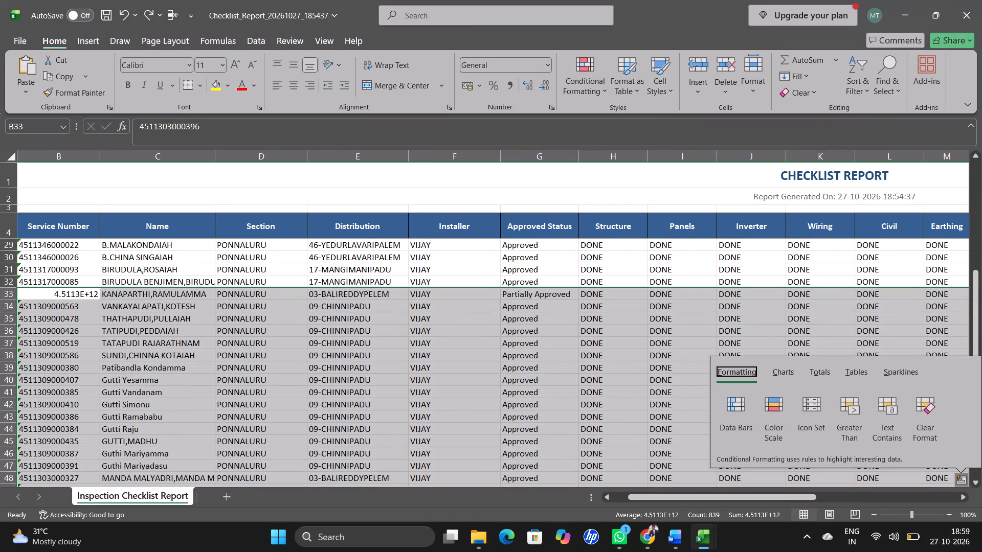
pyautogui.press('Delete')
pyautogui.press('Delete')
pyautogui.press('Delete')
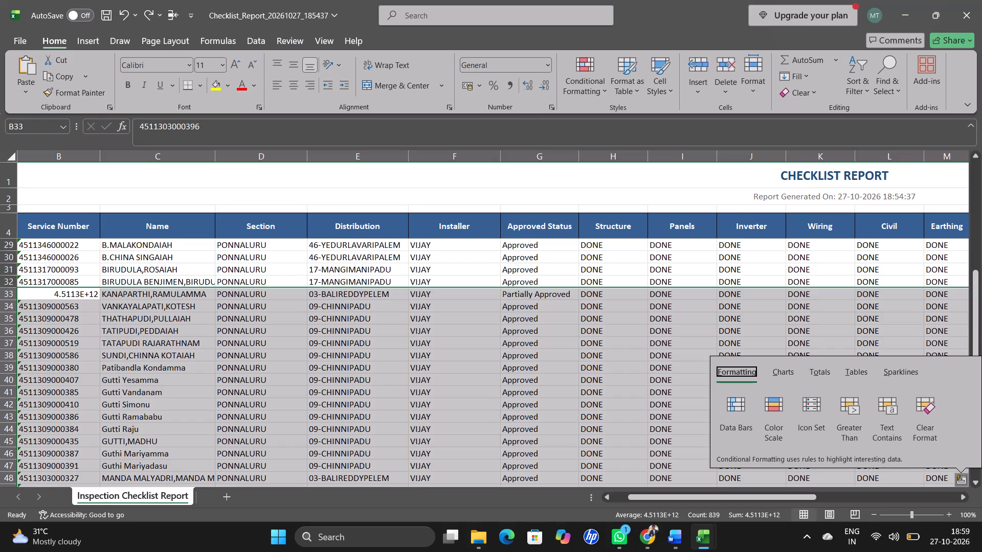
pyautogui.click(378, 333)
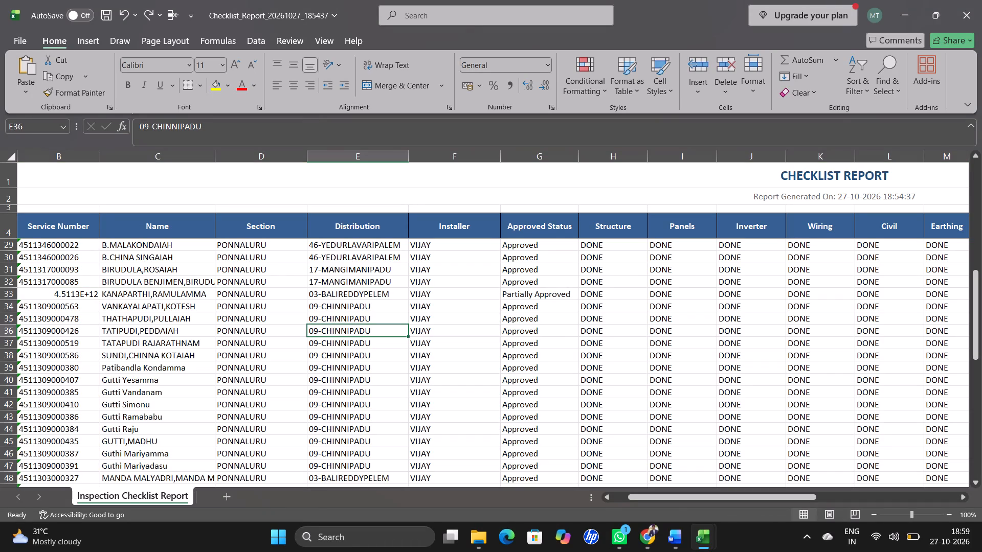
# Clear the entries in row 74 from the Service Number column across to the Remarks column.
pyautogui.click(32, 298)
pyautogui.moveTo(32, 298); pyautogui.dragTo(67, 332)
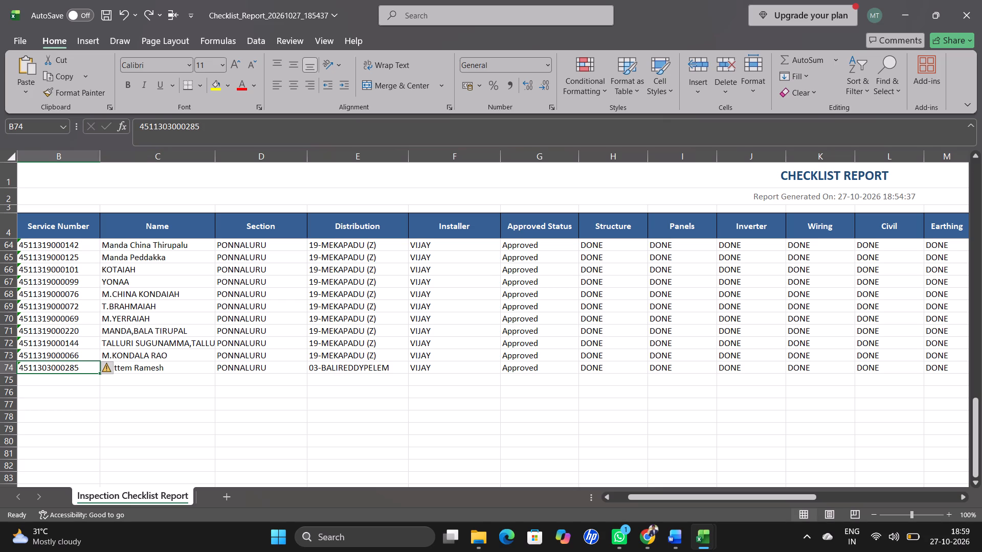
pyautogui.moveTo(79, 375); pyautogui.dragTo(167, 376)
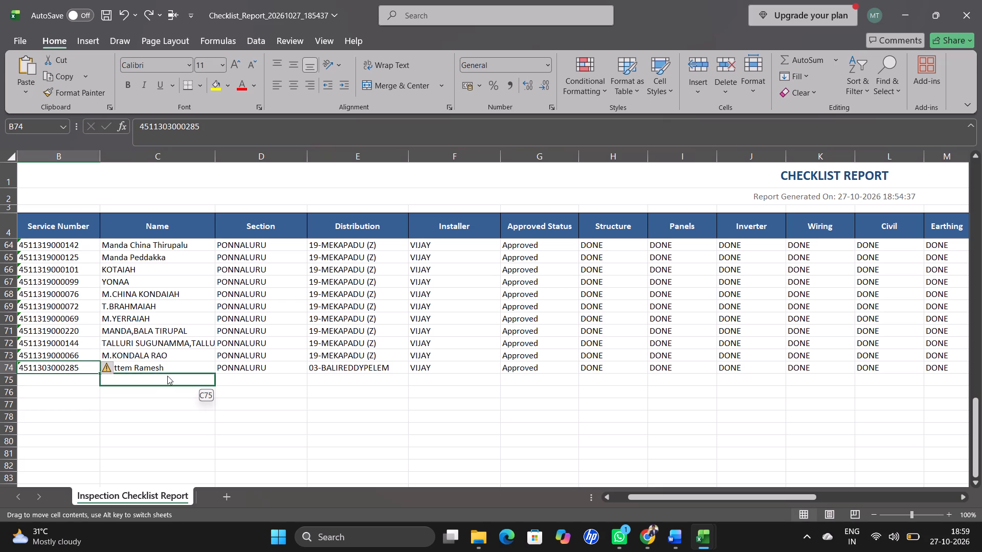
pyautogui.moveTo(167, 376); pyautogui.dragTo(76, 366)
pyautogui.click(76, 366)
pyautogui.moveTo(76, 366); pyautogui.dragTo(101, 370)
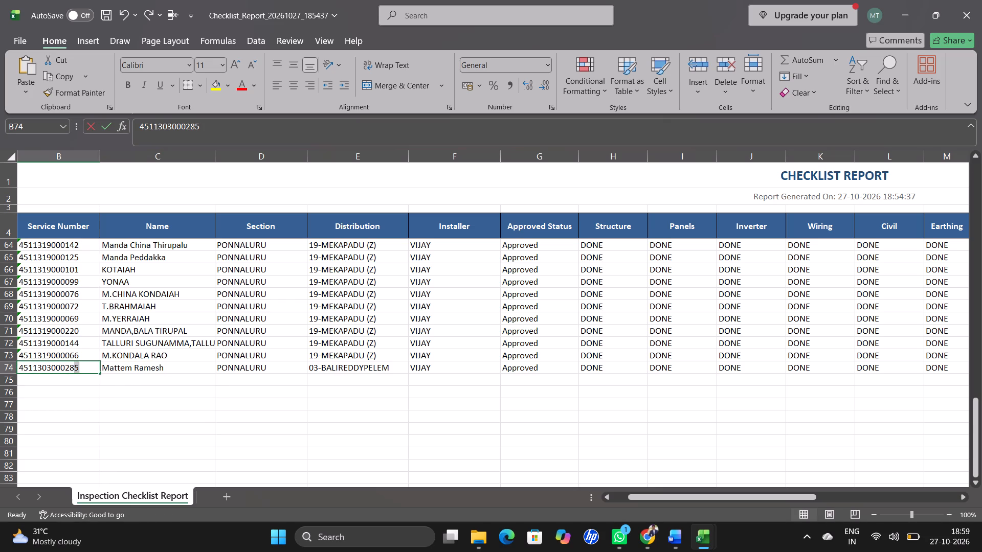
pyautogui.moveTo(101, 370); pyautogui.dragTo(72, 383)
pyautogui.click(63, 382)
pyautogui.click(72, 371)
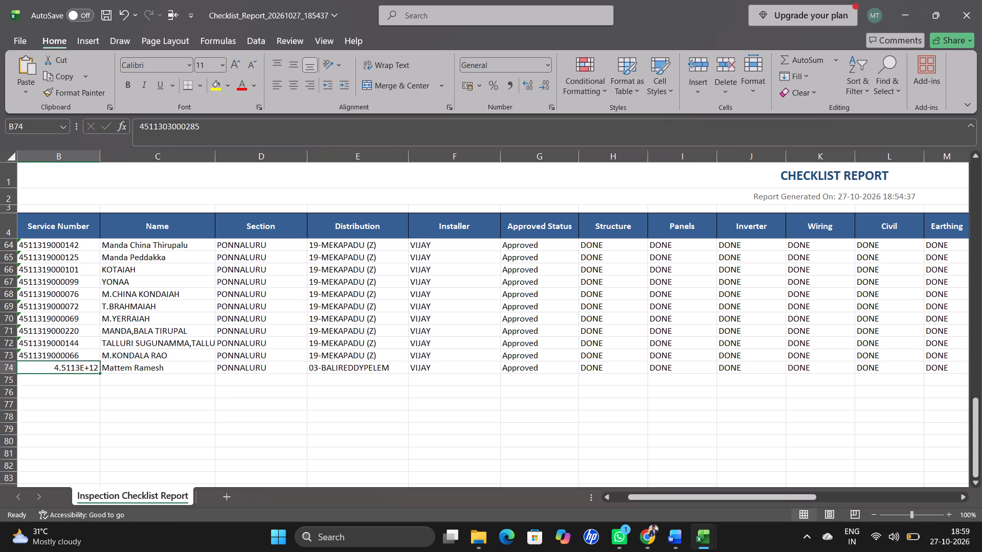
pyautogui.moveTo(76, 369); pyautogui.dragTo(509, 372)
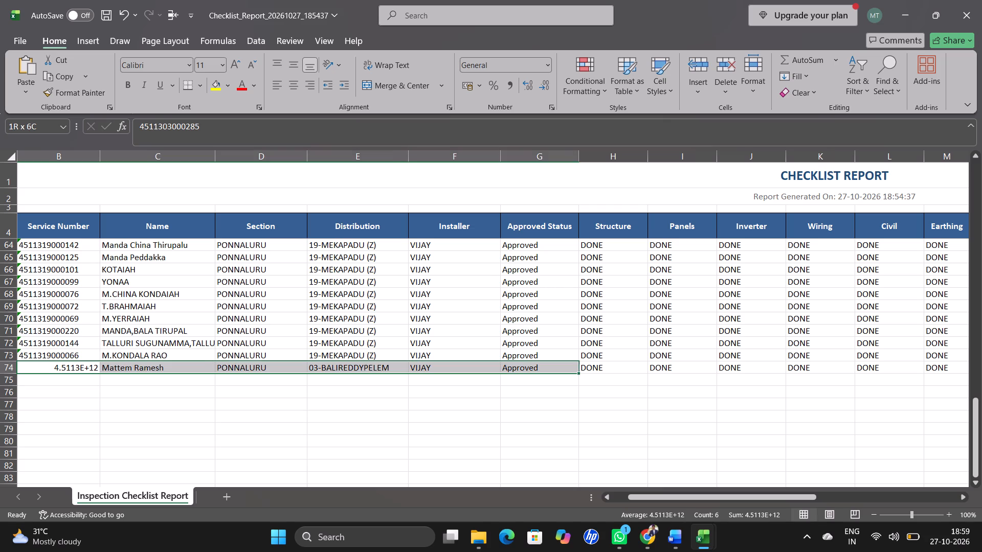
pyautogui.moveTo(509, 372); pyautogui.dragTo(981, 371)
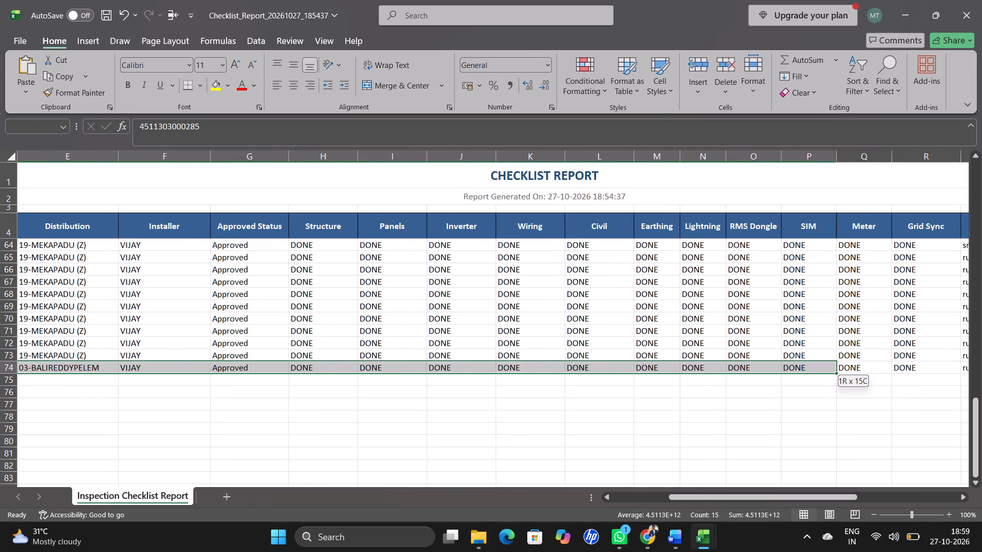
pyautogui.moveTo(981, 371); pyautogui.dragTo(981, 365)
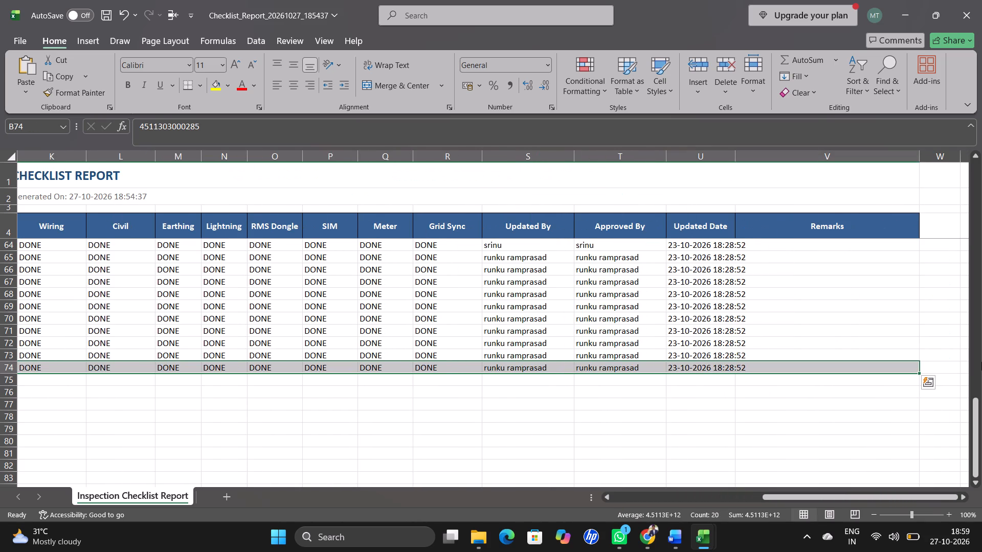
pyautogui.press('Delete')
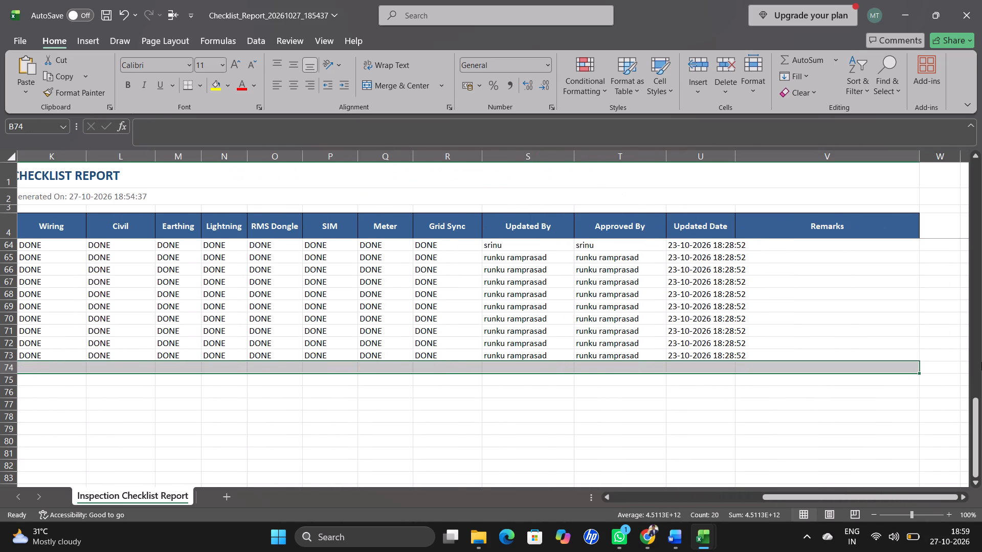
pyautogui.click(693, 416)
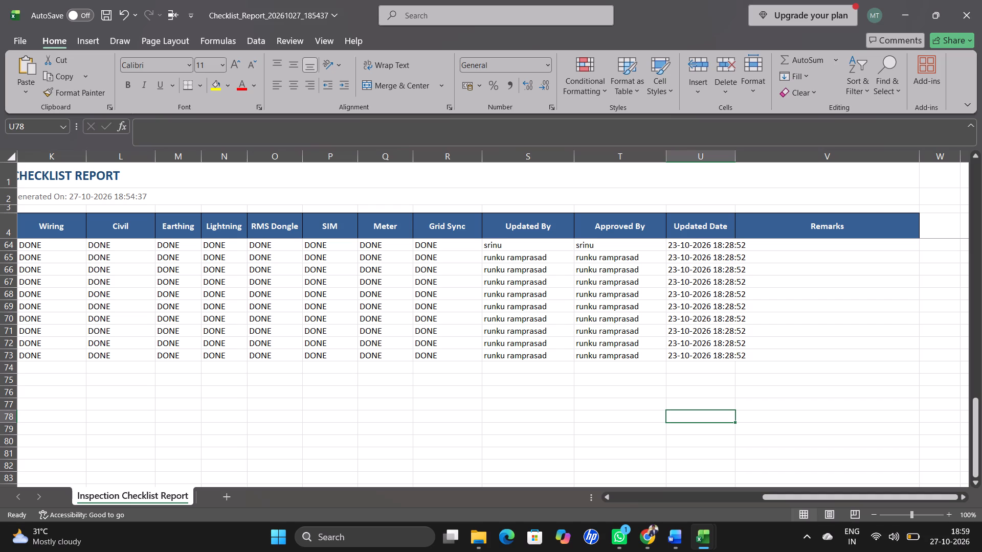
# Delete the entire Updated Date column from the checklist report.
pyautogui.rightClick(698, 228)
pyautogui.click(723, 257)
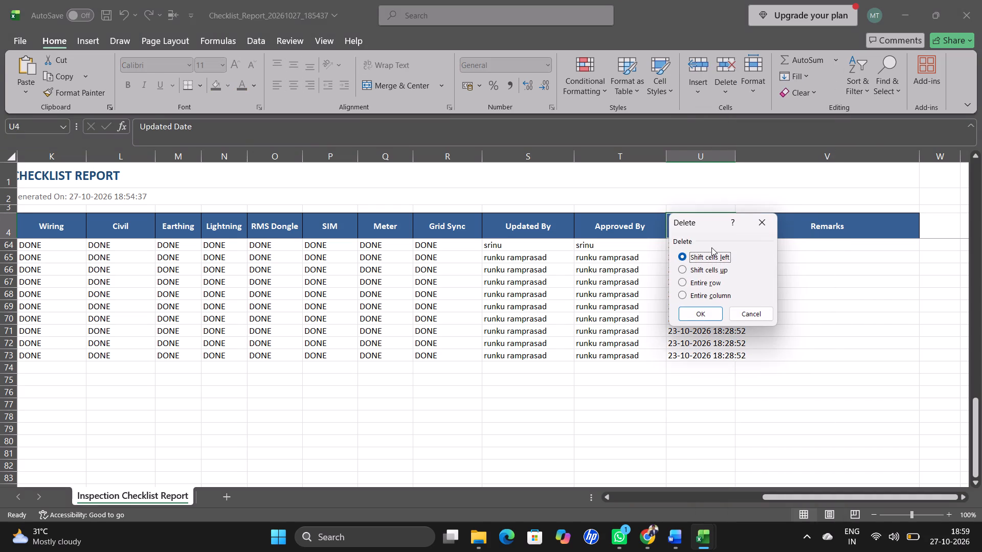
# Delete the entire Updated Date column from the checklist report.
pyautogui.click(706, 296)
pyautogui.click(701, 311)
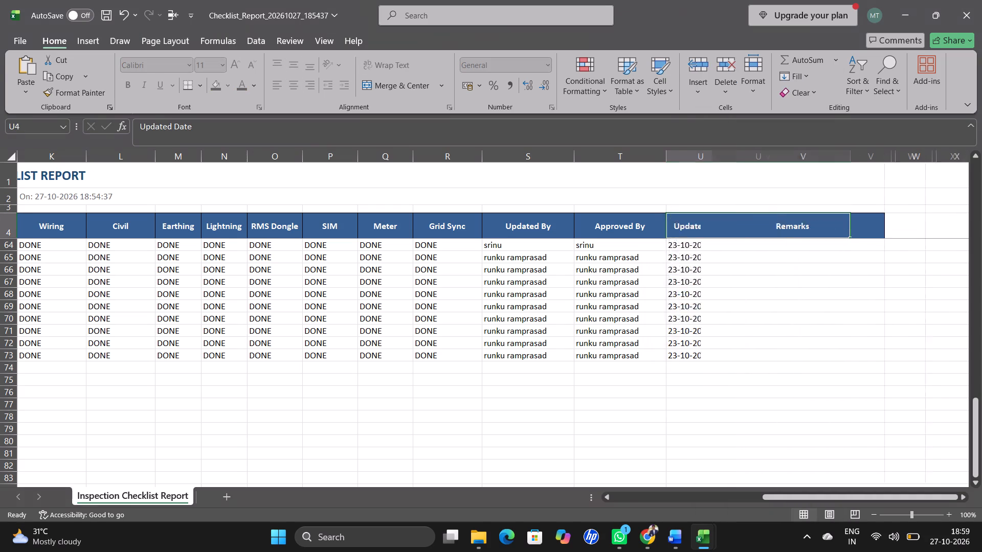
# Clear the entries in rows 33 to 73 from the Service Number column across to the Approved By column.
pyautogui.scroll(2, 706, 289)
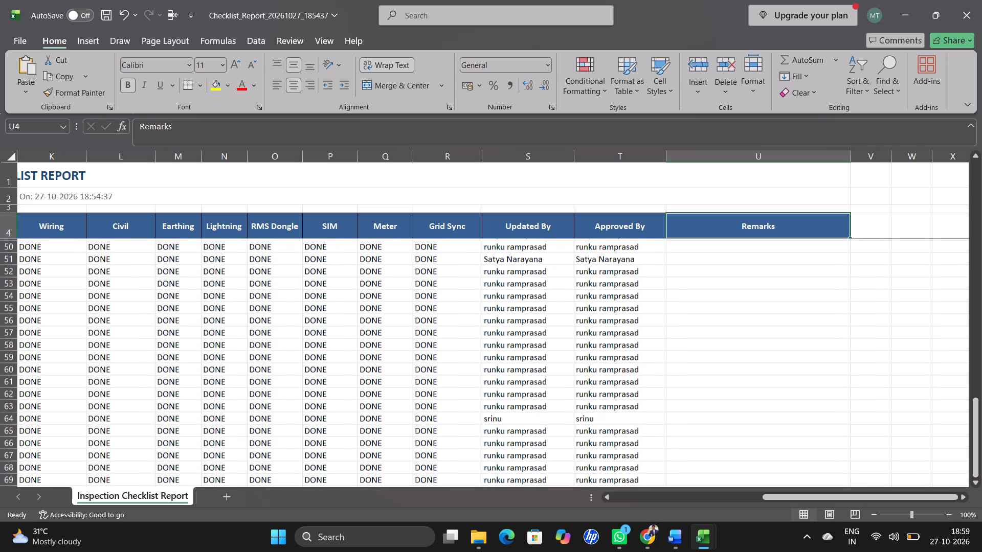
pyautogui.scroll(7, 703, 288)
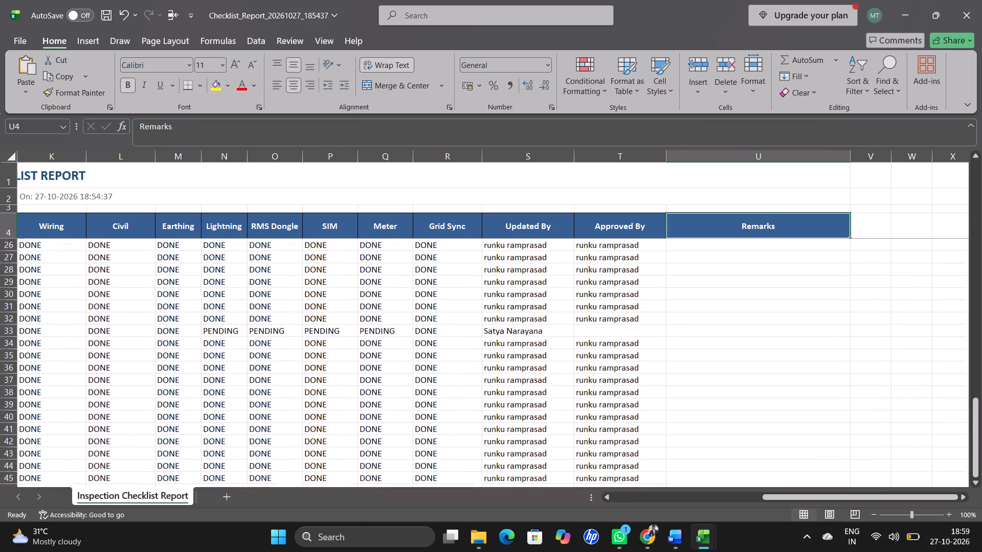
pyautogui.hscroll(11, 692, 315)
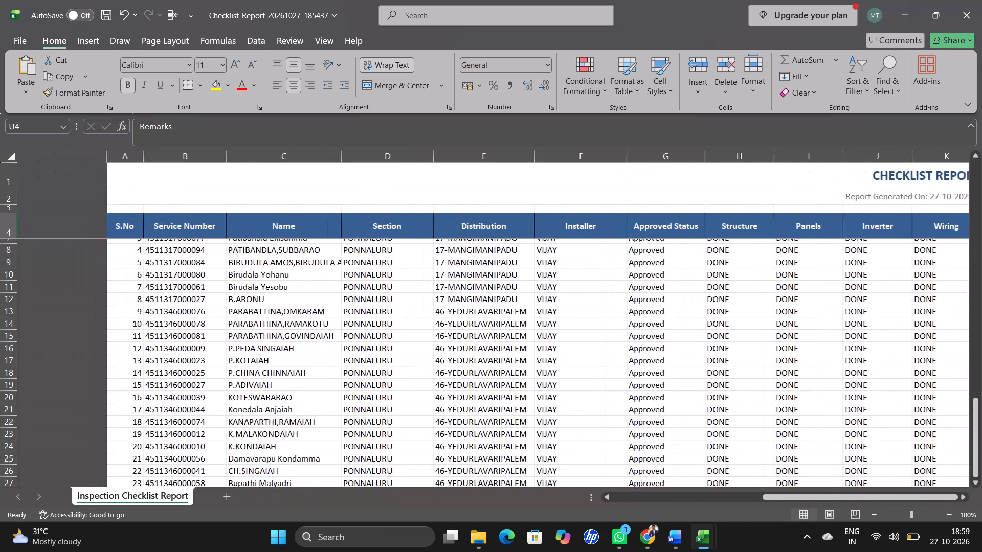
pyautogui.hscroll(1, 669, 321)
pyautogui.scroll(-1, 532, 359)
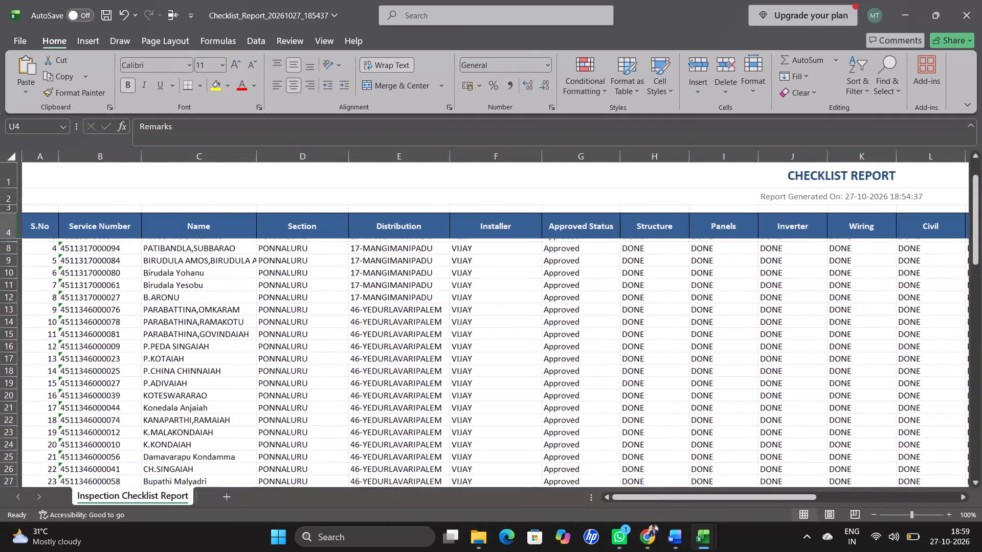
pyautogui.scroll(-2, 455, 387)
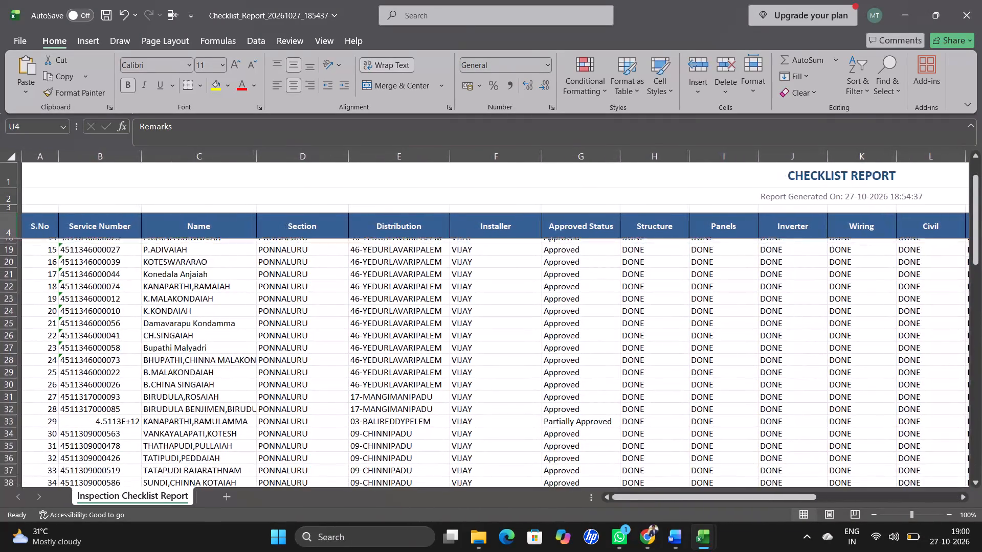
pyautogui.scroll(-1, 397, 442)
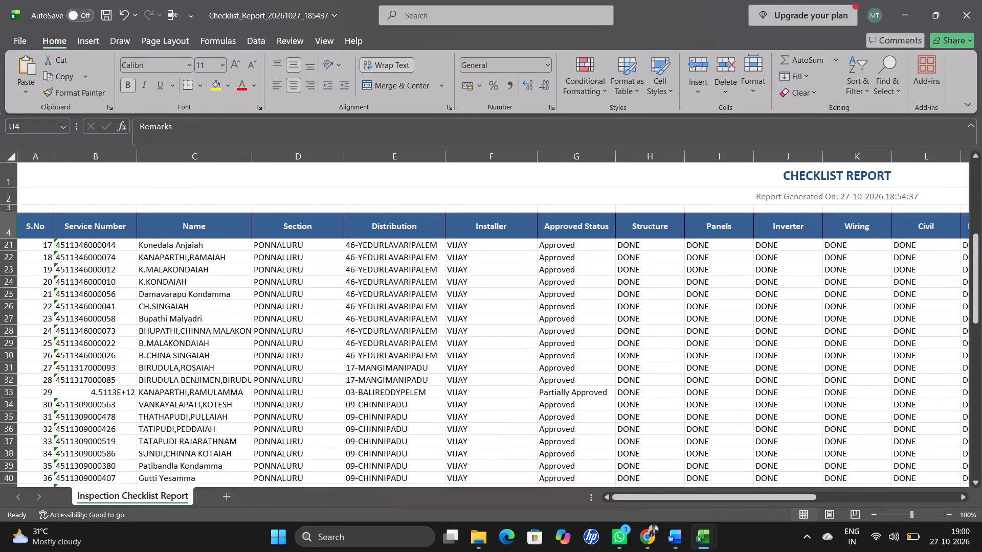
pyautogui.moveTo(62, 392); pyautogui.dragTo(245, 443)
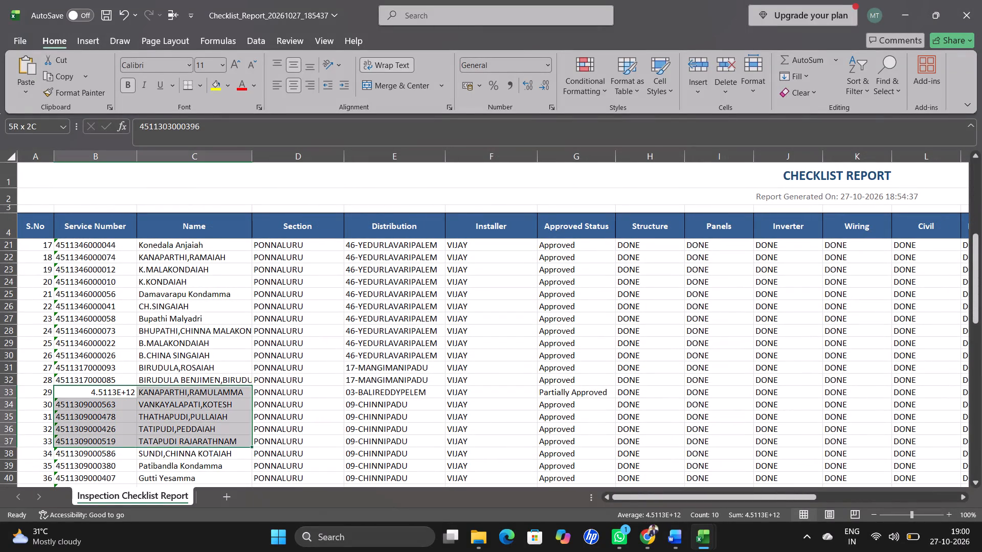
pyautogui.moveTo(245, 443); pyautogui.dragTo(676, 509)
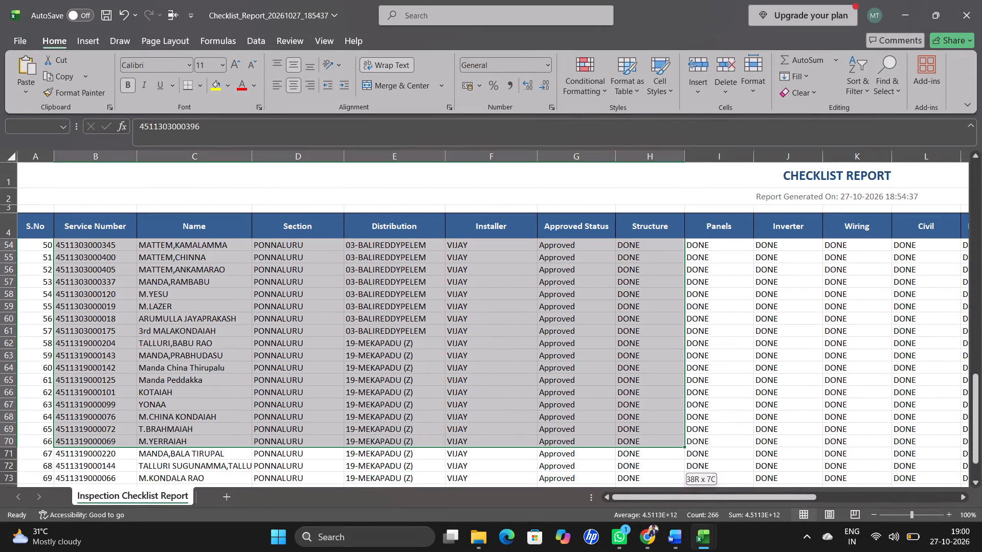
pyautogui.moveTo(676, 509); pyautogui.dragTo(963, 464)
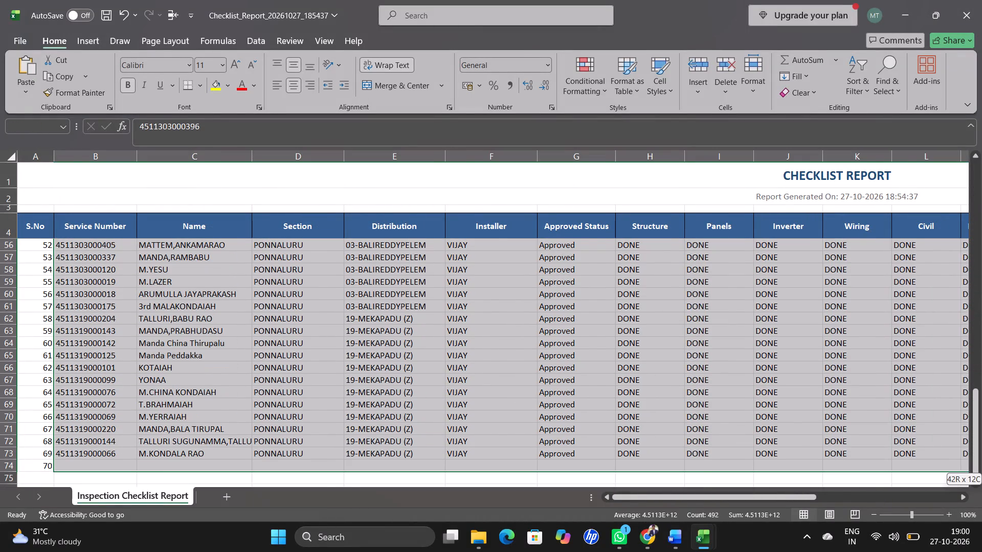
pyautogui.moveTo(963, 464); pyautogui.dragTo(977, 461)
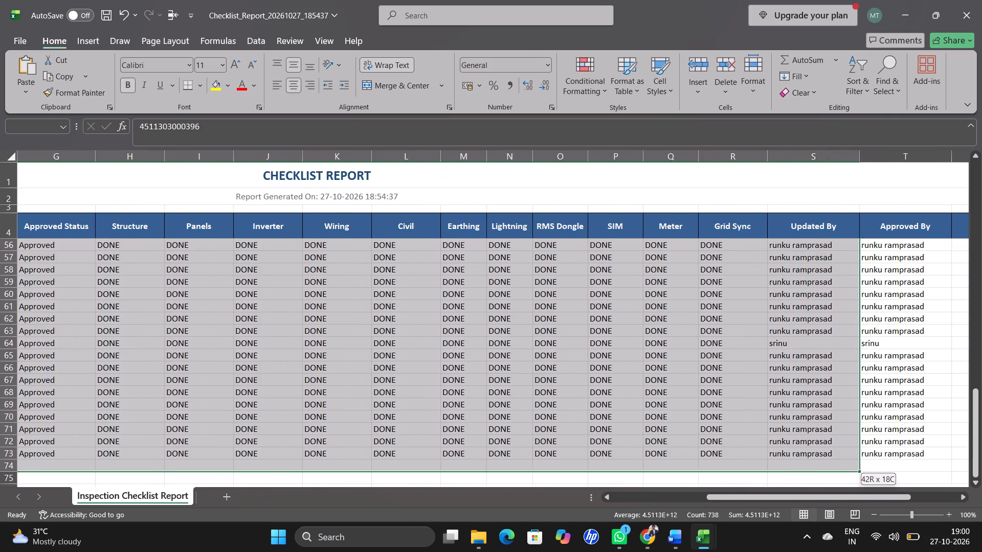
pyautogui.moveTo(977, 461); pyautogui.dragTo(652, 462)
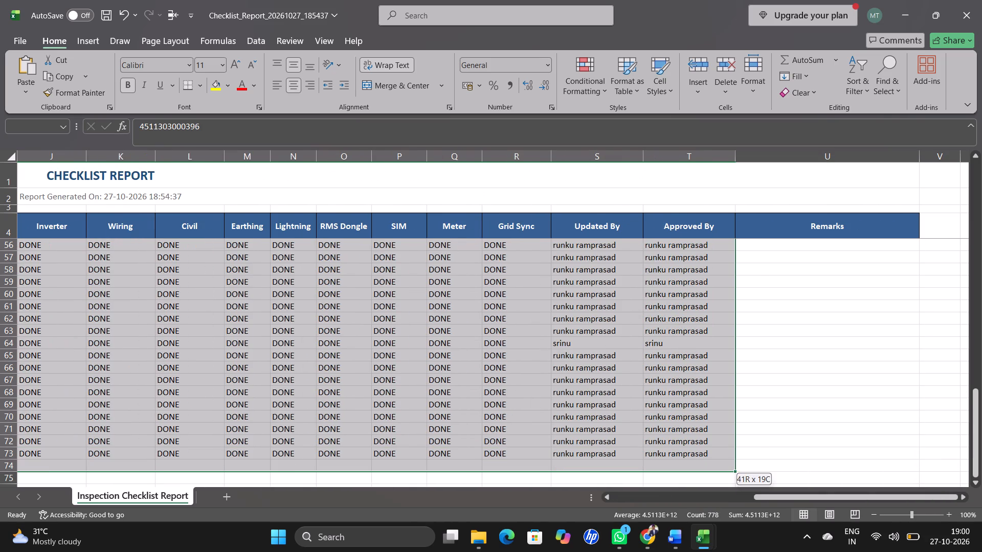
pyautogui.moveTo(652, 462); pyautogui.dragTo(649, 456)
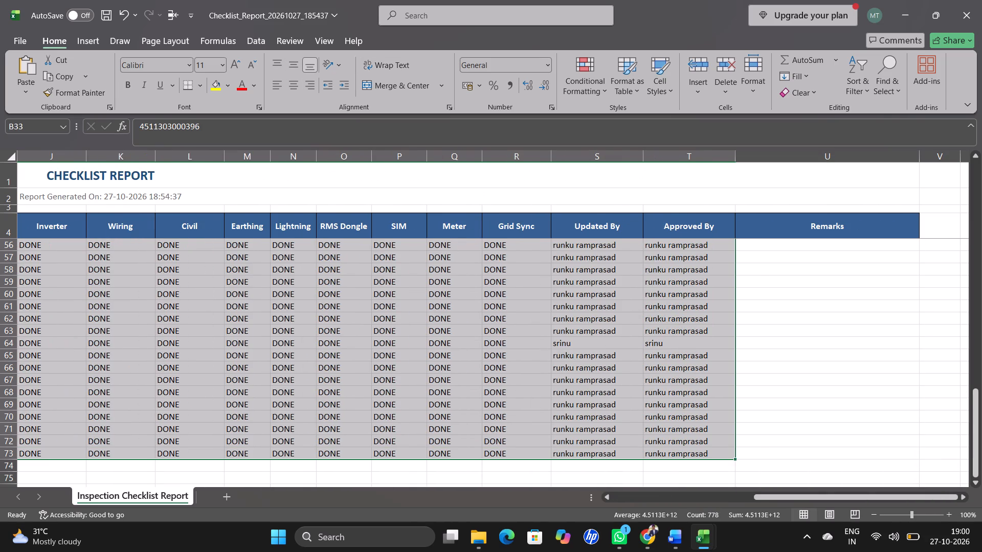
pyautogui.press('Delete')
pyautogui.click(814, 436)
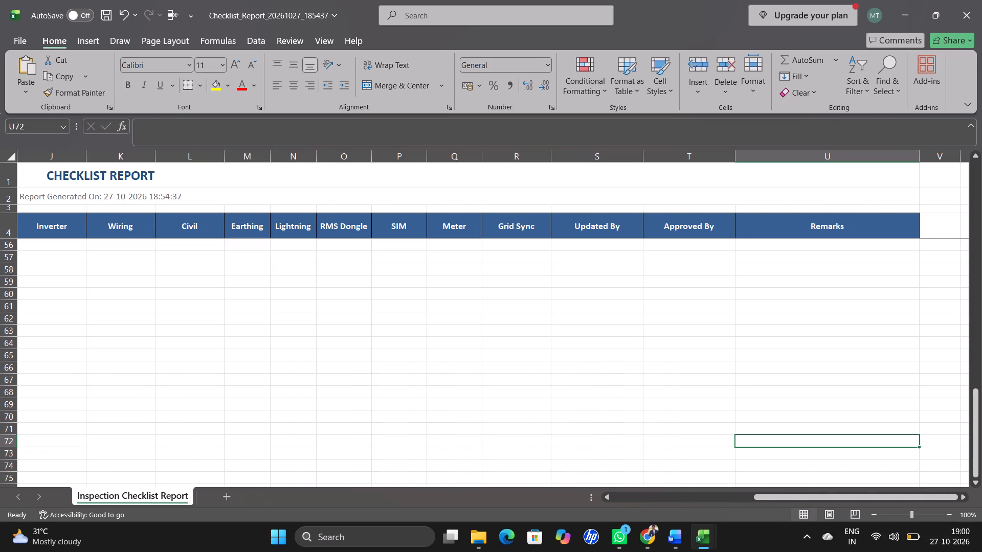
pyautogui.scroll(6, 810, 433)
pyautogui.scroll(-3, 810, 433)
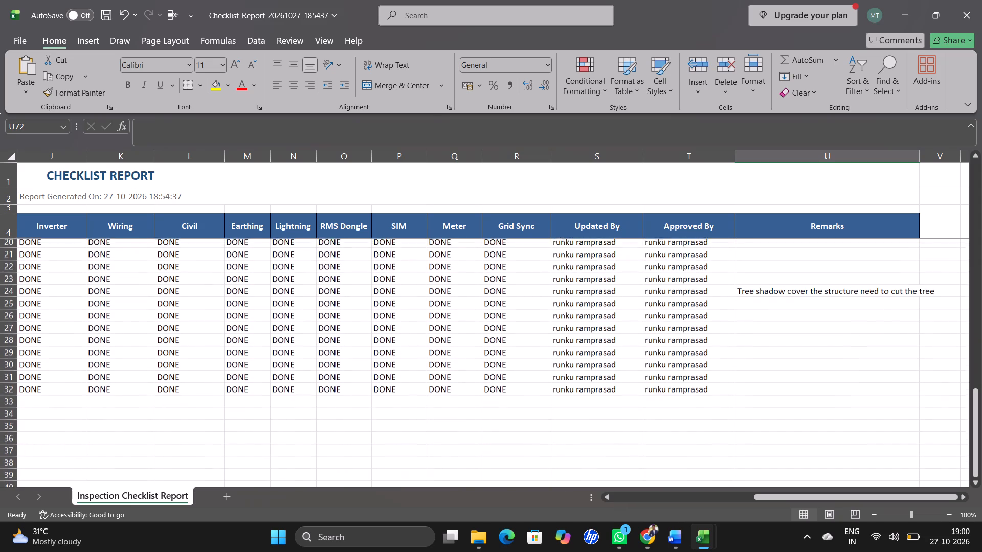
pyautogui.scroll(-1, 810, 433)
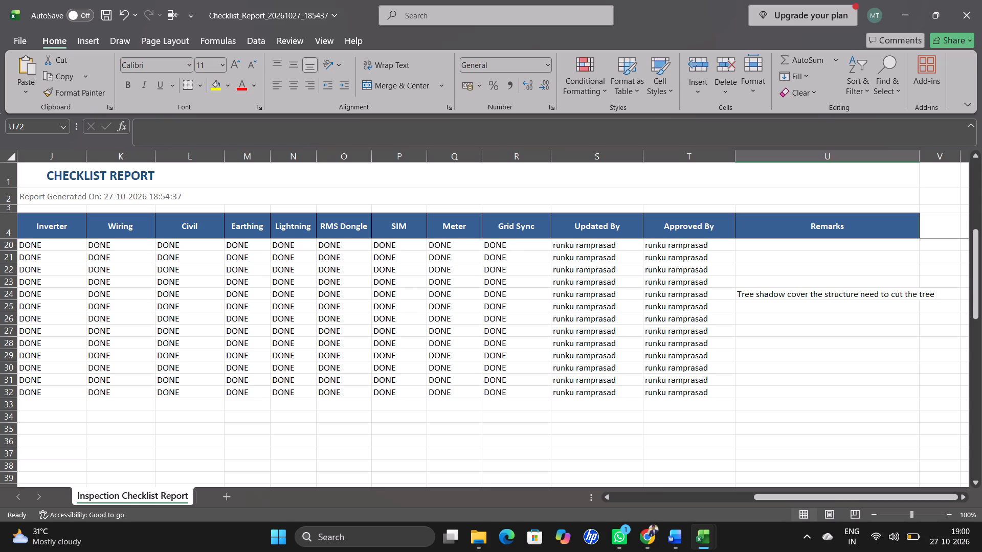
# Delete the entire Installer column from the checklist report.
pyautogui.scroll(6, 639, 416)
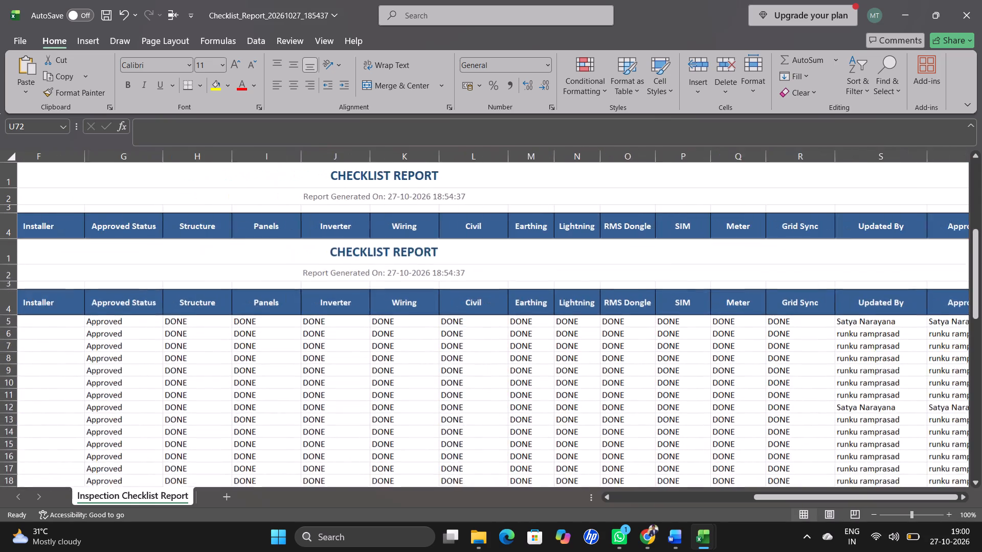
pyautogui.hscroll(6, 639, 416)
pyautogui.scroll(3, 639, 416)
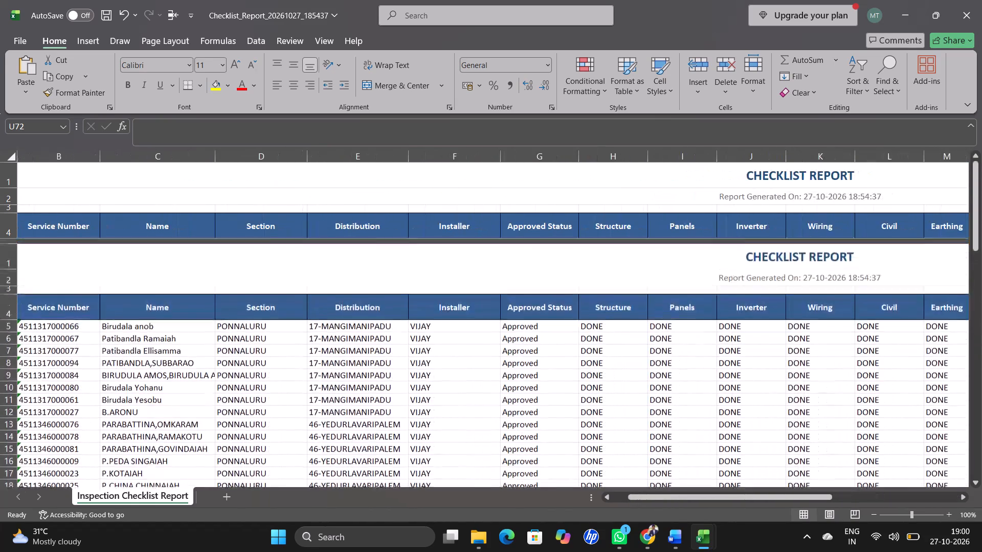
pyautogui.hscroll(6, 639, 416)
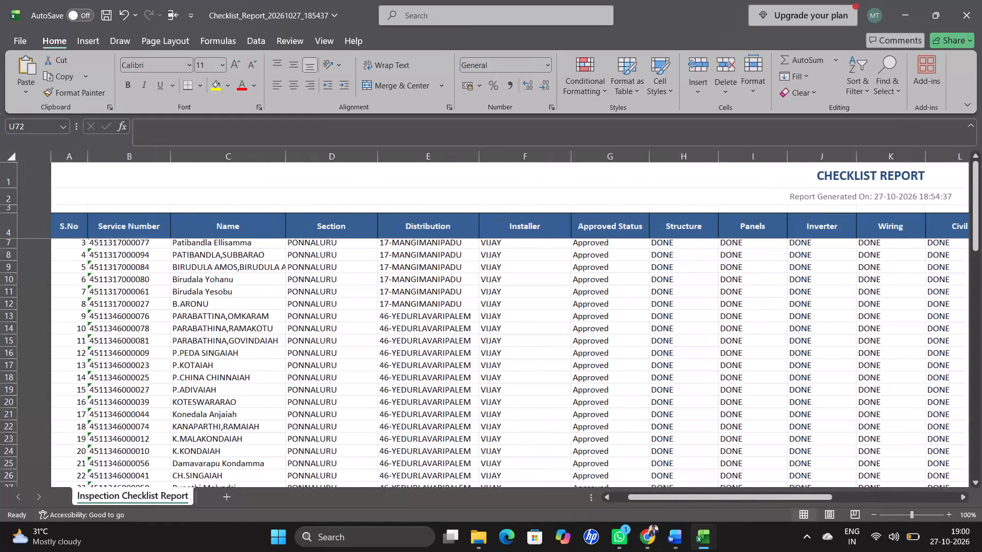
pyautogui.hscroll(2, 639, 416)
pyautogui.scroll(-4, 639, 416)
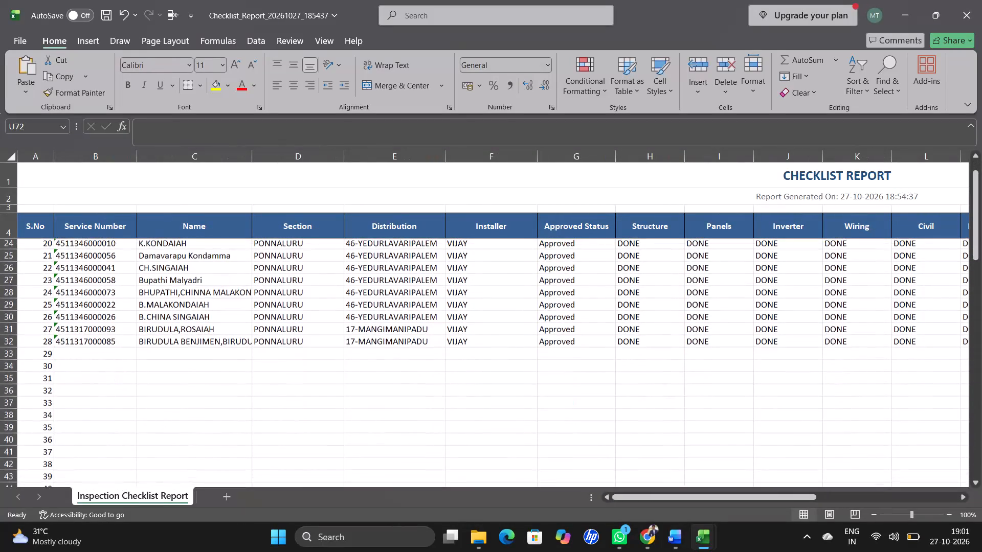
pyautogui.scroll(4, 639, 416)
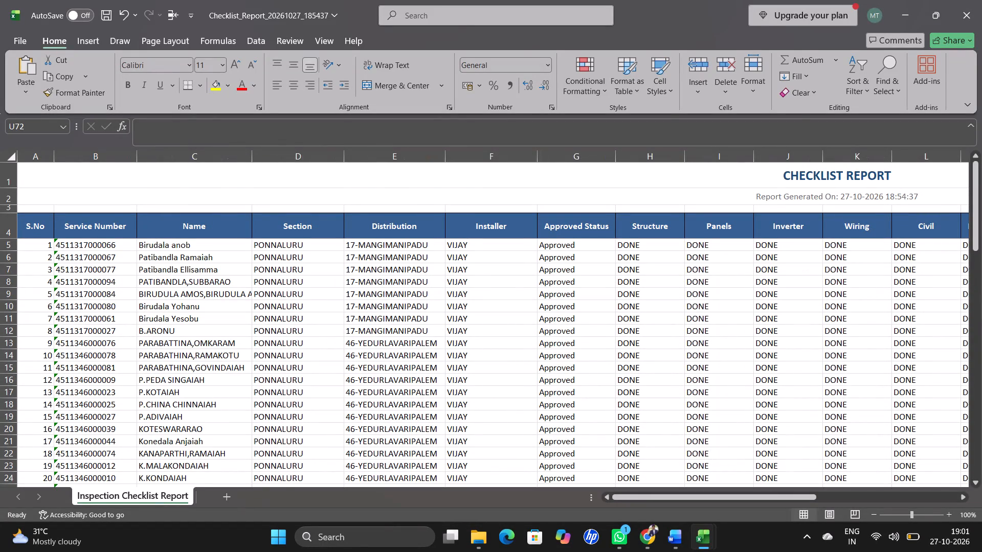
pyautogui.rightClick(499, 223)
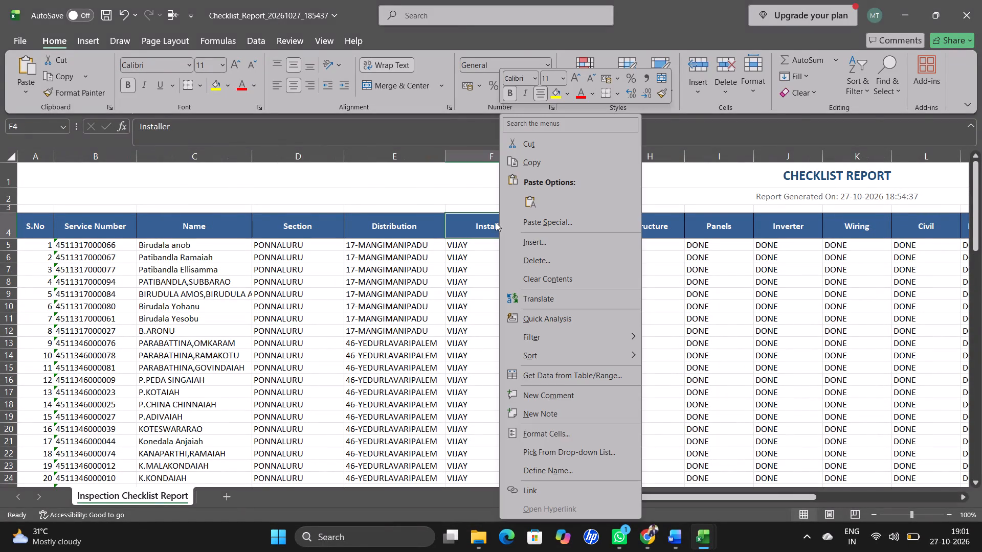
pyautogui.click(540, 257)
pyautogui.click(519, 294)
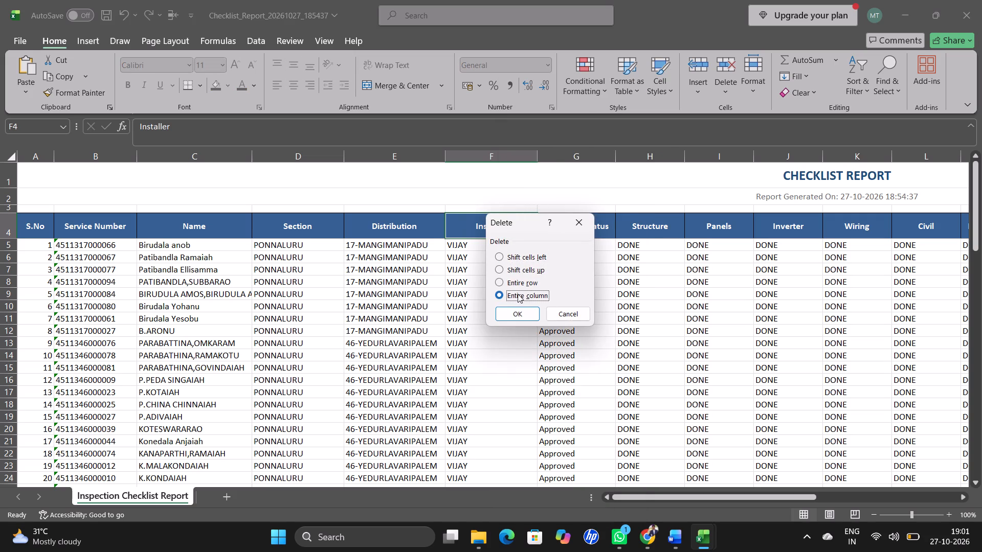
pyautogui.click(524, 311)
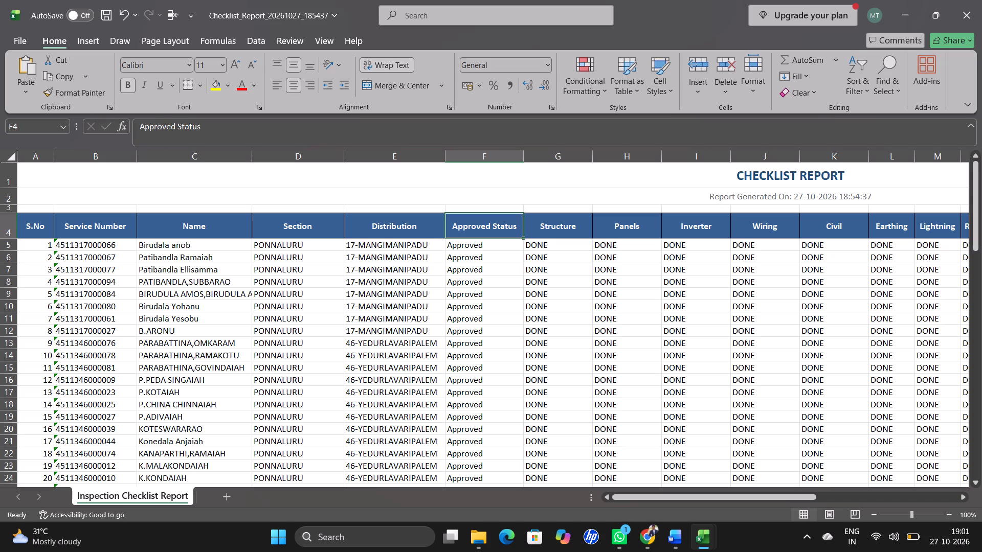
# Check the checklist report's columns from S.No across to Remarks and its rows down to the last complete entry.
pyautogui.hscroll(-8, 504, 233)
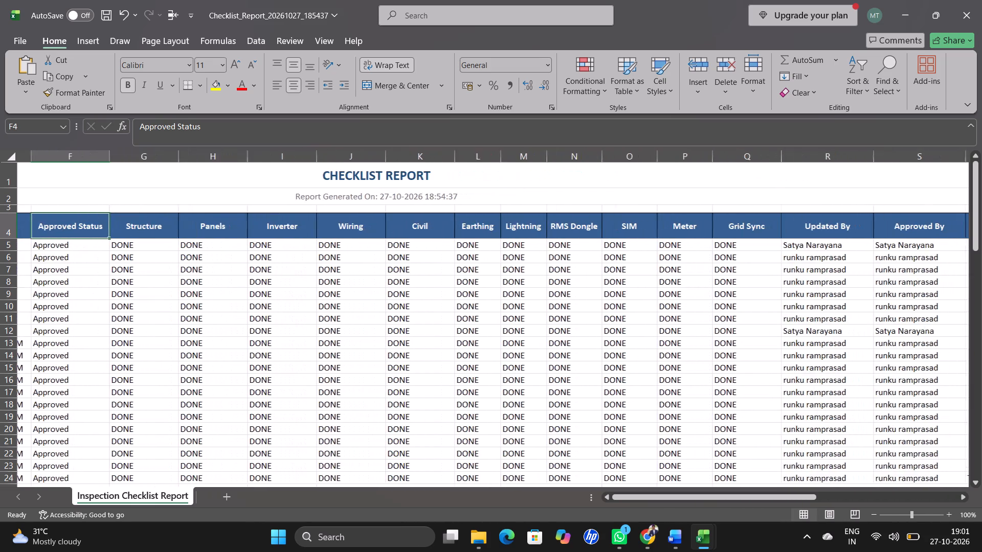
pyautogui.hscroll(-2, 504, 233)
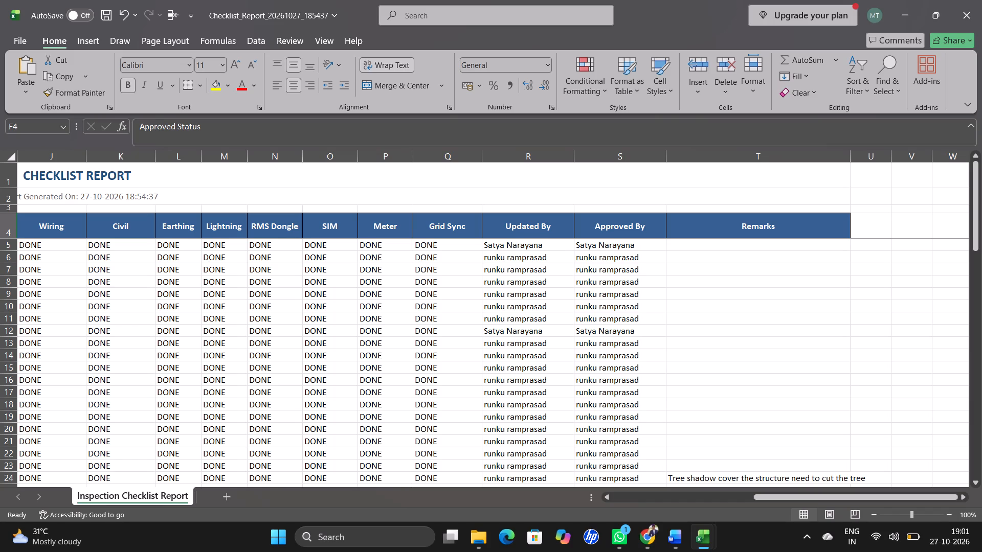
pyautogui.scroll(-1, 602, 323)
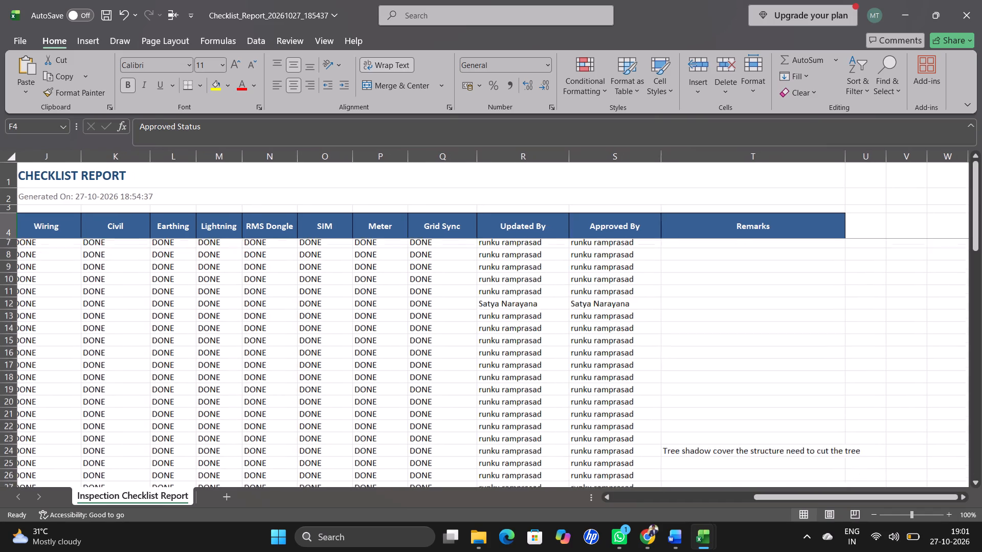
pyautogui.scroll(-1, 602, 323)
pyautogui.hscroll(9, 602, 323)
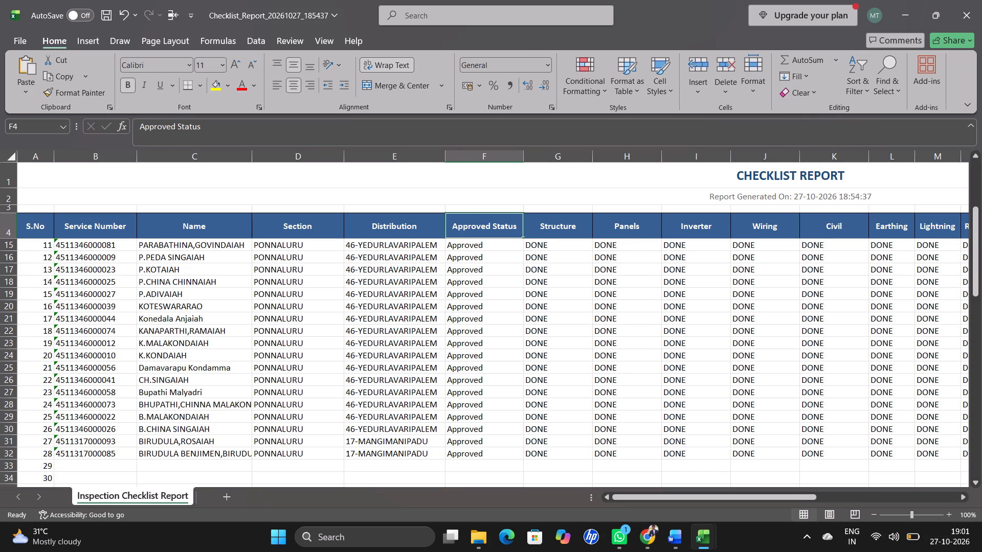
pyautogui.hscroll(-7, 498, 296)
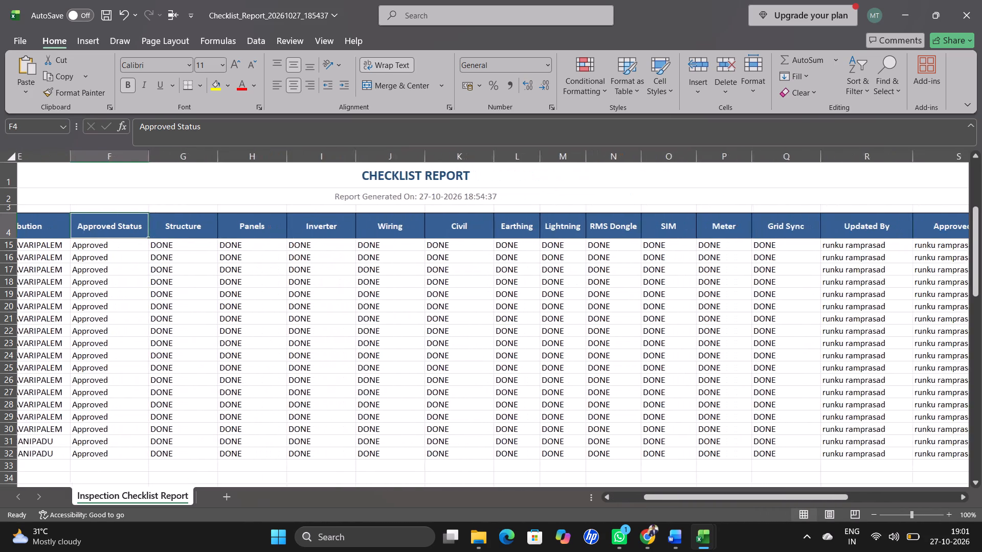
pyautogui.hscroll(-6, 498, 296)
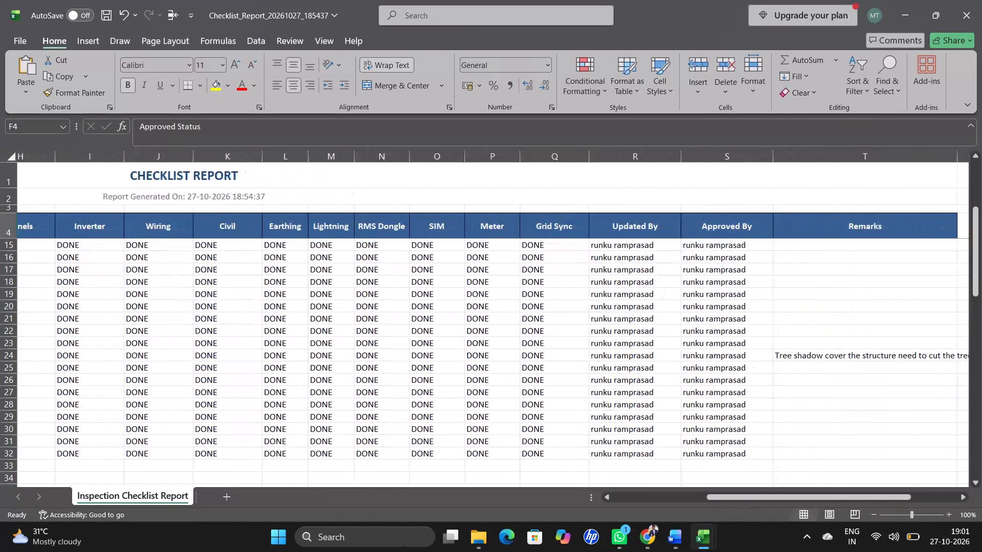
pyautogui.hscroll(-1, 498, 296)
pyautogui.scroll(2, 498, 296)
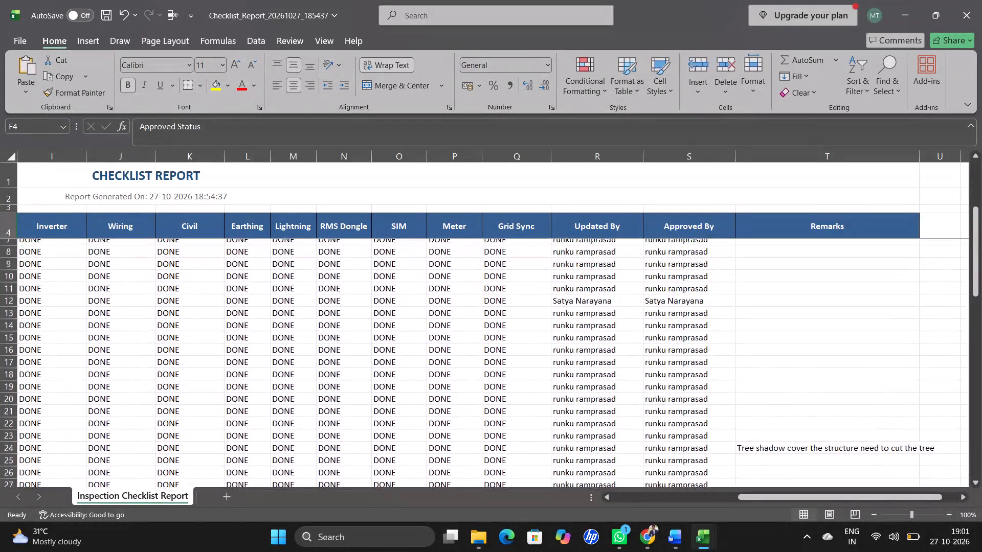
pyautogui.scroll(1, 498, 296)
pyautogui.hscroll(1, 498, 296)
pyautogui.scroll(-3, 498, 296)
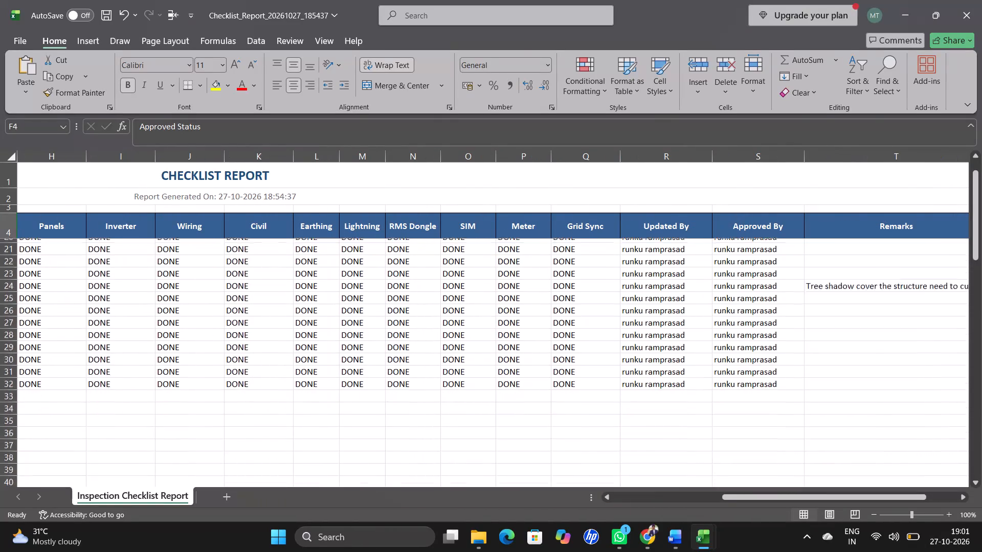
pyautogui.hscroll(5, 498, 296)
pyautogui.scroll(3, 498, 296)
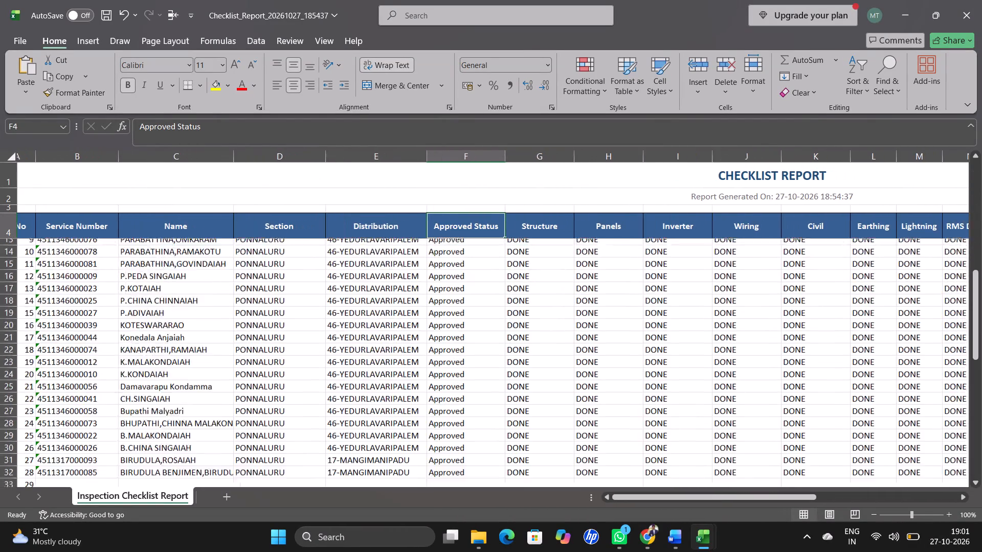
pyautogui.scroll(1, 498, 296)
pyautogui.scroll(-3, 498, 296)
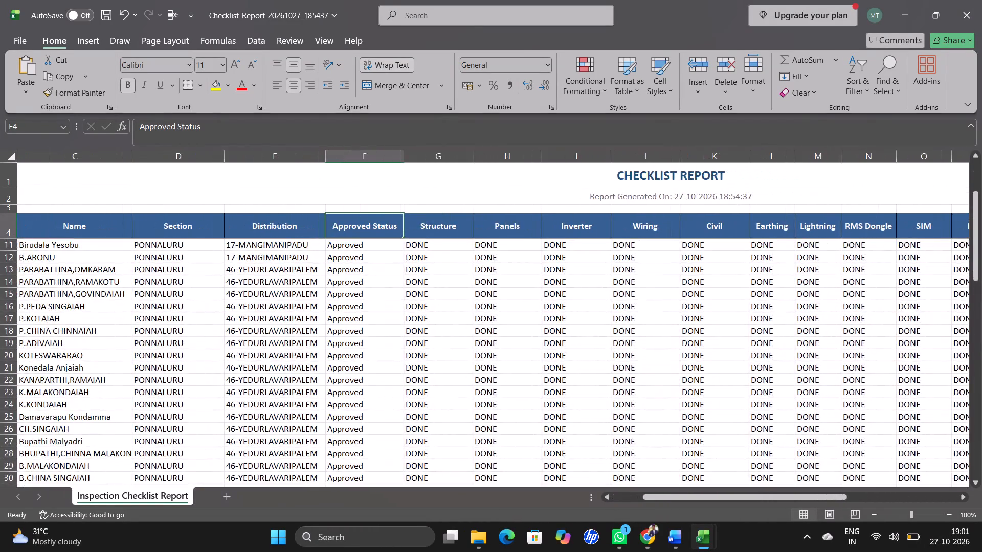
# Replace the Updated By name in row 12 with the name used in the rows directly above and below it.
pyautogui.hscroll(-8, 498, 296)
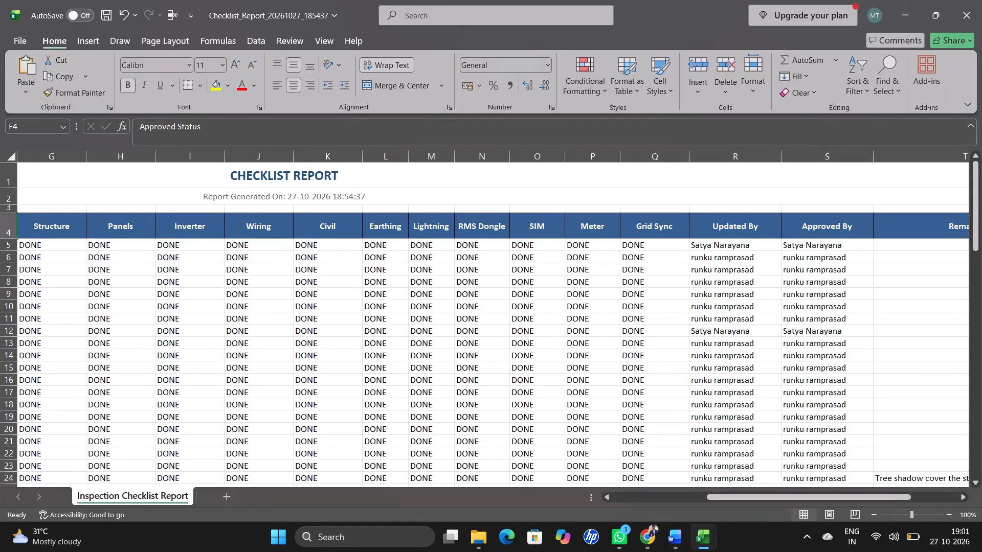
pyautogui.doubleClick(756, 330)
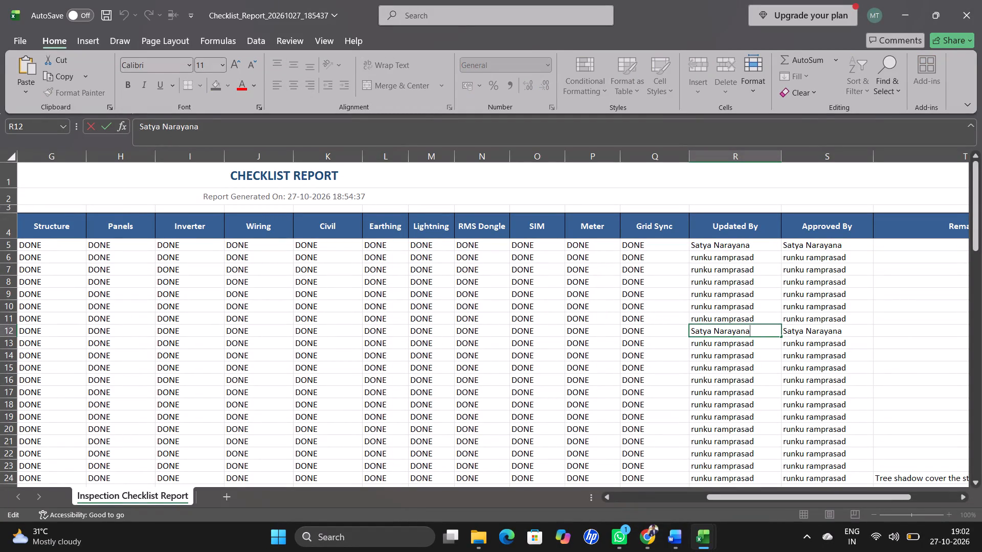
pyautogui.press('BackSpace')
pyautogui.press('BackSpace')
pyautogui.press('BackSpace')
pyautogui.press('BackSpace')
pyautogui.press('BackSpace')
pyautogui.press('BackSpace')
pyautogui.press('BackSpace')
pyautogui.press('BackSpace')
pyautogui.press('BackSpace')
pyautogui.press('BackSpace')
pyautogui.press('BackSpace')
pyautogui.press('BackSpace')
pyautogui.press('BackSpace')
pyautogui.press('BackSpace')
pyautogui.press('BackSpace')
pyautogui.press('BackSpace')
pyautogui.press('BackSpace')
pyautogui.press('BackSpace')
pyautogui.press('BackSpace')
pyautogui.press('BackSpace')
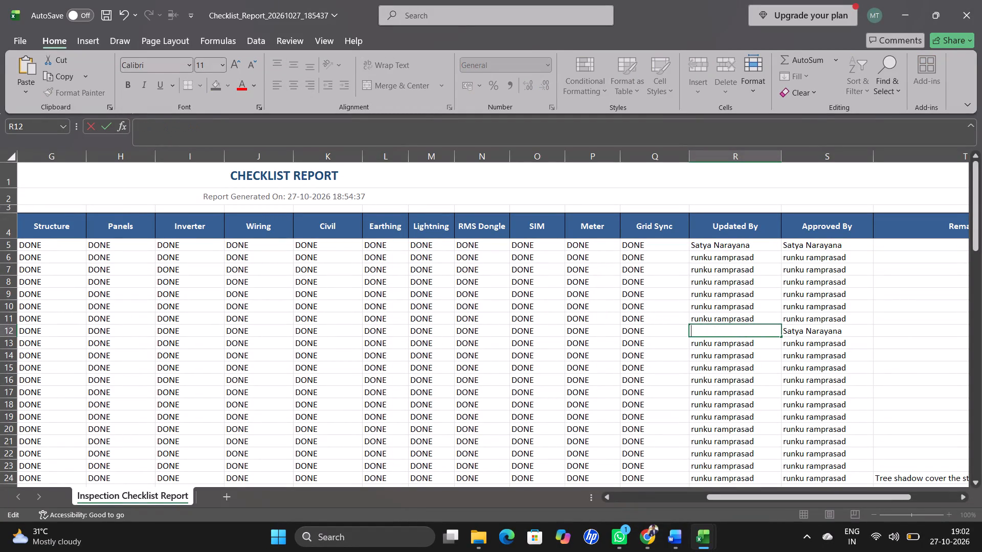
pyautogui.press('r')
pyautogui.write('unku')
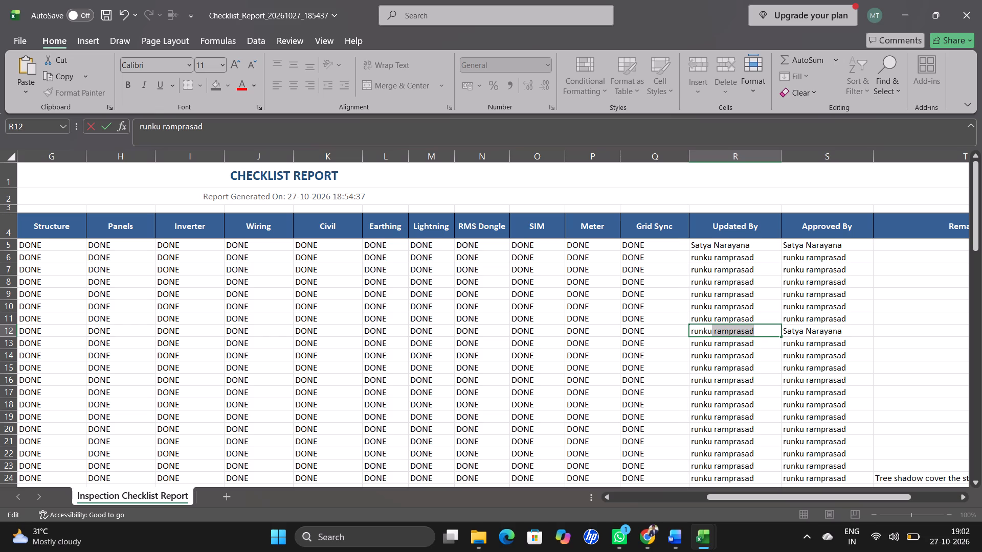
pyautogui.click(762, 329)
# Replace the Approved By name in row 12 with the same name used in the neighbouring rows of that column.
pyautogui.click(807, 329)
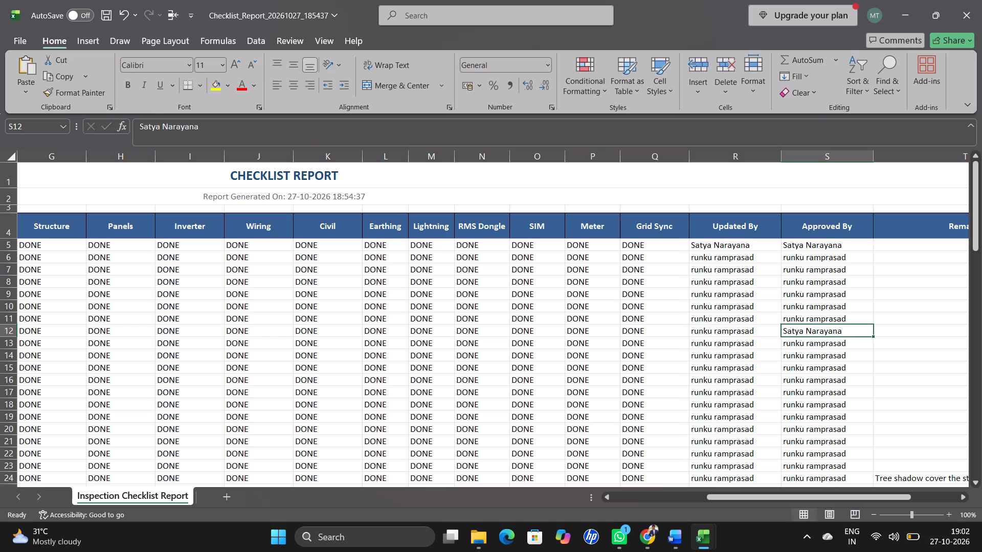
pyautogui.click(807, 329)
pyautogui.moveTo(807, 329); pyautogui.dragTo(851, 332)
pyautogui.press('BackSpace')
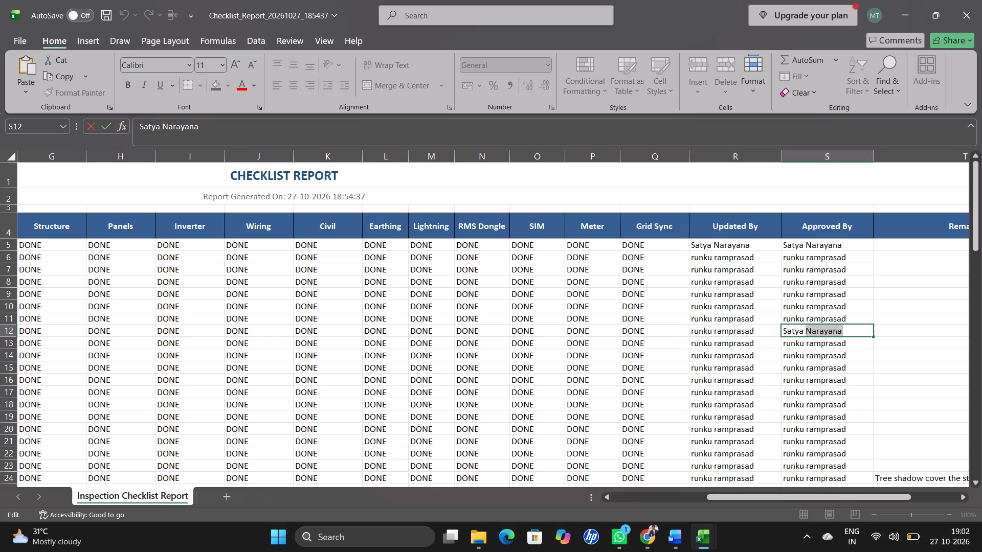
pyautogui.doubleClick(803, 334)
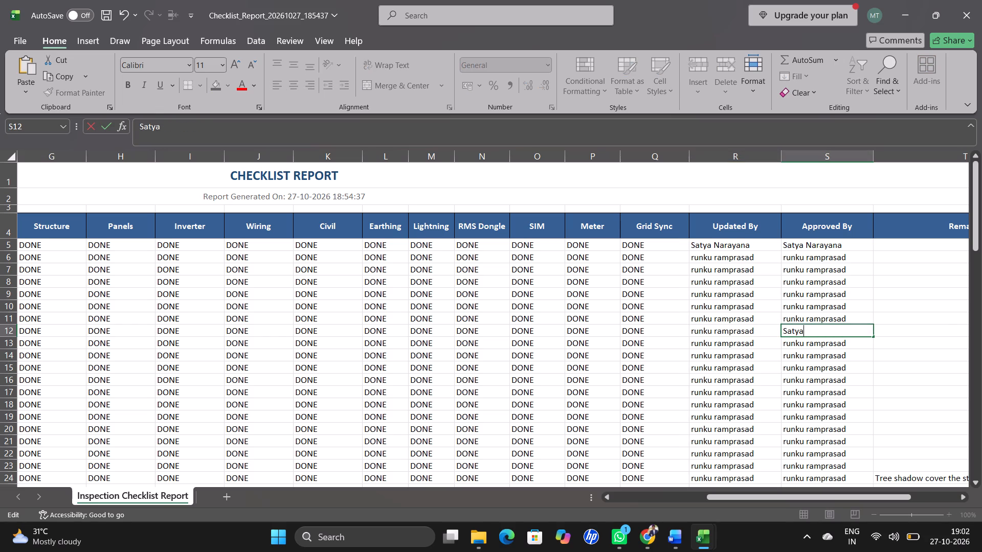
pyautogui.press('BackSpace')
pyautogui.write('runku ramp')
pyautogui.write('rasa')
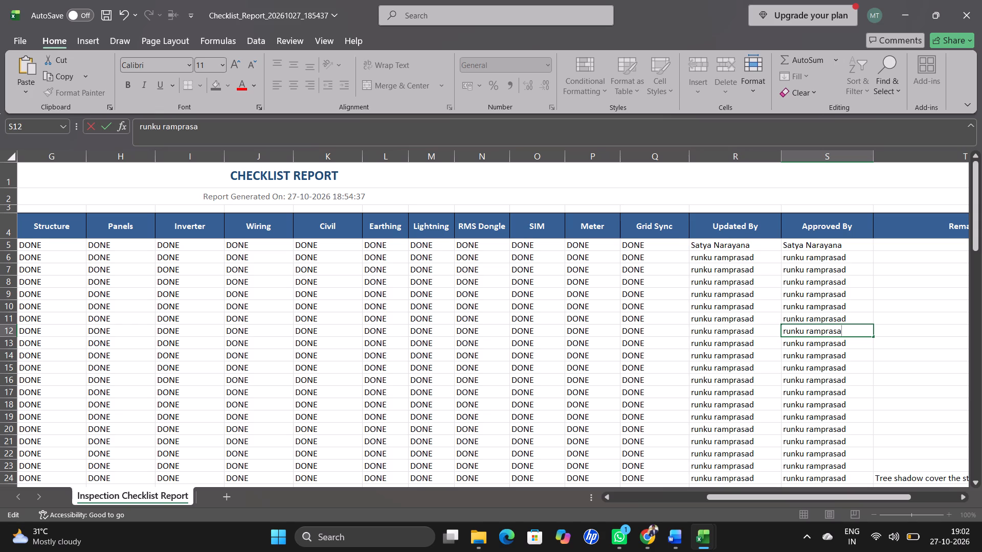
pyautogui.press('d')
pyautogui.click(888, 359)
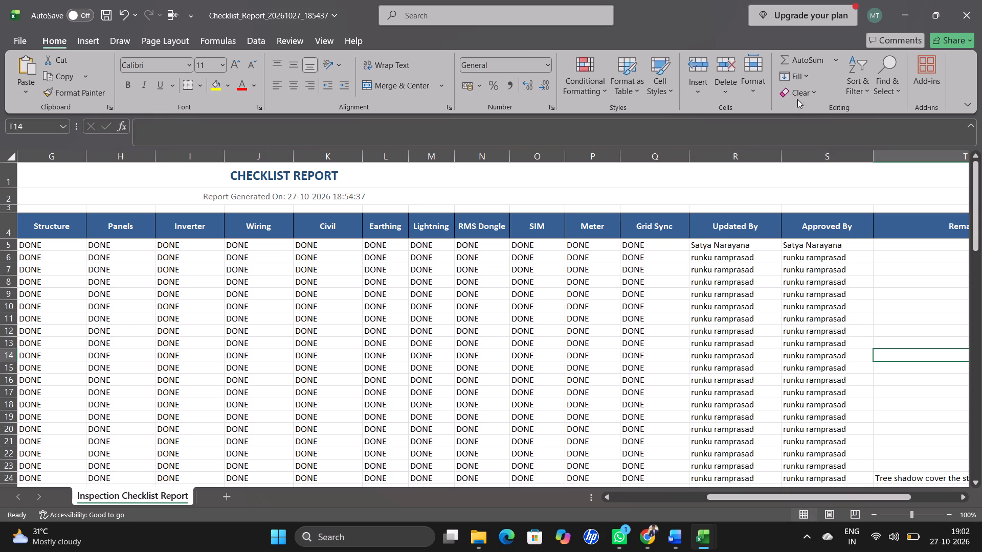
# Clear the name from the Updated By cell in row 5, the first entry of the checklist report.
pyautogui.scroll(1, 770, 236)
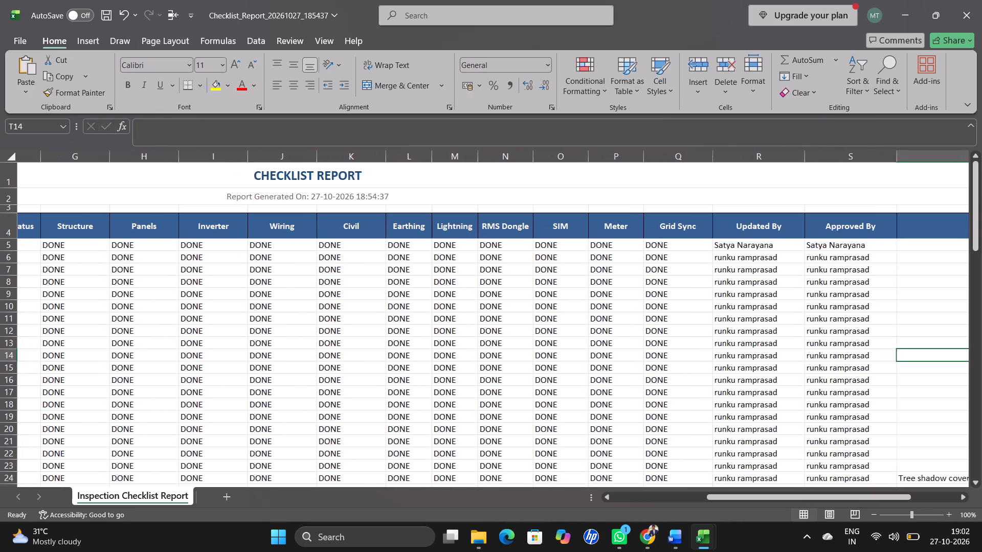
pyautogui.scroll(2, 770, 236)
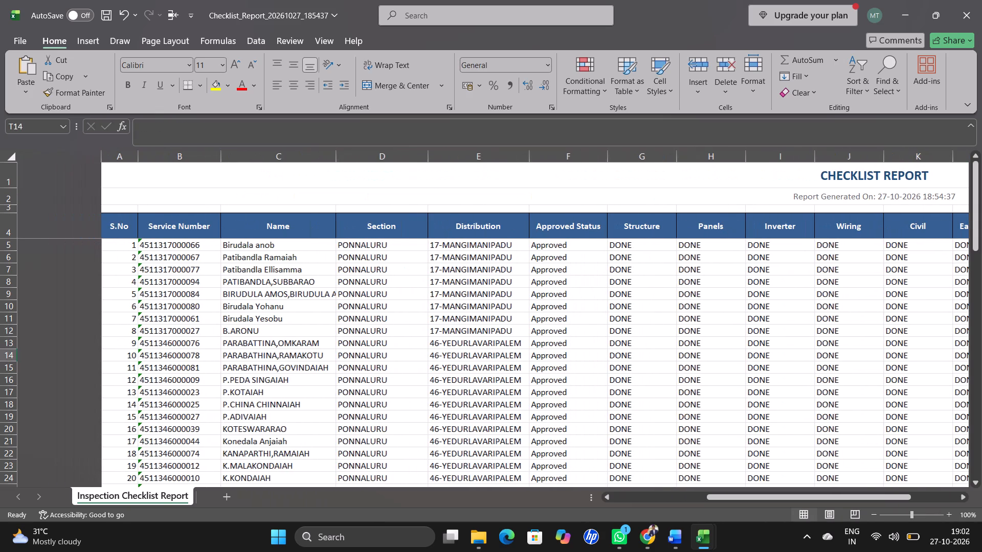
pyautogui.scroll(1, 770, 236)
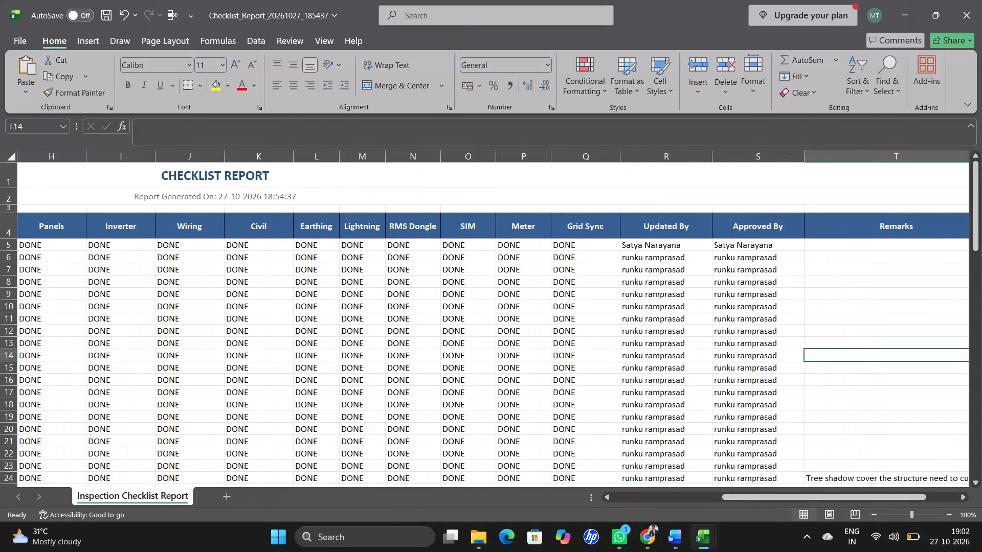
pyautogui.doubleClick(695, 243)
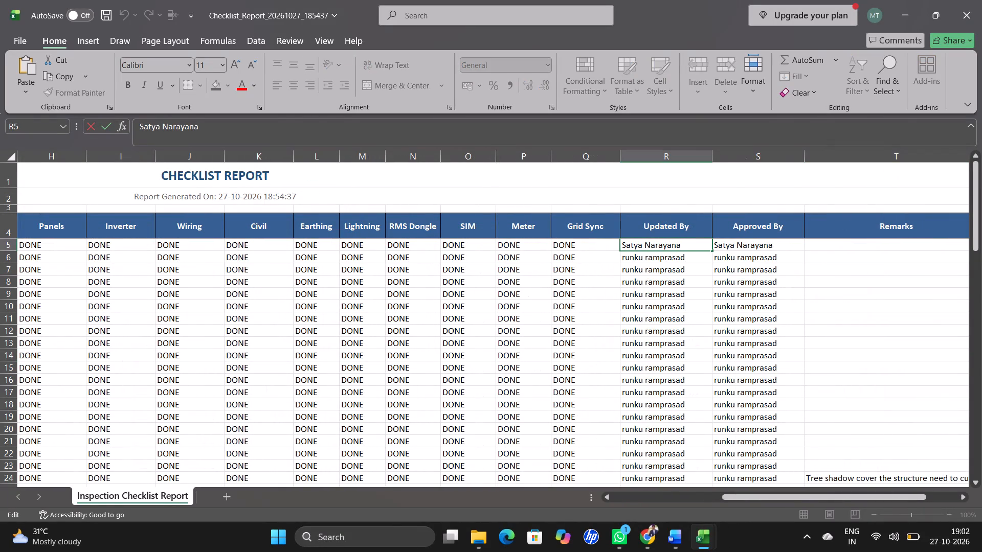
pyautogui.doubleClick(695, 243)
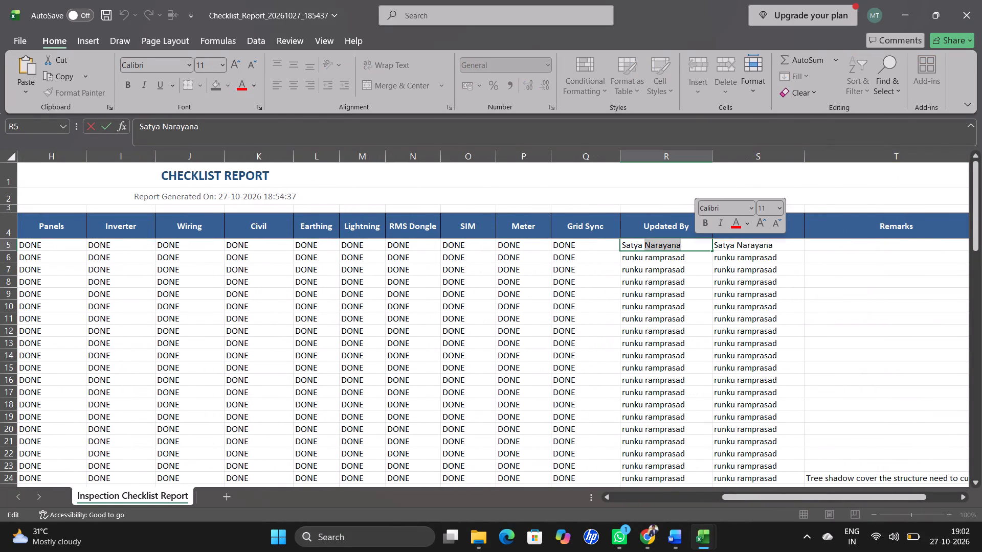
pyautogui.press('BackSpace')
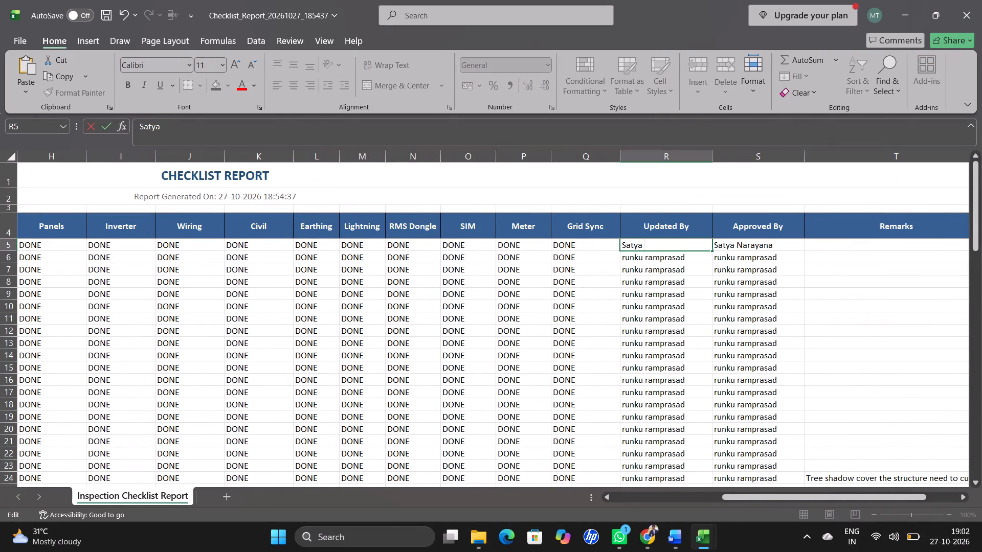
pyautogui.doubleClick(641, 240)
pyautogui.press('BackSpace')
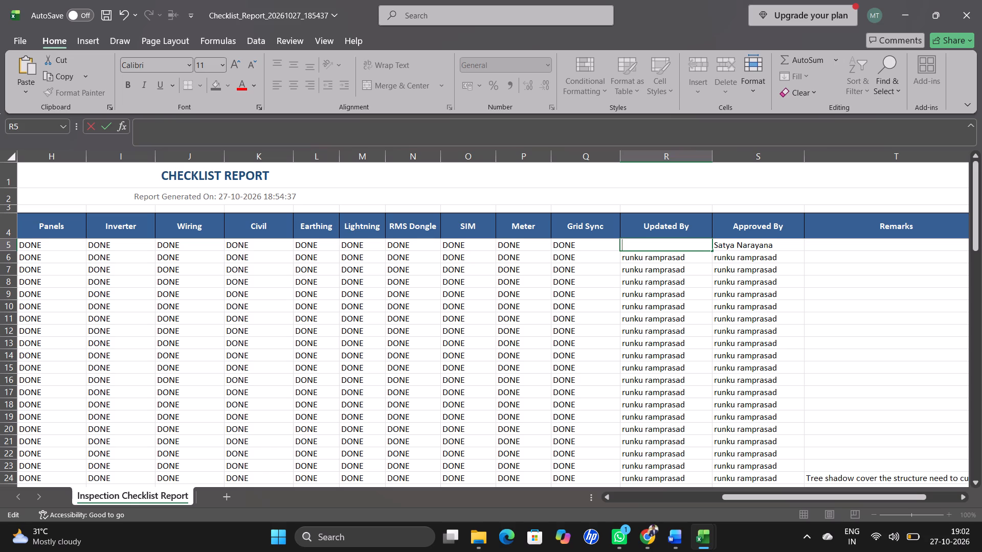
# Replace the Approved By name in row 5 with the name used in the rows below it.
pyautogui.doubleClick(762, 245)
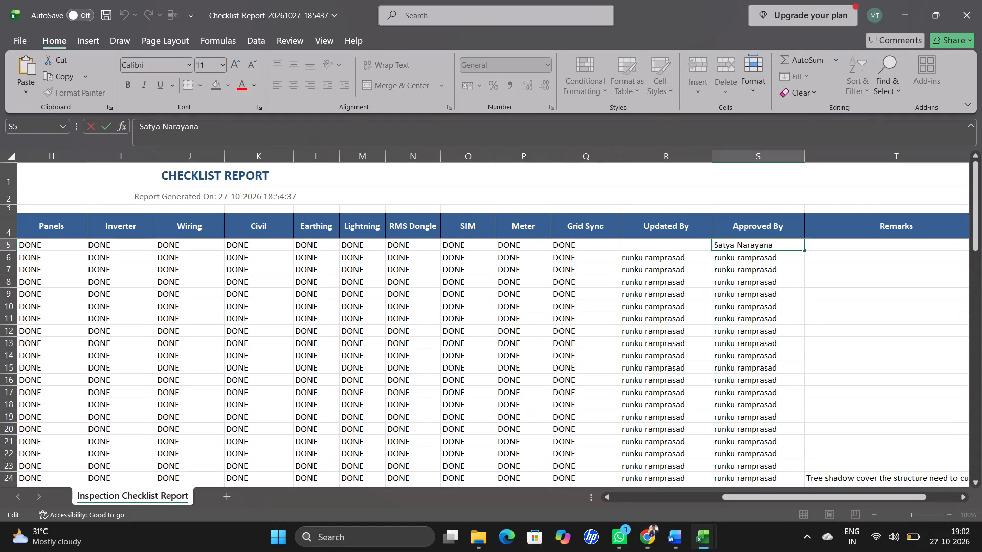
pyautogui.doubleClick(776, 245)
pyautogui.press('BackSpace')
pyautogui.doubleClick(739, 248)
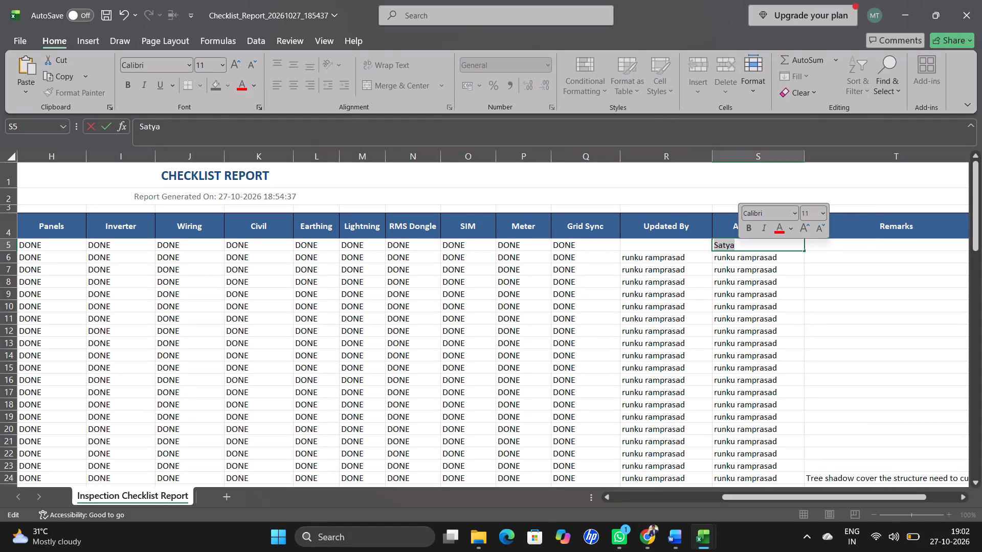
pyautogui.press('BackSpace')
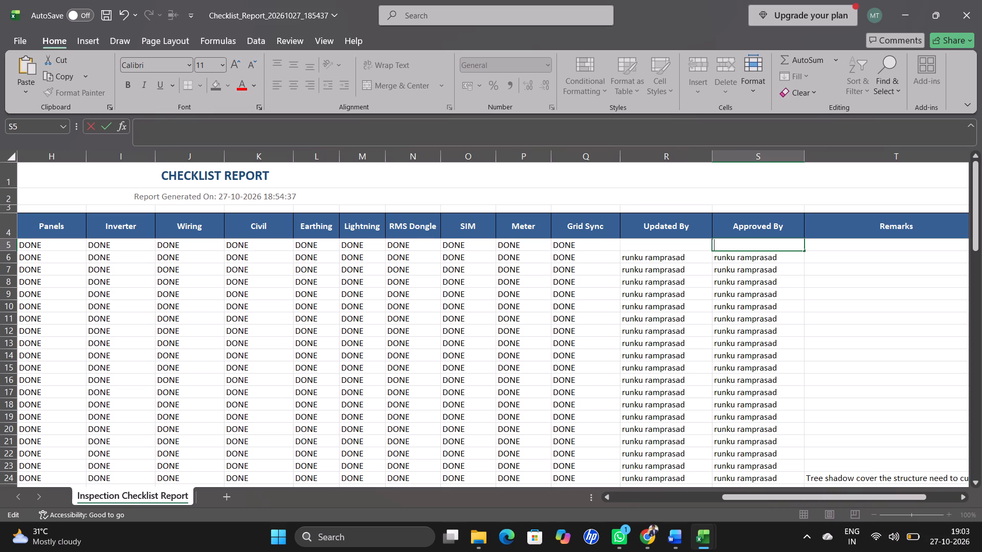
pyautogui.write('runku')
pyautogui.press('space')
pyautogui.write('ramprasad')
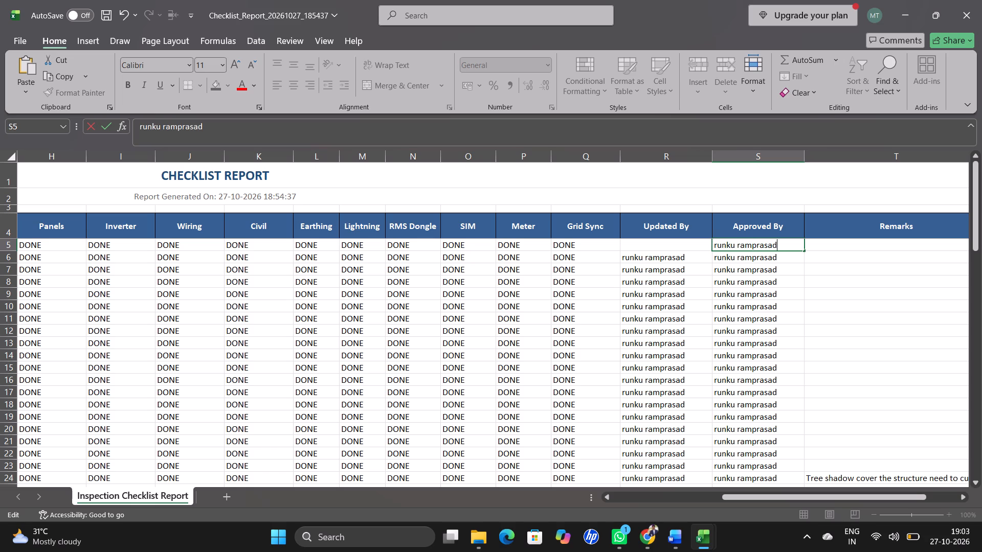
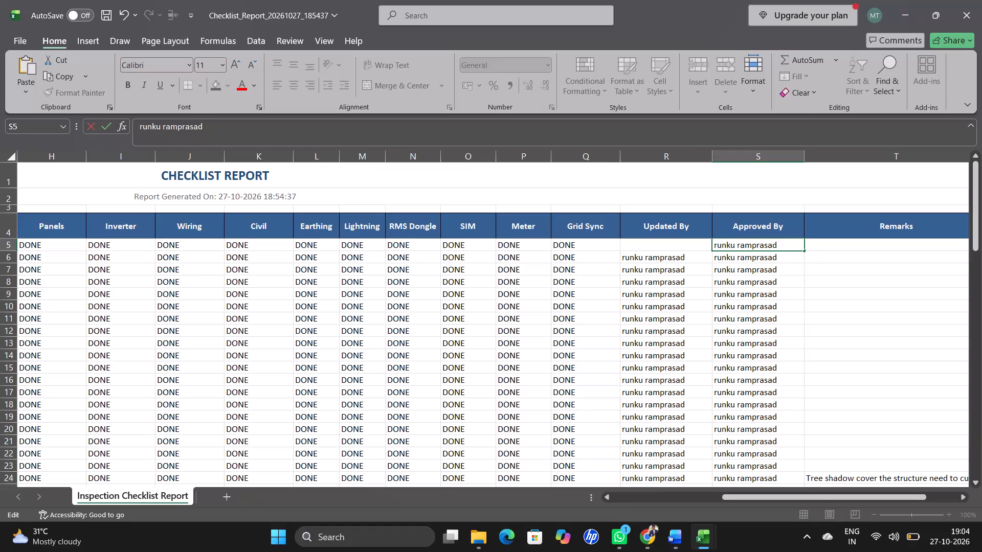
# Fill the blank Updated By cell in row 5 with the same name used in the Updated By rows below.
pyautogui.click(658, 242)
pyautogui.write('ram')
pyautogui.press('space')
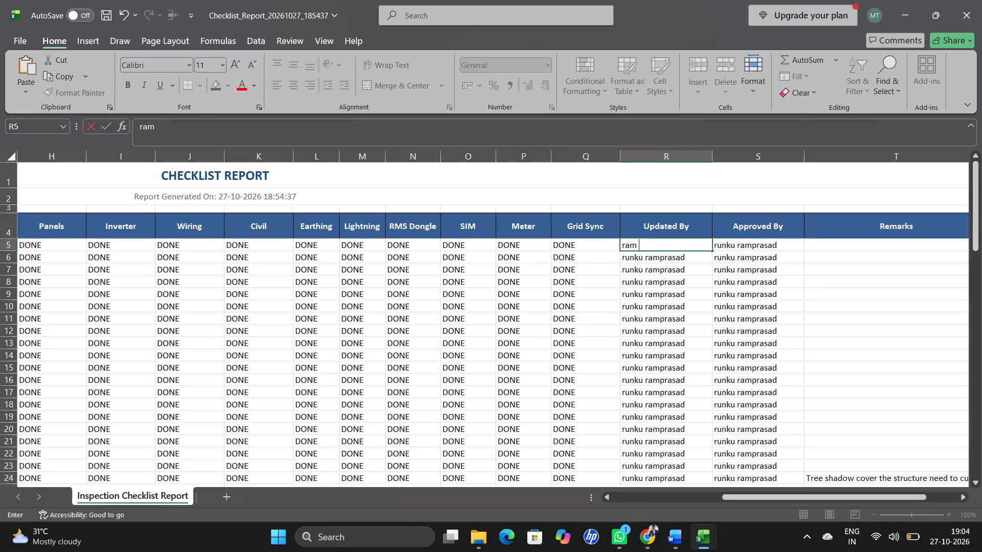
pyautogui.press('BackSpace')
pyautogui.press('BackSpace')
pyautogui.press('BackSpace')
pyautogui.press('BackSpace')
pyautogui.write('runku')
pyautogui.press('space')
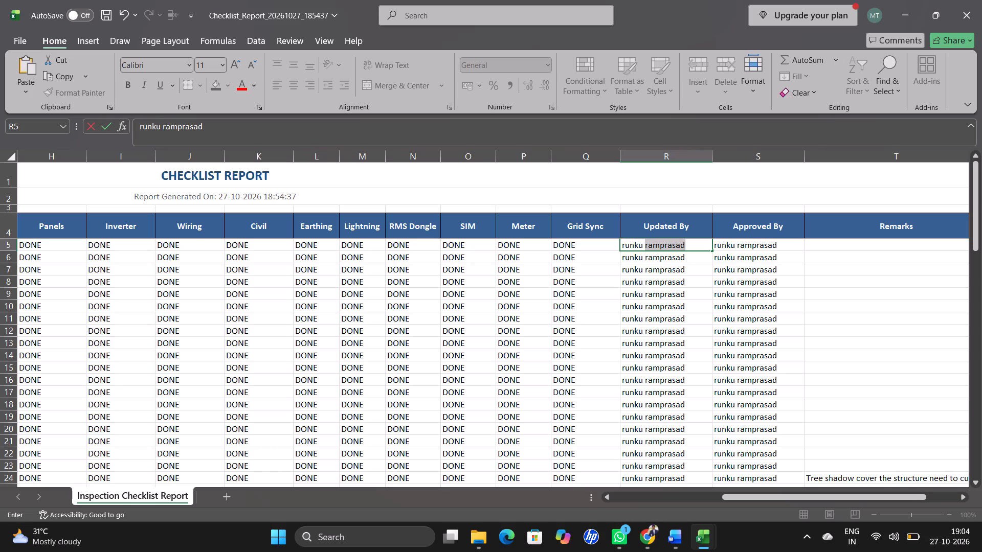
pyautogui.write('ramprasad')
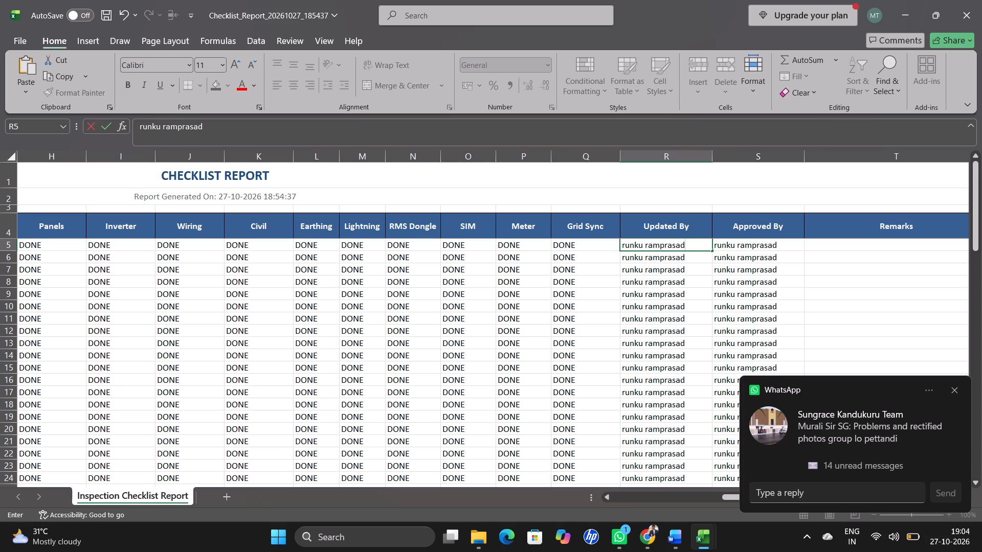
pyautogui.click(622, 247)
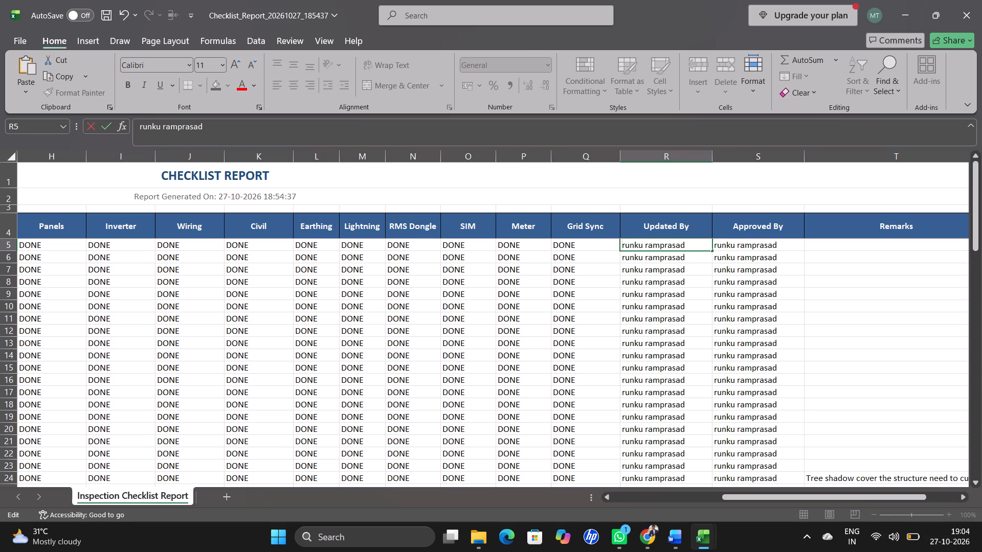
pyautogui.click(578, 253)
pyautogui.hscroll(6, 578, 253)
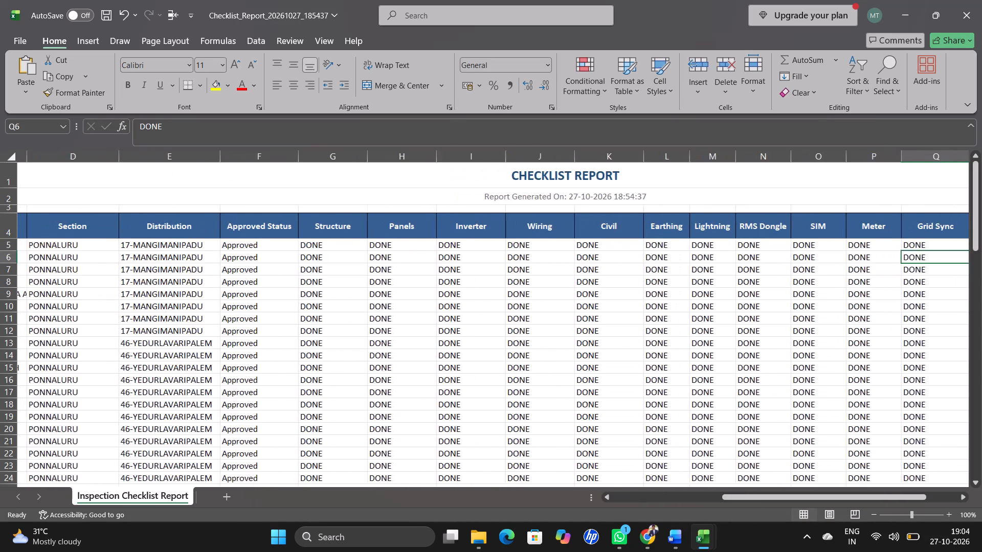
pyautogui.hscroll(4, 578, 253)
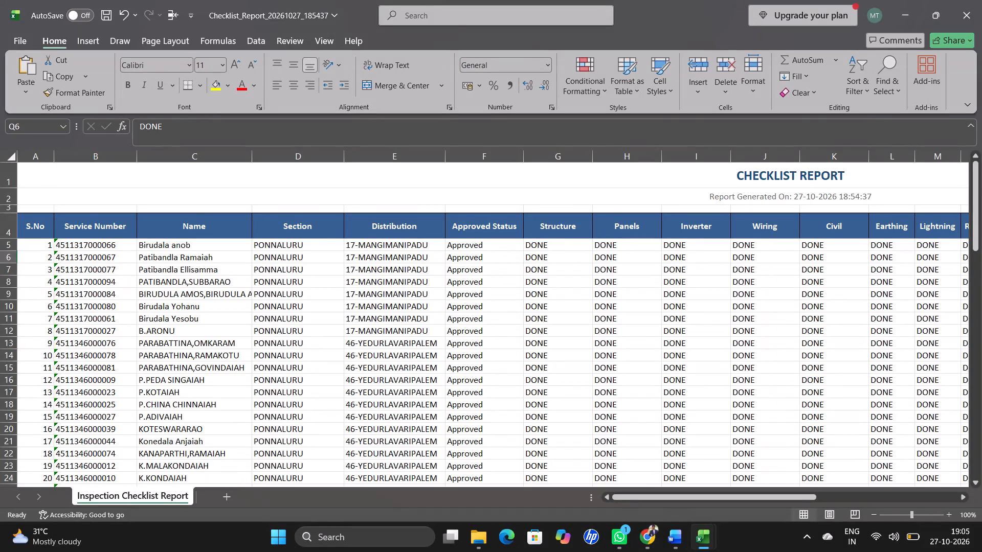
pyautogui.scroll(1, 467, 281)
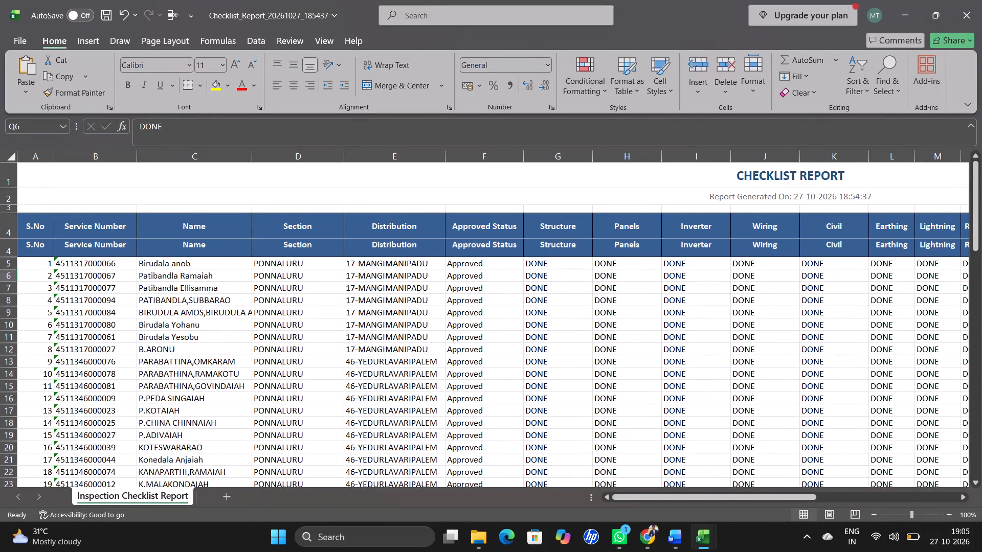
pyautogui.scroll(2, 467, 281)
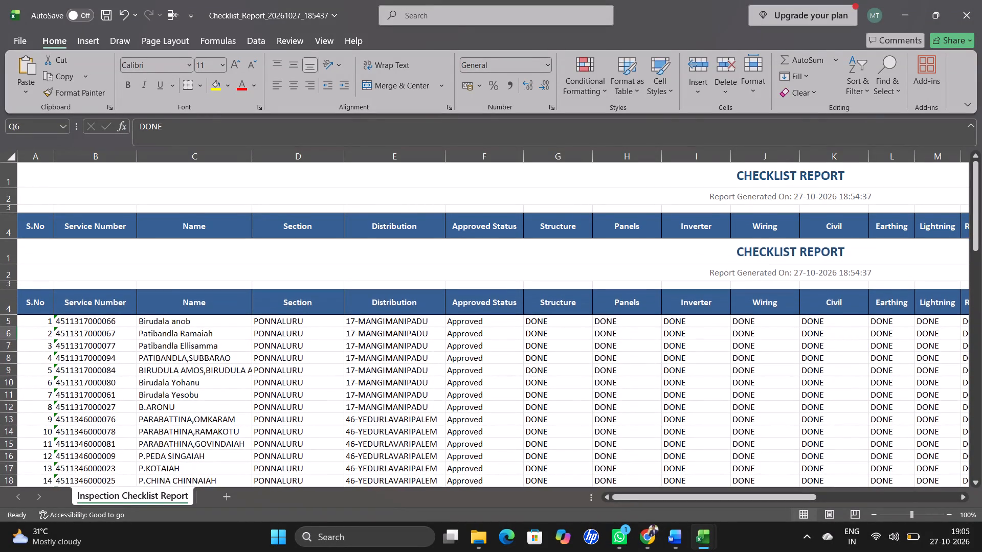
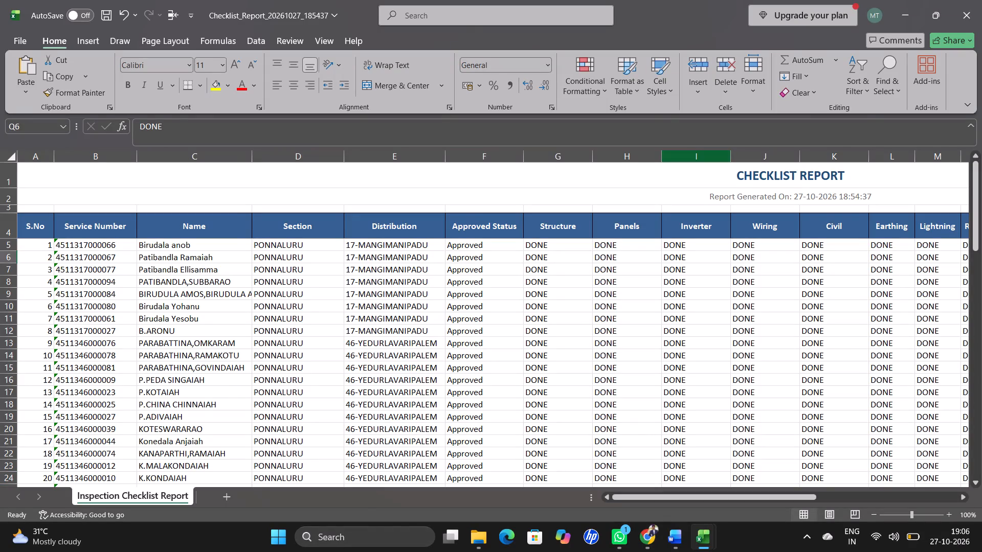
# Open the empty cell U4, next to the Remarks header in the checklist report, for editing.
pyautogui.hscroll(-3, 836, 279)
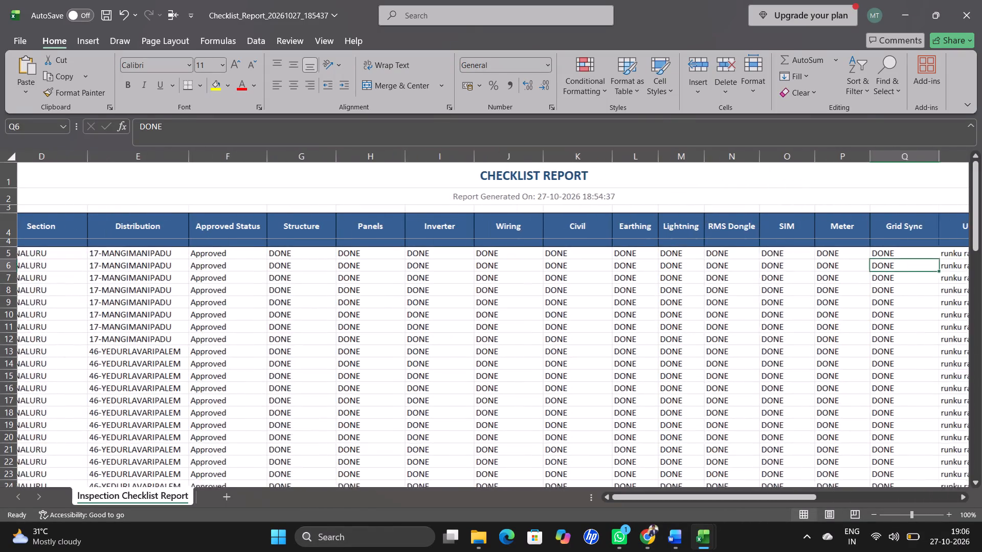
pyautogui.hscroll(-5, 836, 279)
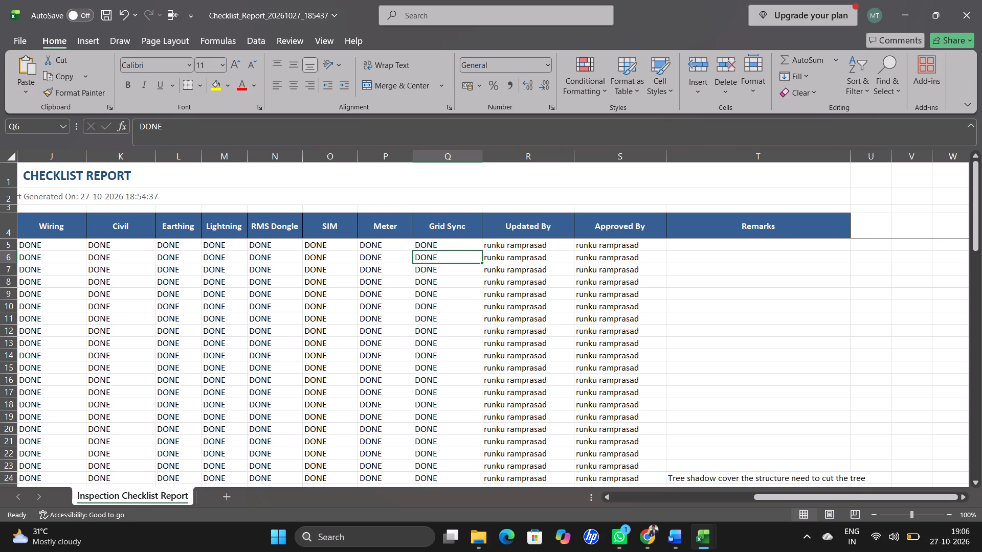
pyautogui.click(864, 228)
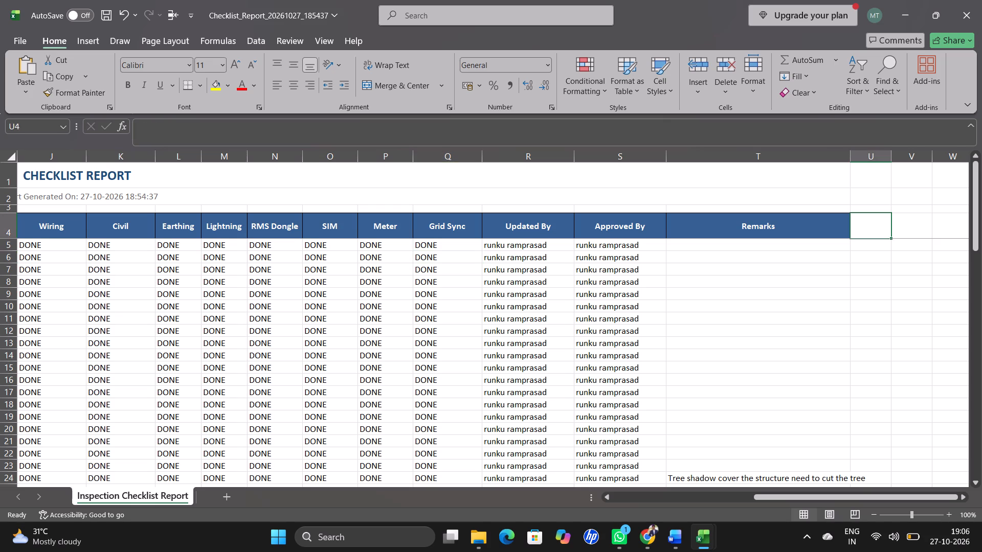
pyautogui.doubleClick(873, 225)
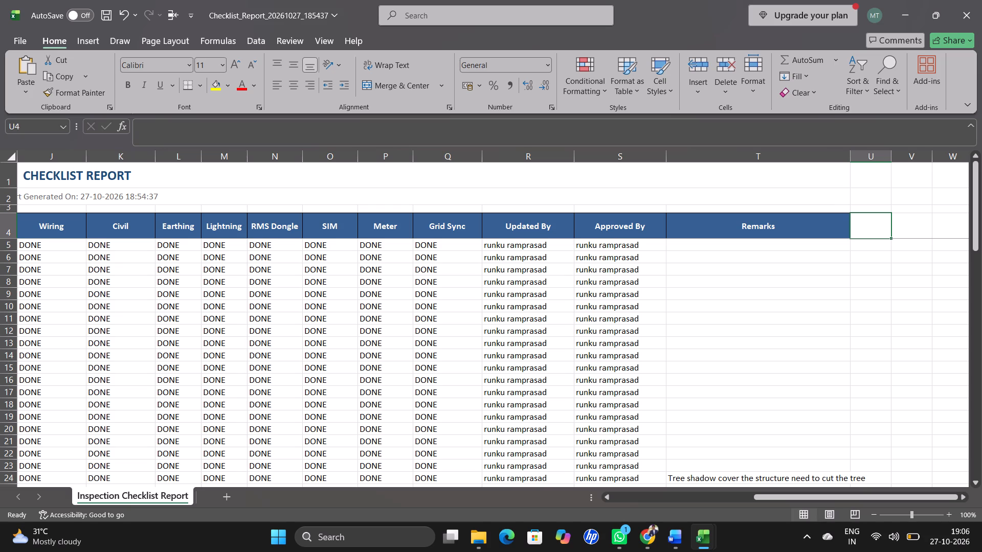
pyautogui.doubleClick(867, 228)
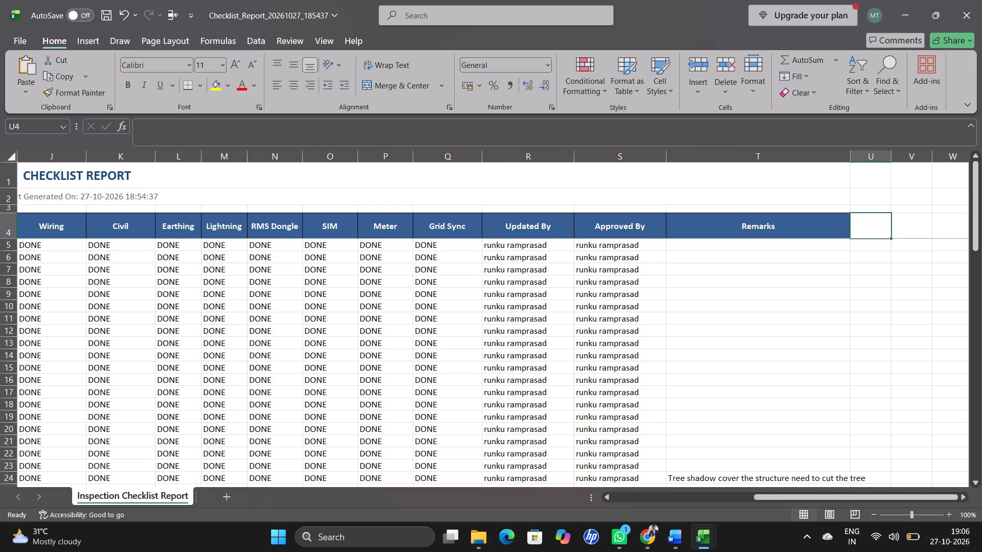
pyautogui.doubleClick(875, 229)
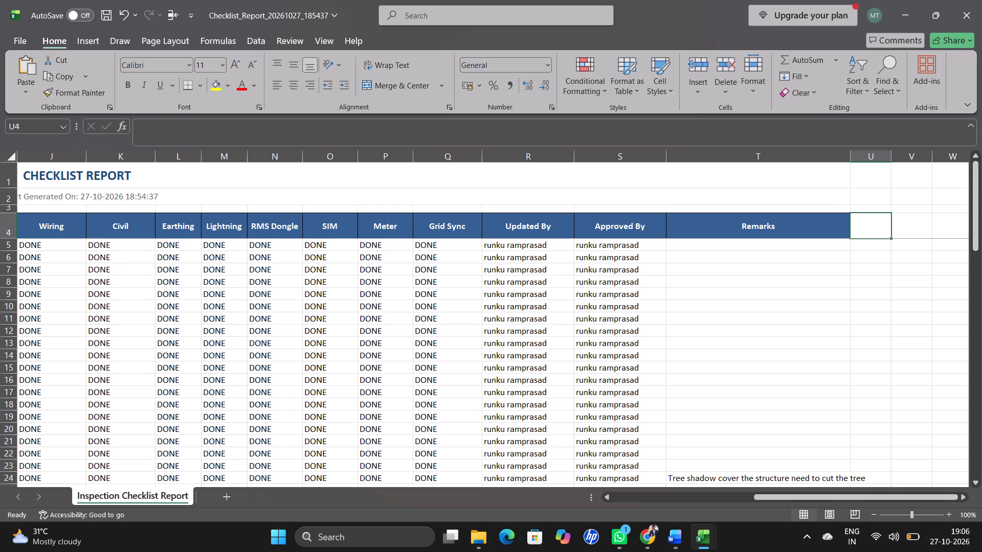
pyautogui.click(875, 226)
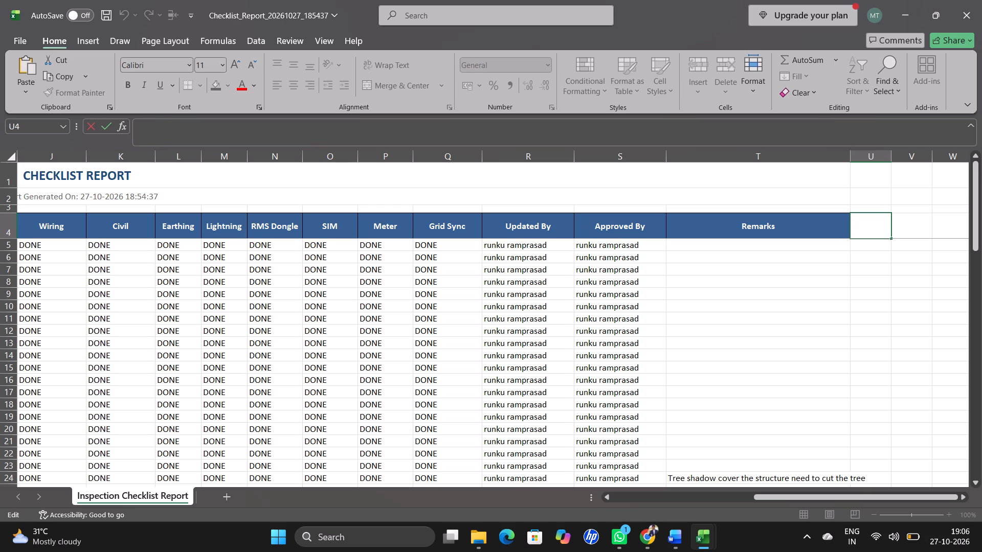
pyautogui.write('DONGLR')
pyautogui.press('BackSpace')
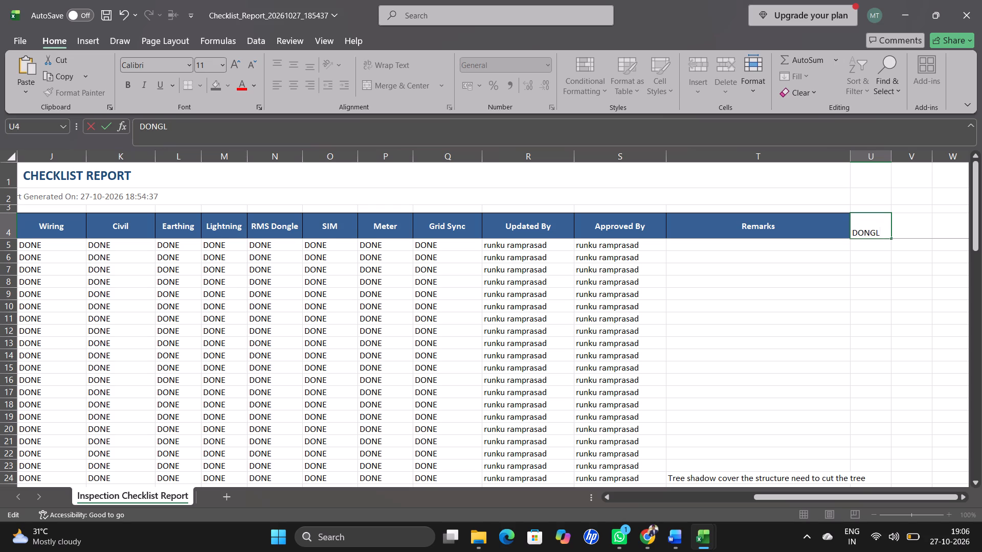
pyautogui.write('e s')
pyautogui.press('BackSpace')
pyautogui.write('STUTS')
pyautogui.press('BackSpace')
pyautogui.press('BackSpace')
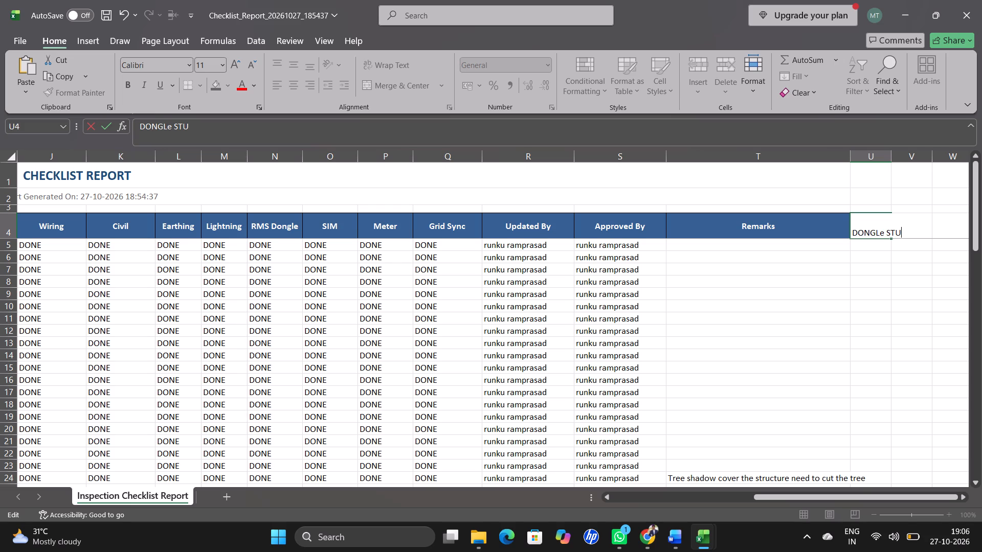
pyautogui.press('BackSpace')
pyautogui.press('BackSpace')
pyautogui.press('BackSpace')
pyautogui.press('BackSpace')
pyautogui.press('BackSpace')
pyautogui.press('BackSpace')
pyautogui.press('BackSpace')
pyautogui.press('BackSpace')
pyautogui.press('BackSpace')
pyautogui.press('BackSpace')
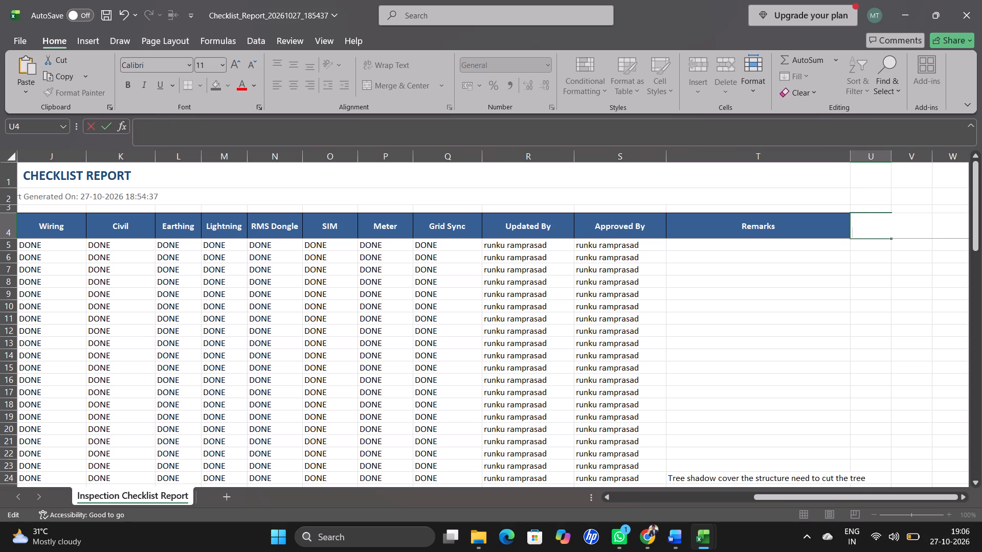
# Delete the entire Updated By column from the checklist report.
pyautogui.scroll(-3, 701, 284)
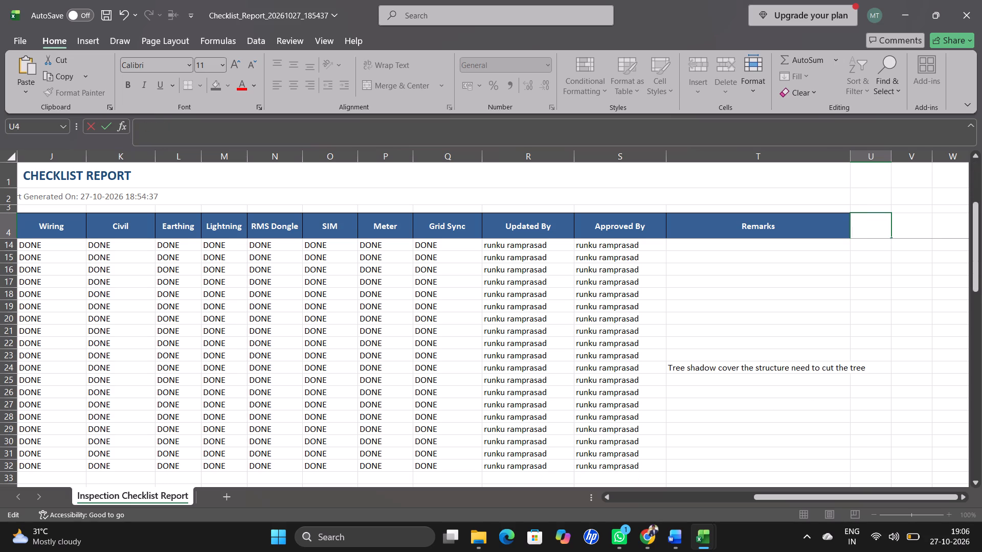
pyautogui.rightClick(525, 234)
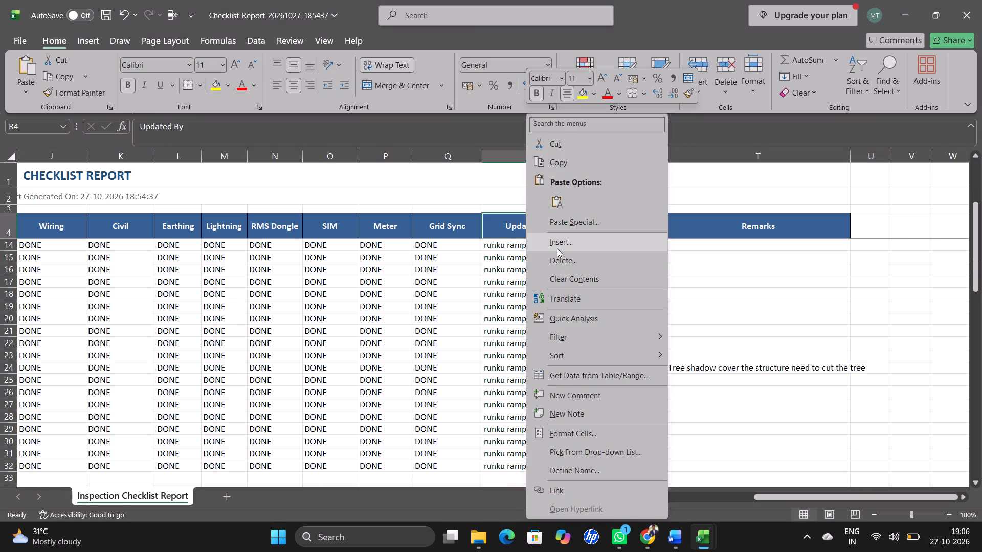
pyautogui.click(562, 255)
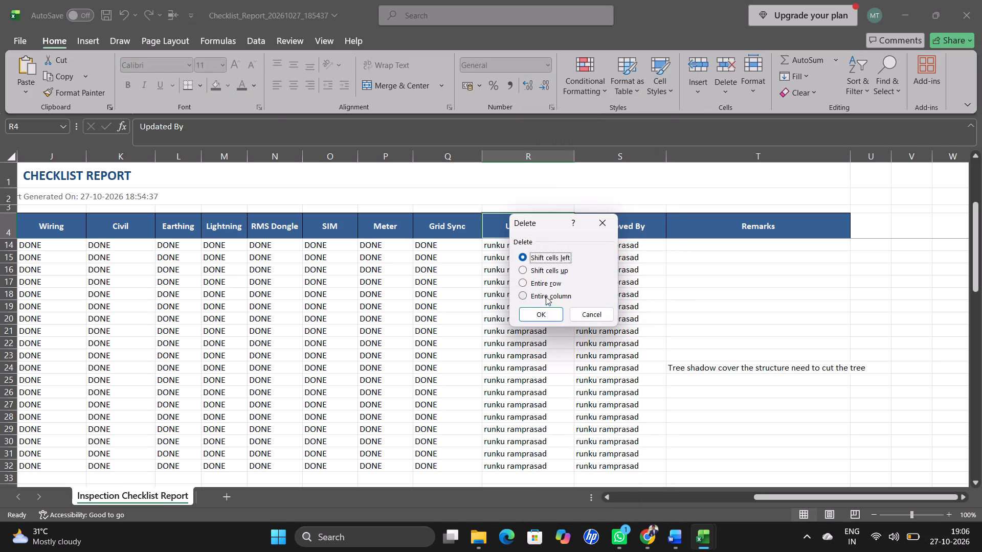
pyautogui.click(546, 293)
pyautogui.click(543, 308)
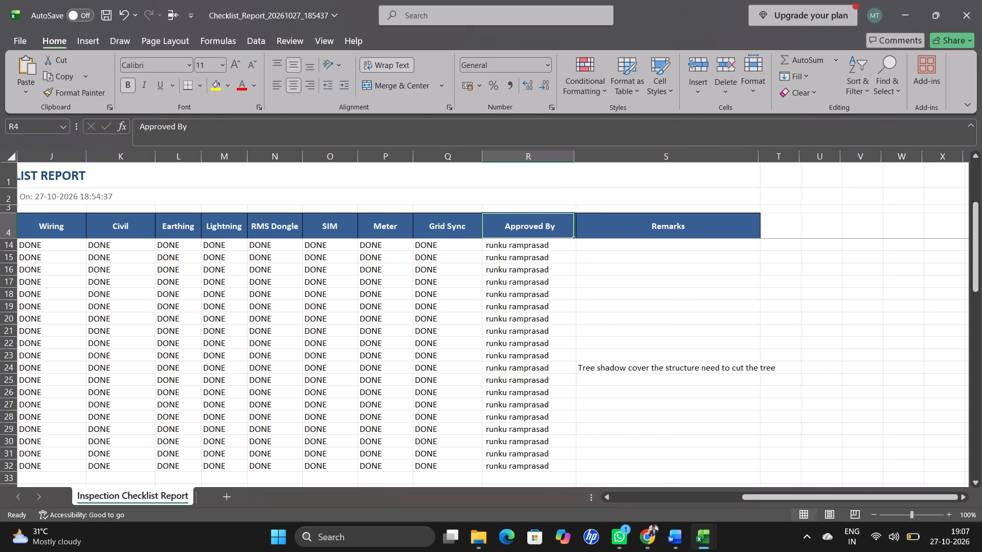
# Delete the entire Approved Status column between Distribution and Structure.
pyautogui.hscroll(2, 387, 288)
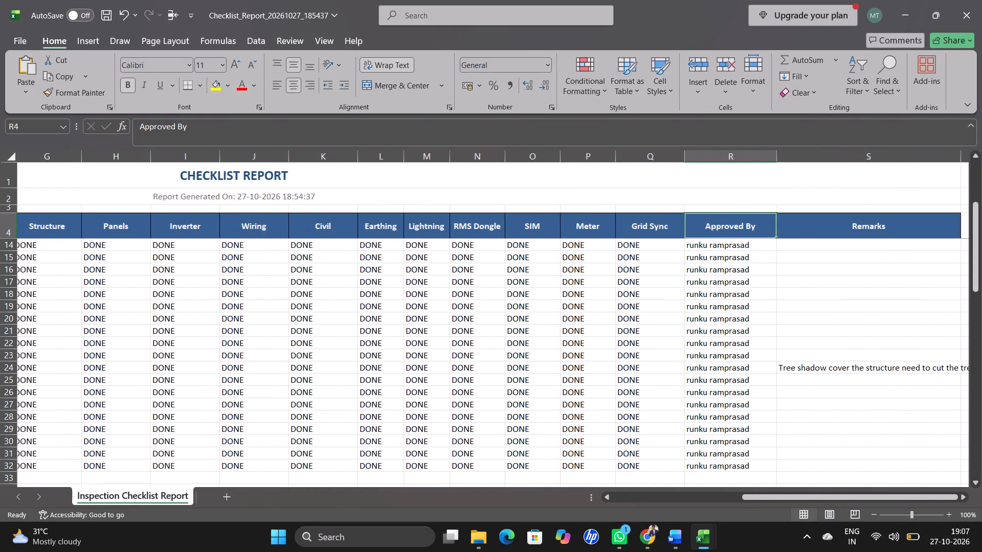
pyautogui.hscroll(7, 387, 288)
pyautogui.hscroll(1, 288, 268)
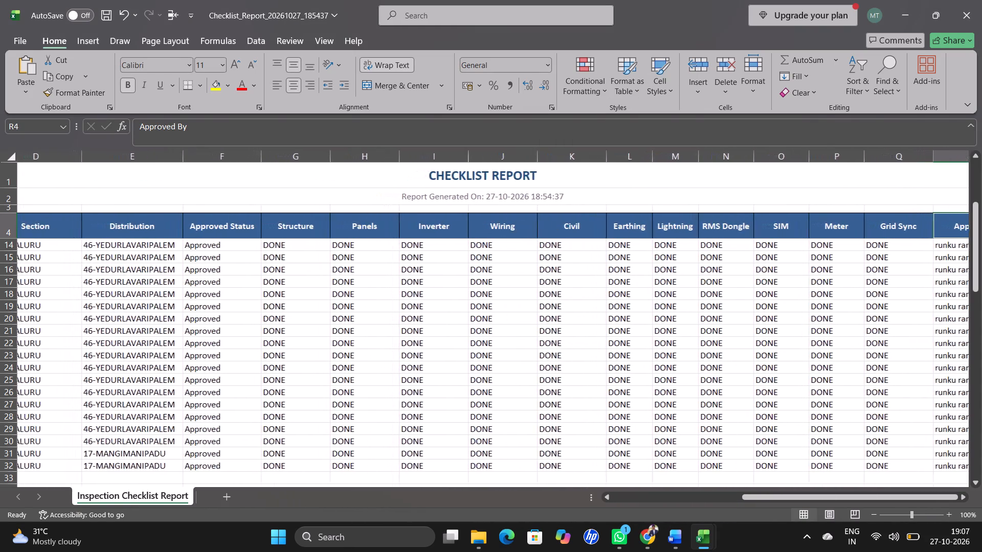
pyautogui.hscroll(1, 287, 268)
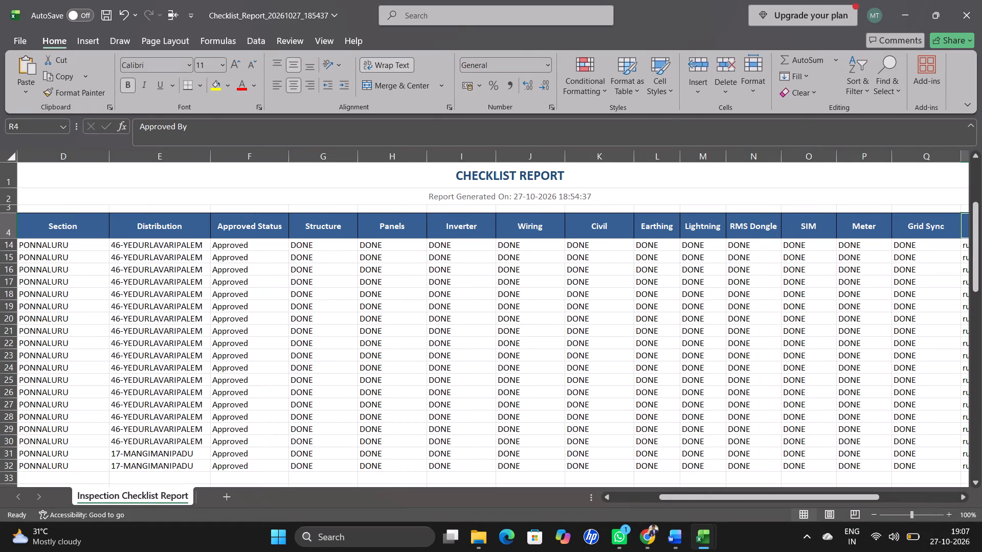
pyautogui.click(254, 225)
pyautogui.rightClick(247, 220)
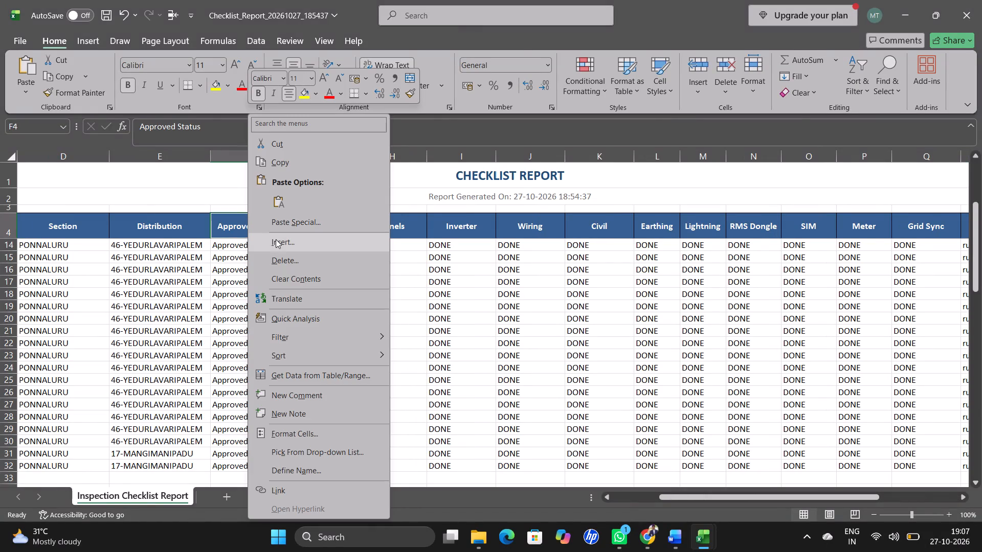
pyautogui.click(276, 263)
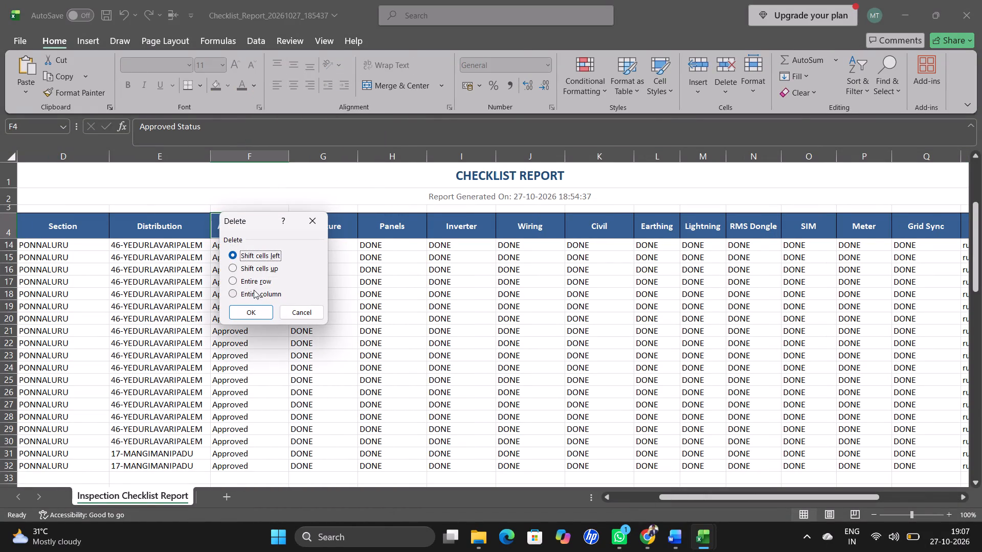
pyautogui.moveTo(256, 289); pyautogui.dragTo(257, 294)
pyautogui.click(245, 307)
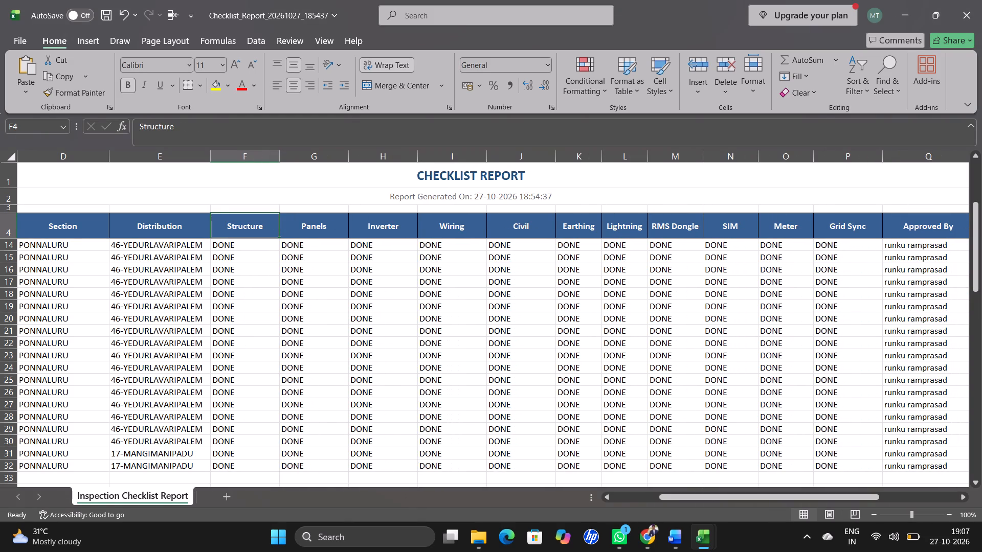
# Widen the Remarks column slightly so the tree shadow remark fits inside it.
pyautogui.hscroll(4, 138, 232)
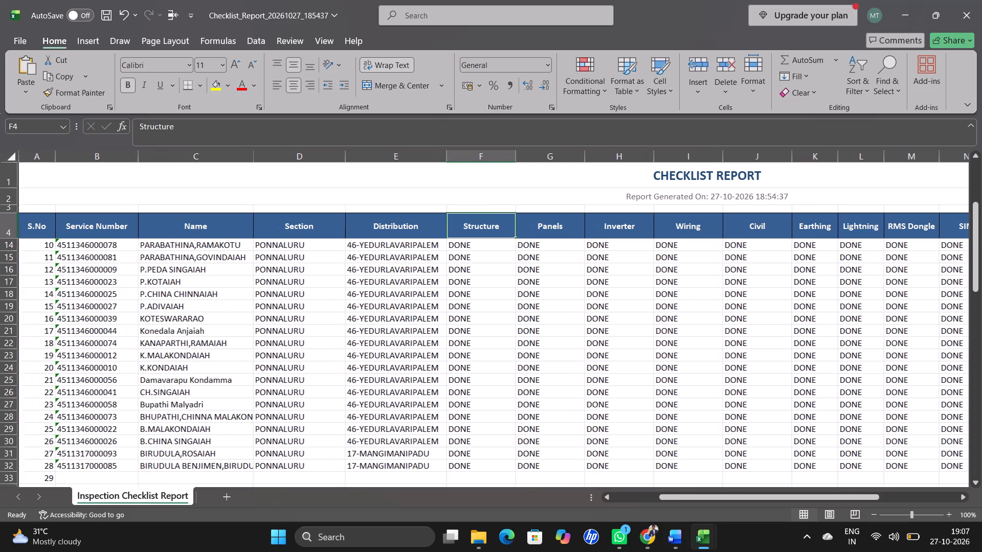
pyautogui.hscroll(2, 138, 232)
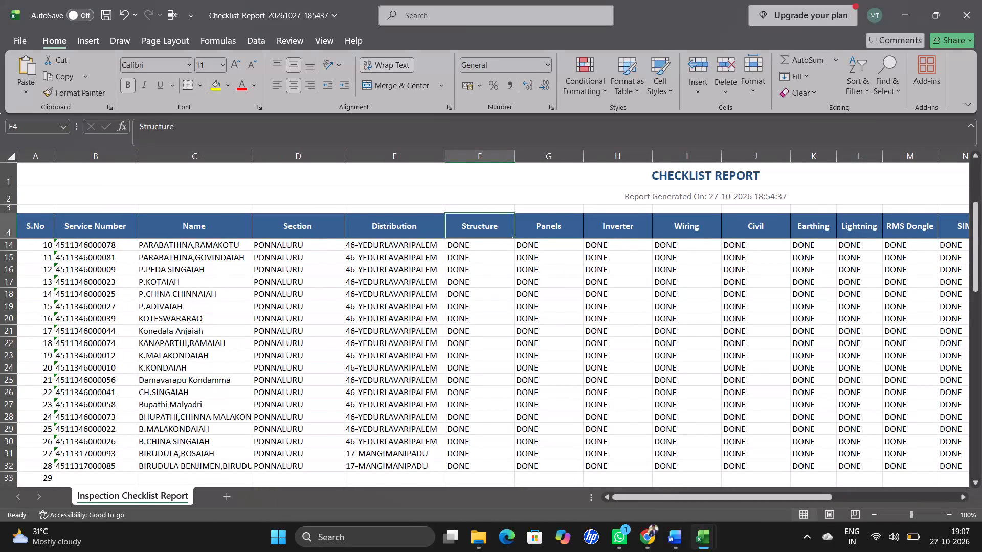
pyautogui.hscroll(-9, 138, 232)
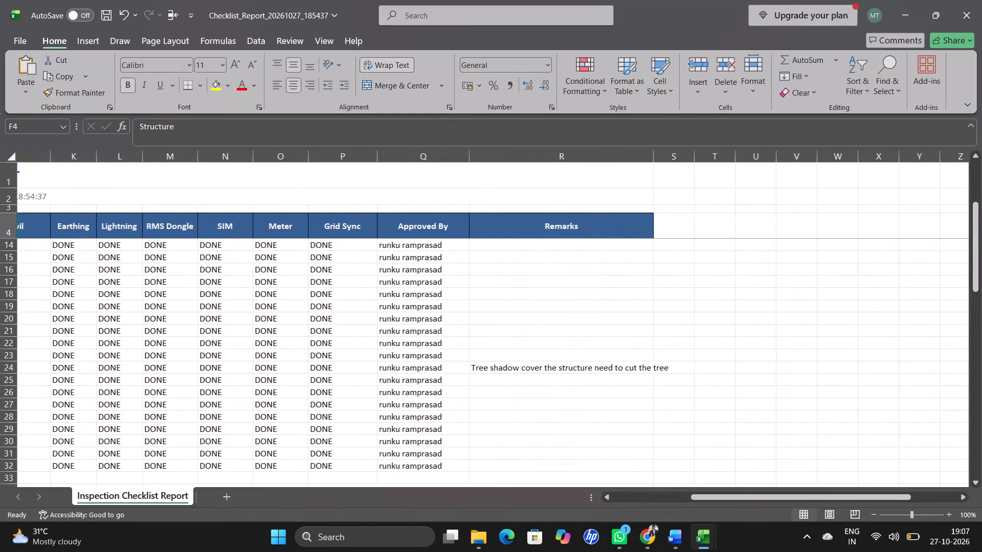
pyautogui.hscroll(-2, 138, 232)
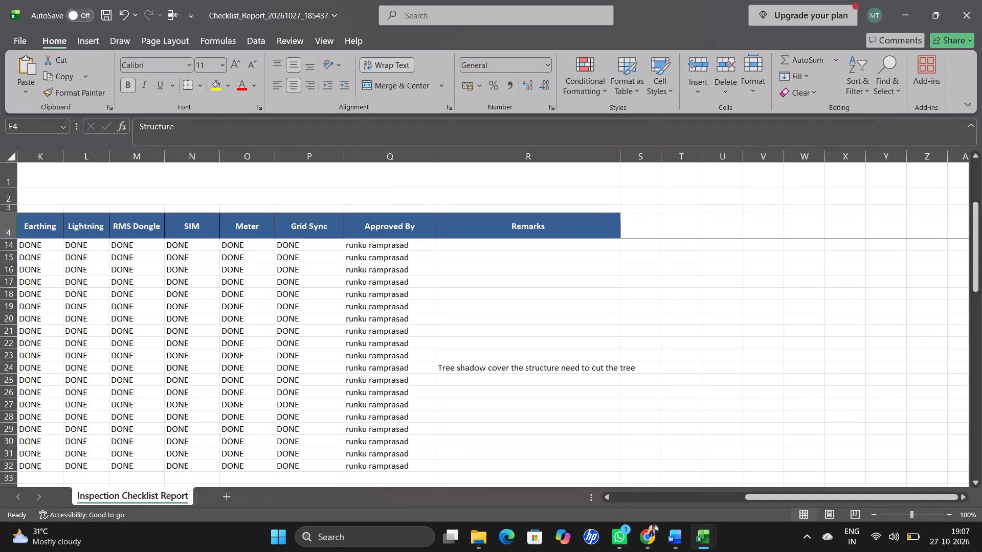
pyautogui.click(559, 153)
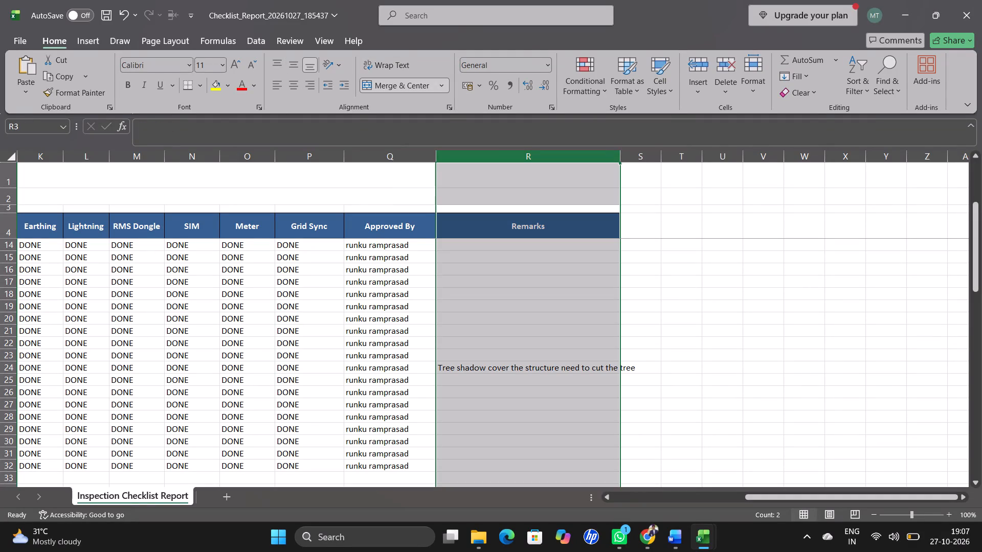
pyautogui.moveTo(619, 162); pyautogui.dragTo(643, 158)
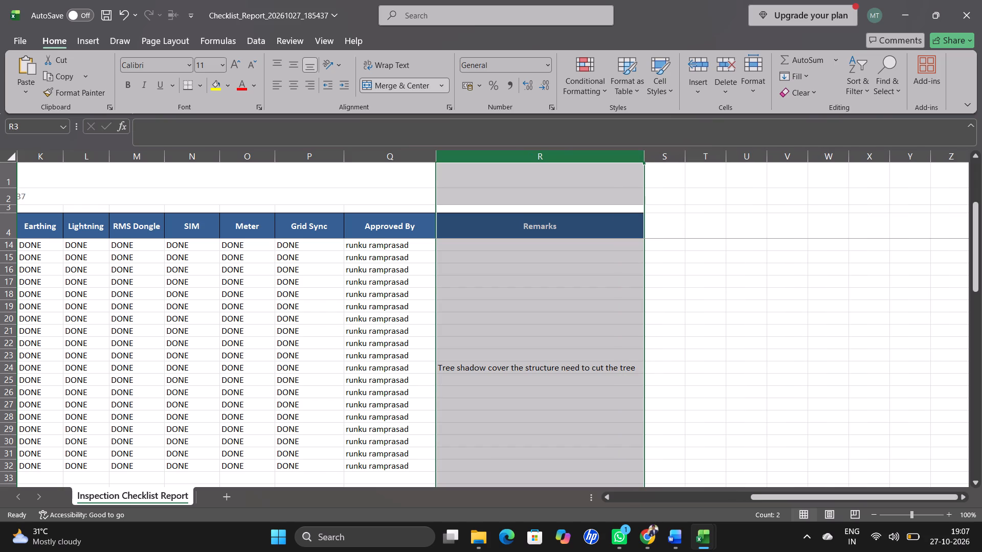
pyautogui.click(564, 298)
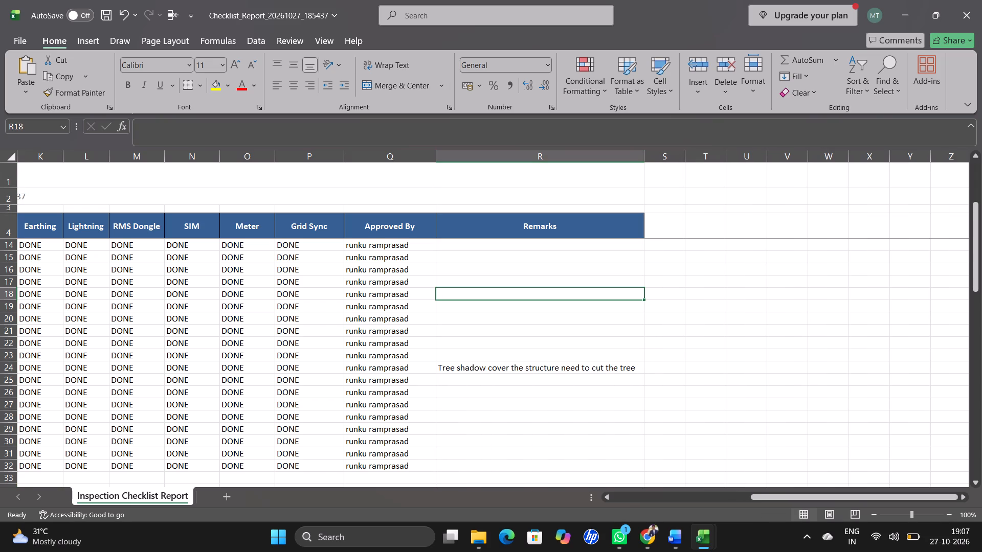
# Delete the entire Approved By column between Grid Sync and Remarks.
pyautogui.scroll(-1, 511, 306)
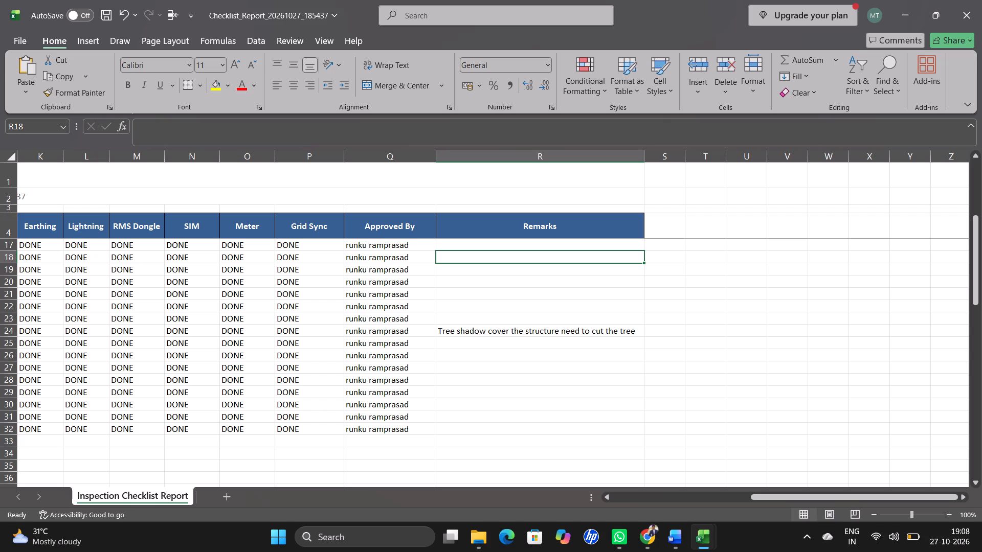
pyautogui.click(421, 228)
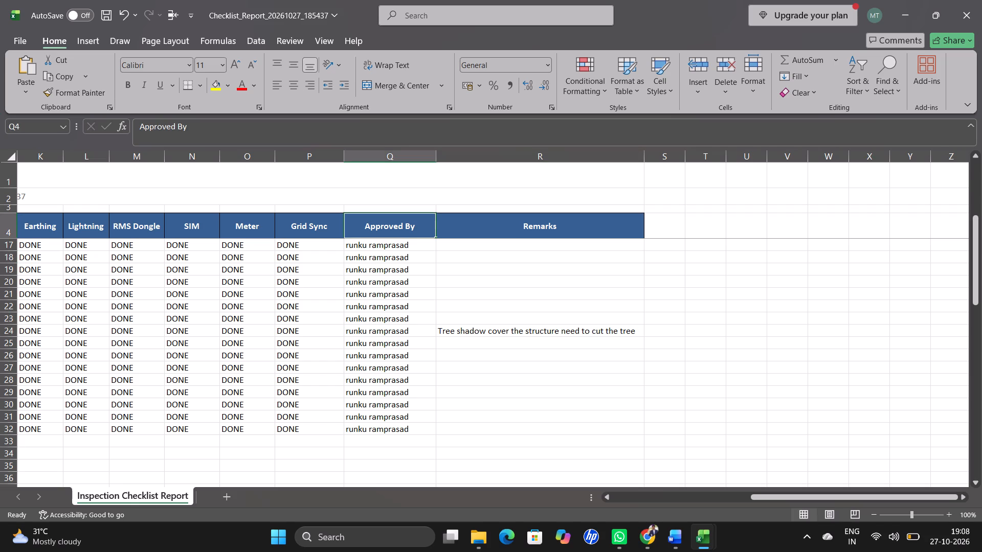
pyautogui.doubleClick(421, 228)
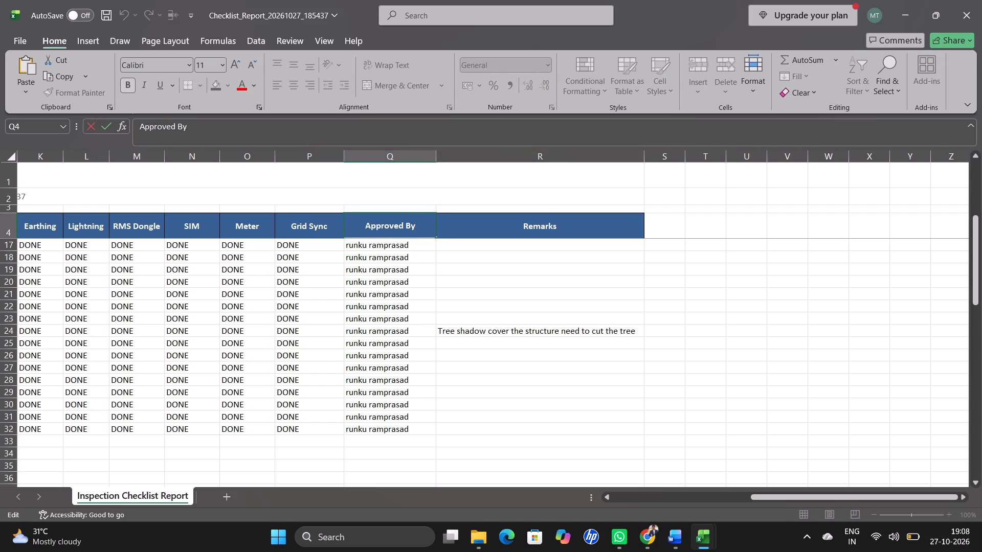
pyautogui.hscroll(1, 337, 224)
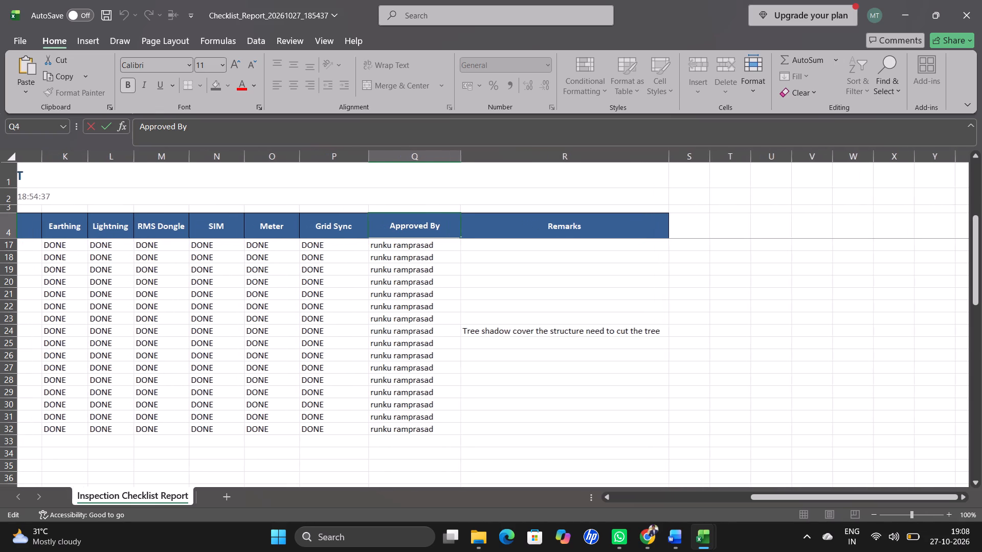
pyautogui.hscroll(1, 337, 224)
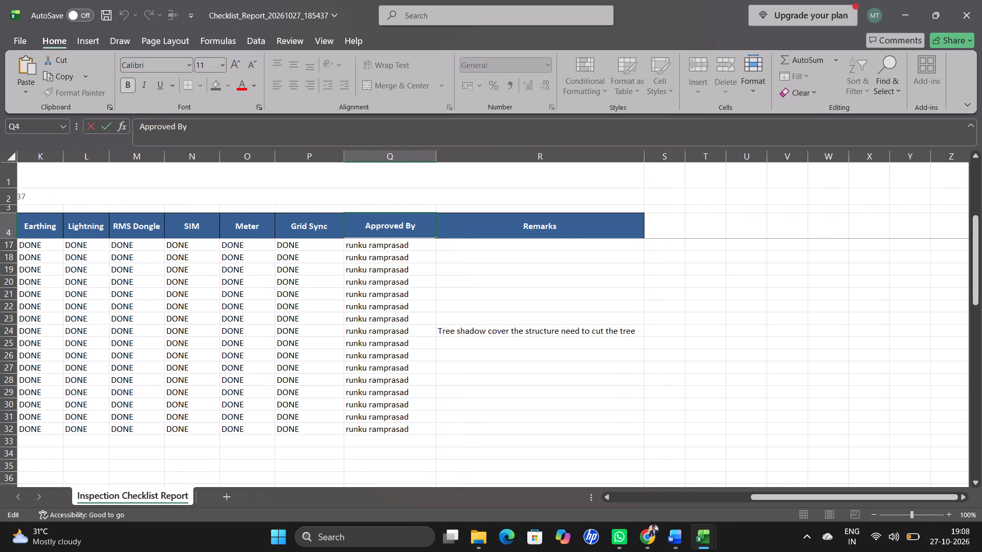
pyautogui.rightClick(421, 221)
pyautogui.rightClick(421, 221)
pyautogui.click(390, 257)
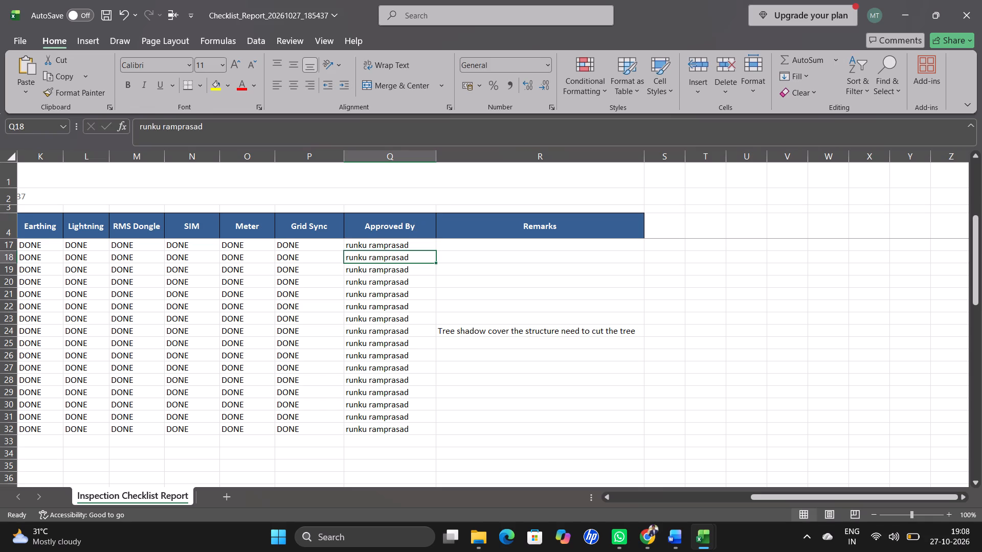
pyautogui.click(381, 227)
pyautogui.rightClick(381, 226)
pyautogui.click(421, 256)
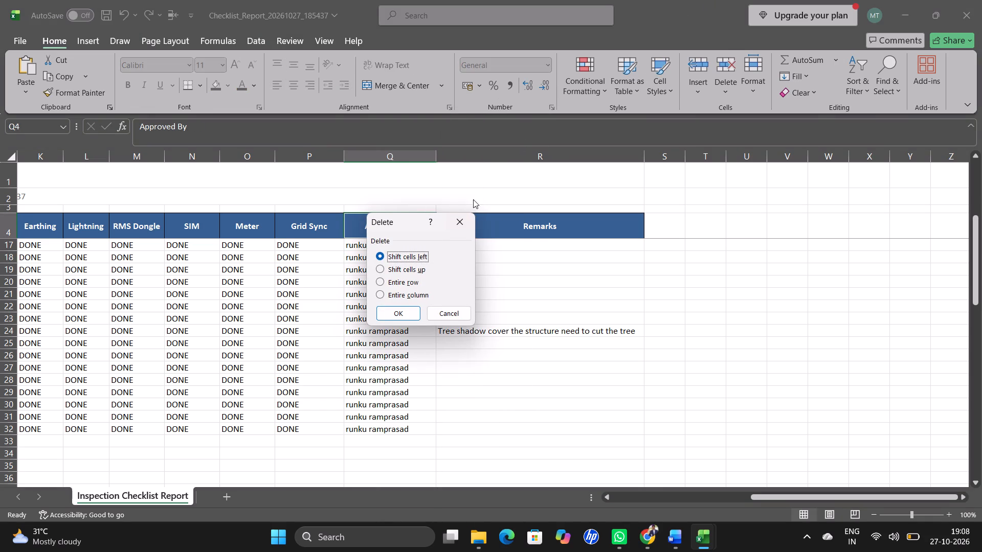
pyautogui.click(401, 294)
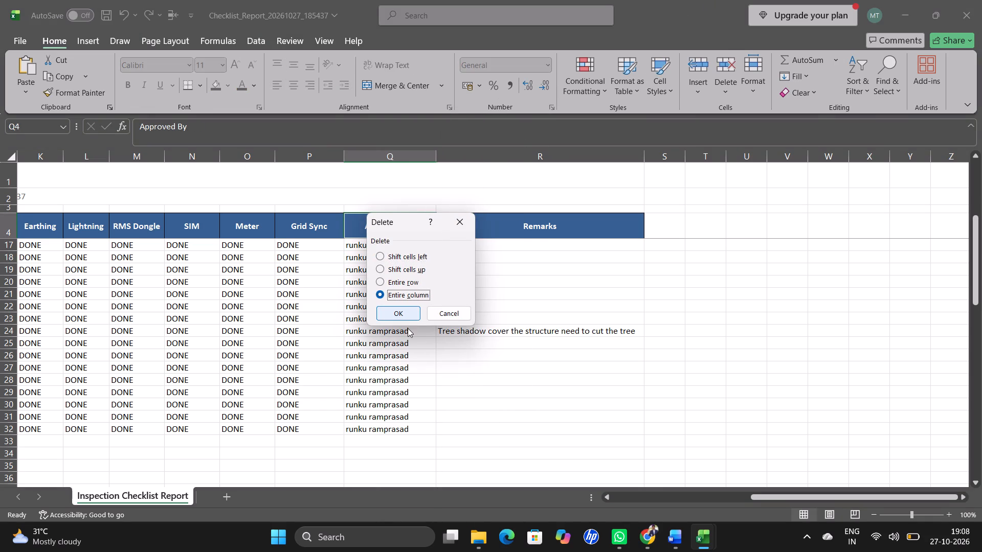
pyautogui.click(406, 310)
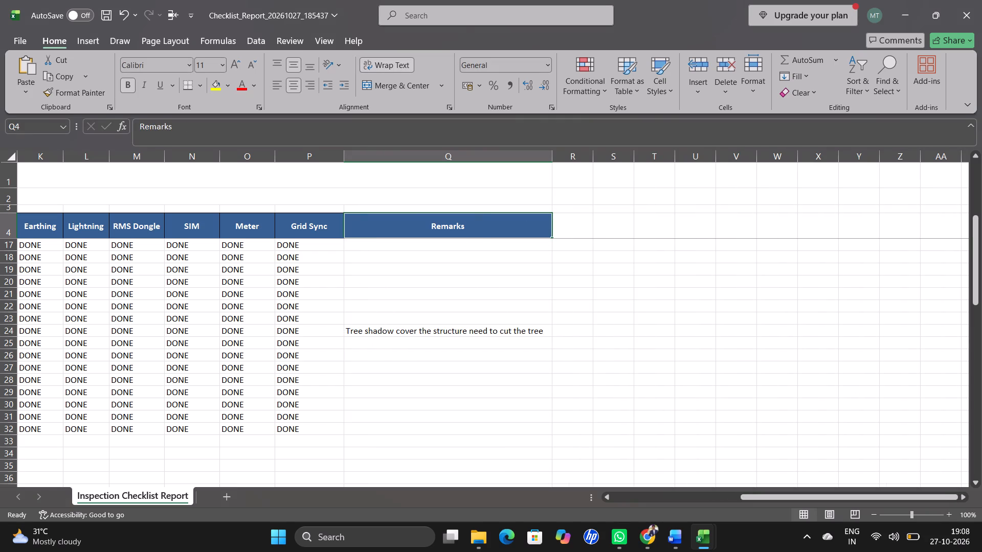
# Delete the entire Remarks column at the end of the checklist report.
pyautogui.click(425, 223)
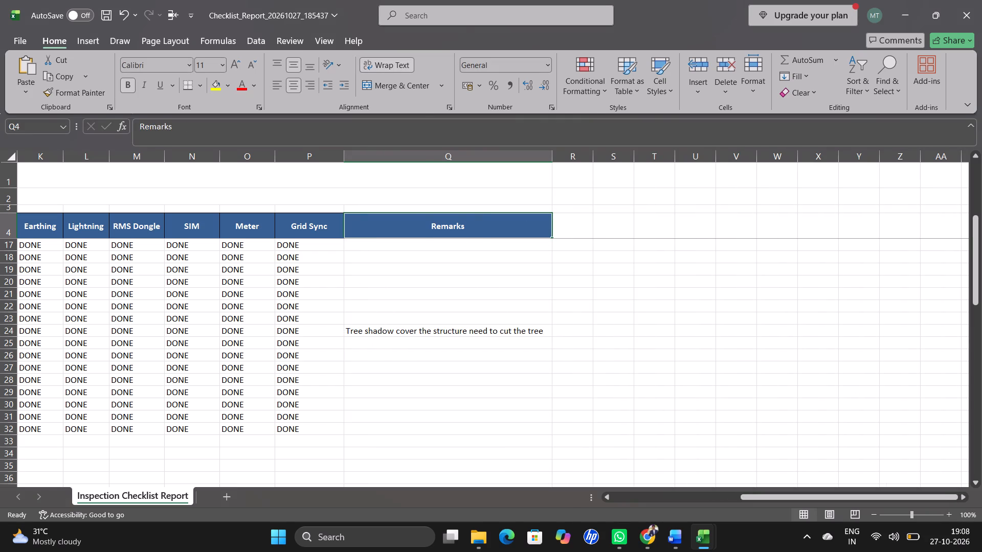
pyautogui.rightClick(424, 224)
pyautogui.click(439, 263)
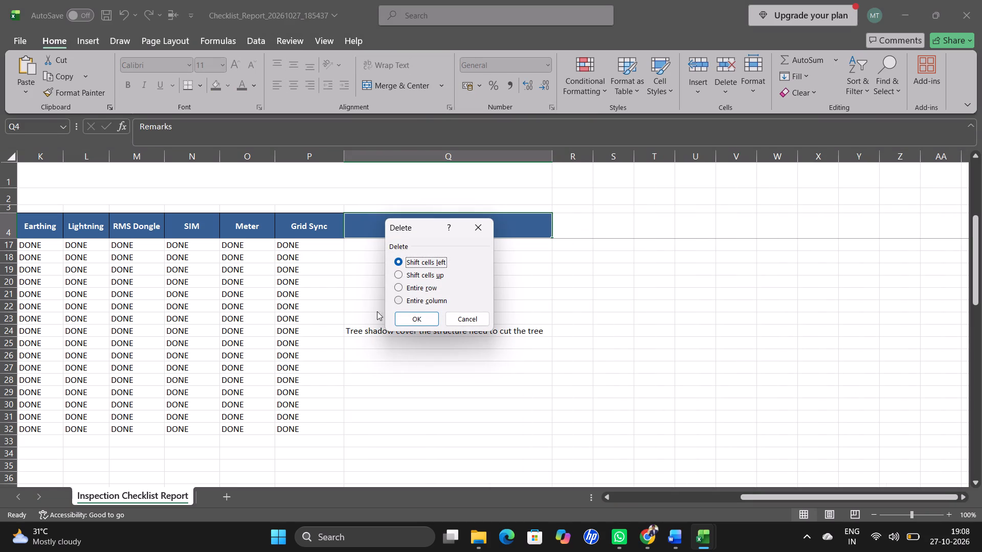
pyautogui.click(411, 298)
pyautogui.click(410, 318)
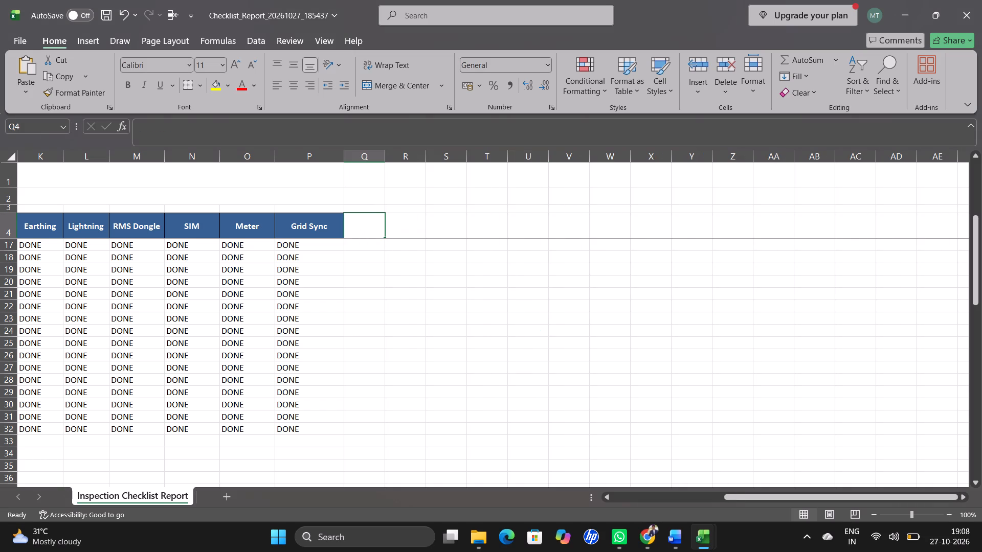
# Enter the header INSPECTION in the empty header cell Q4 directly after Grid Sync.
pyautogui.doubleClick(362, 228)
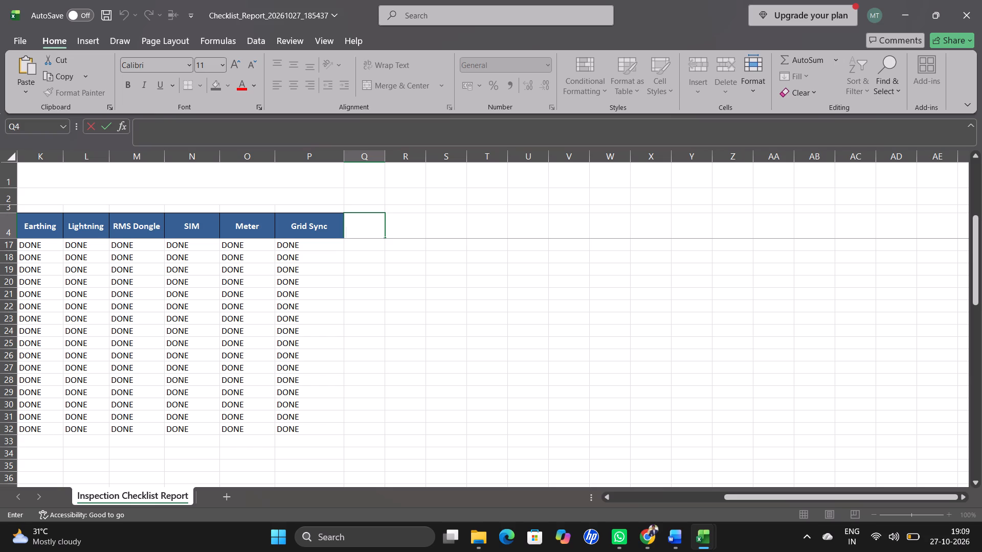
pyautogui.write('INC')
pyautogui.write('EP')
pyautogui.hotkey('shift', 'BackSpace')
pyautogui.hotkey('shift', 'BackSpace')
pyautogui.press('BackSpace')
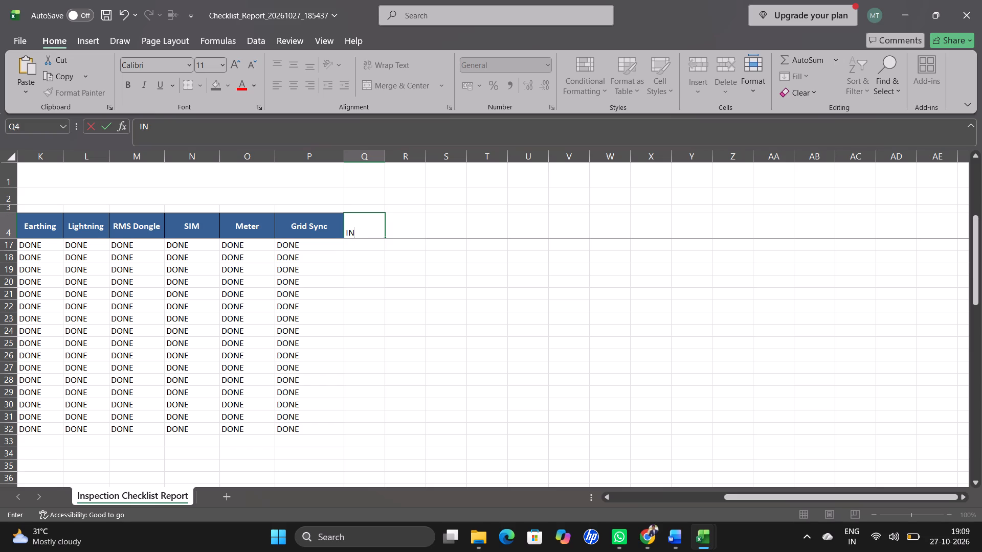
pyautogui.press('s')
pyautogui.press('p')
pyautogui.write('EC')
pyautogui.write('TION')
pyautogui.click(376, 211)
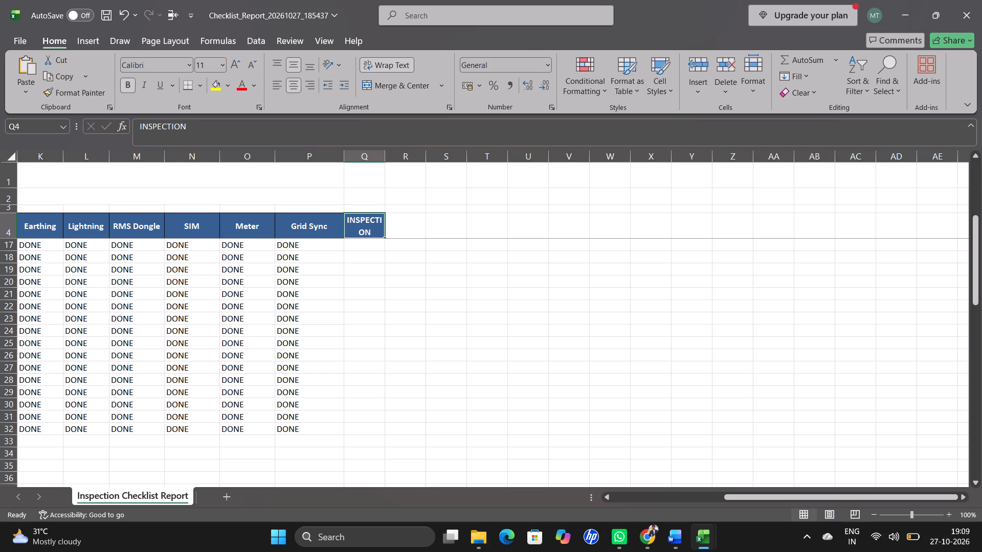
# Widen the INSPECTION column until its header fits on a single line.
pyautogui.click(379, 152)
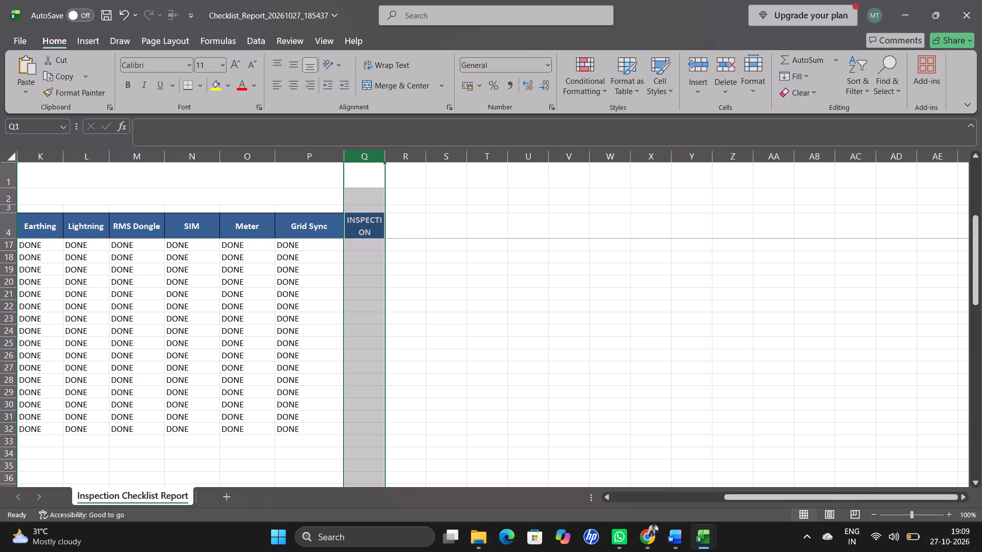
pyautogui.click(385, 164)
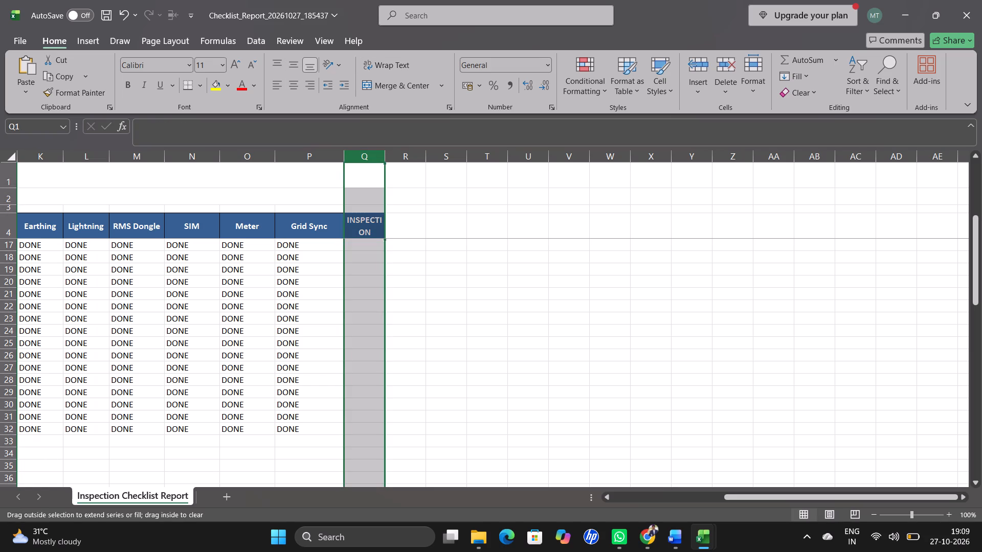
pyautogui.click(385, 163)
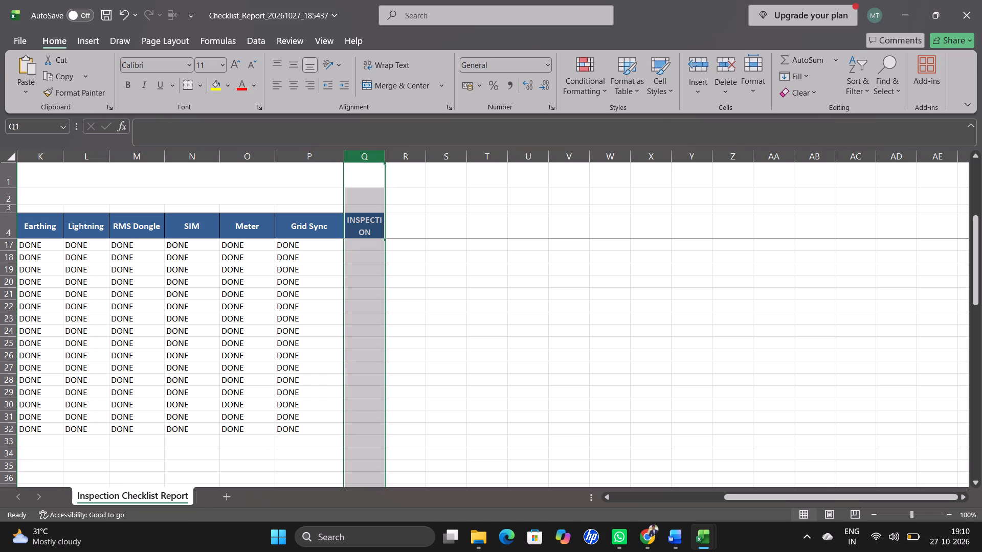
pyautogui.moveTo(385, 160); pyautogui.dragTo(395, 159)
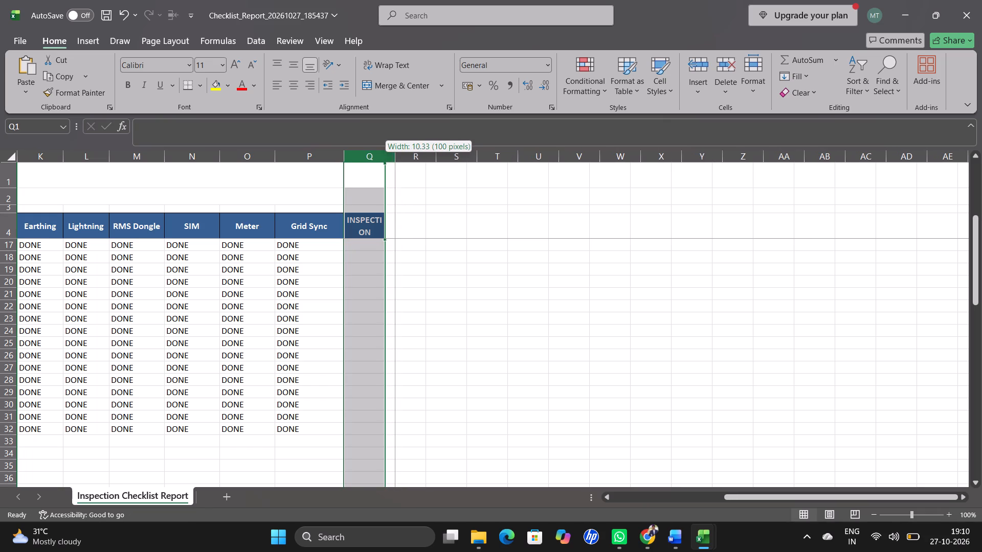
pyautogui.moveTo(395, 159); pyautogui.dragTo(399, 159)
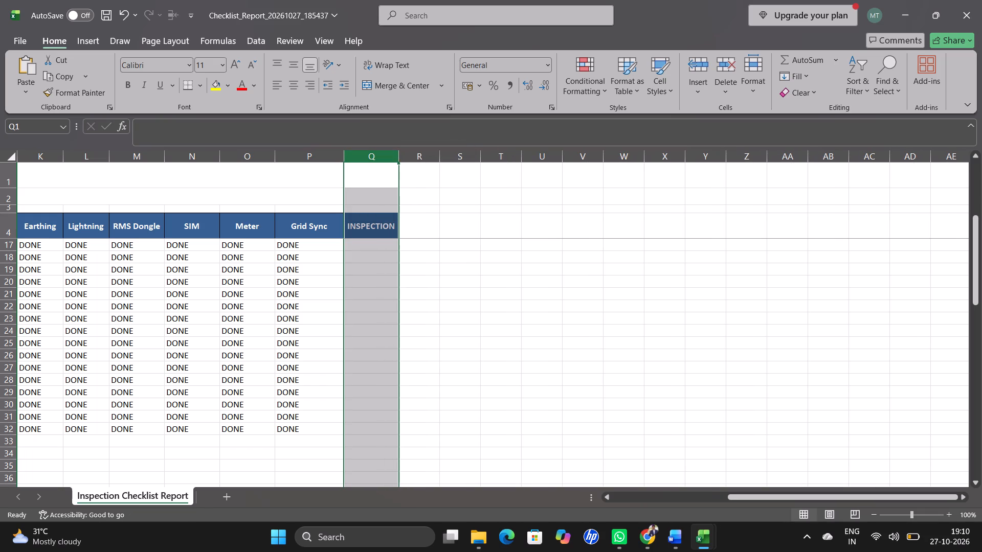
pyautogui.click(444, 235)
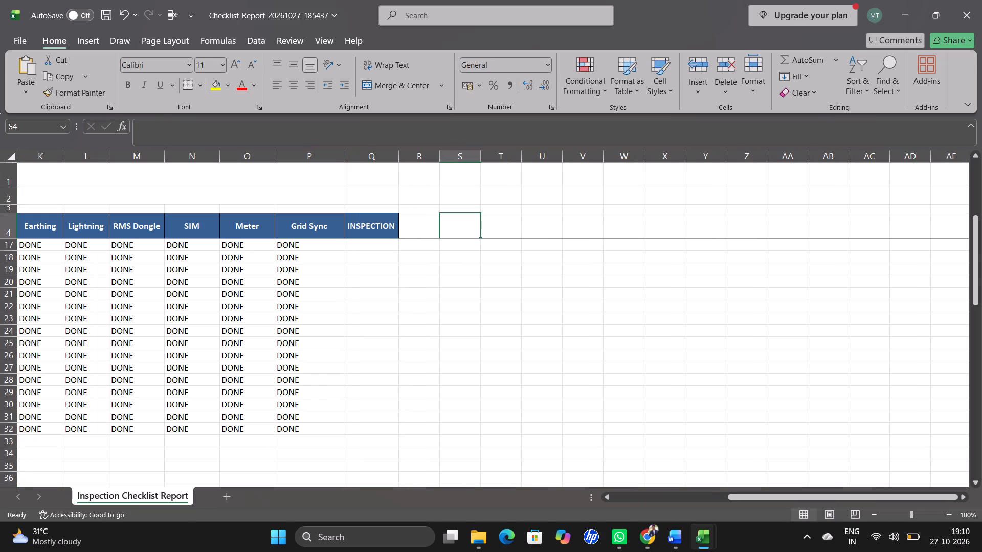
# Enter DONE in the INSPECTION column at row 17 and fill it down through row 32.
pyautogui.click(362, 243)
pyautogui.write('DONE')
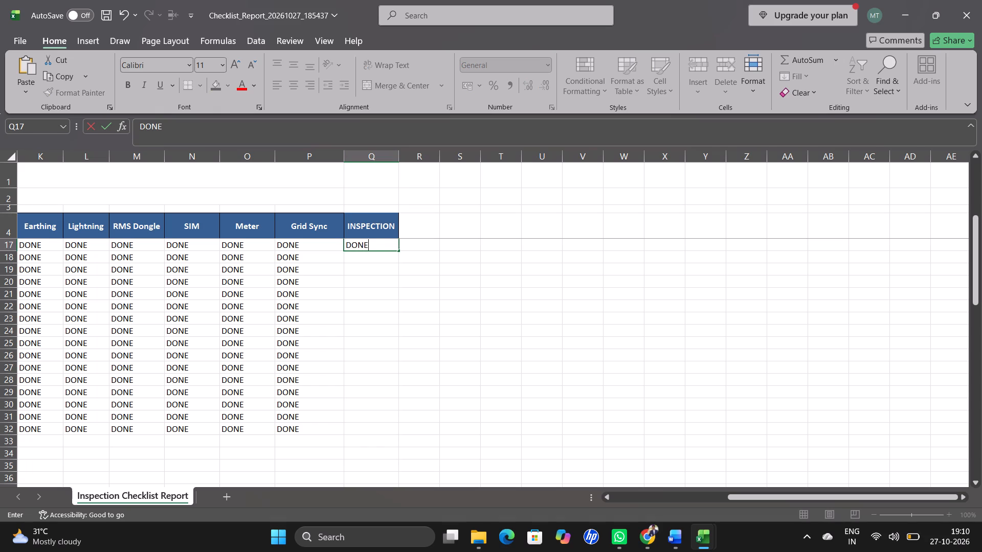
pyautogui.click(361, 261)
pyautogui.click(368, 245)
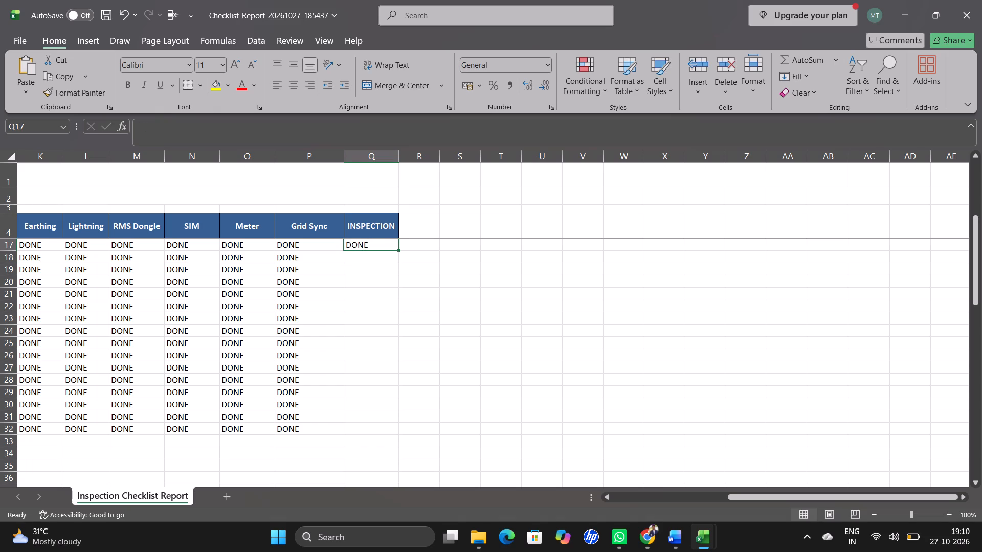
pyautogui.moveTo(398, 250); pyautogui.dragTo(394, 278)
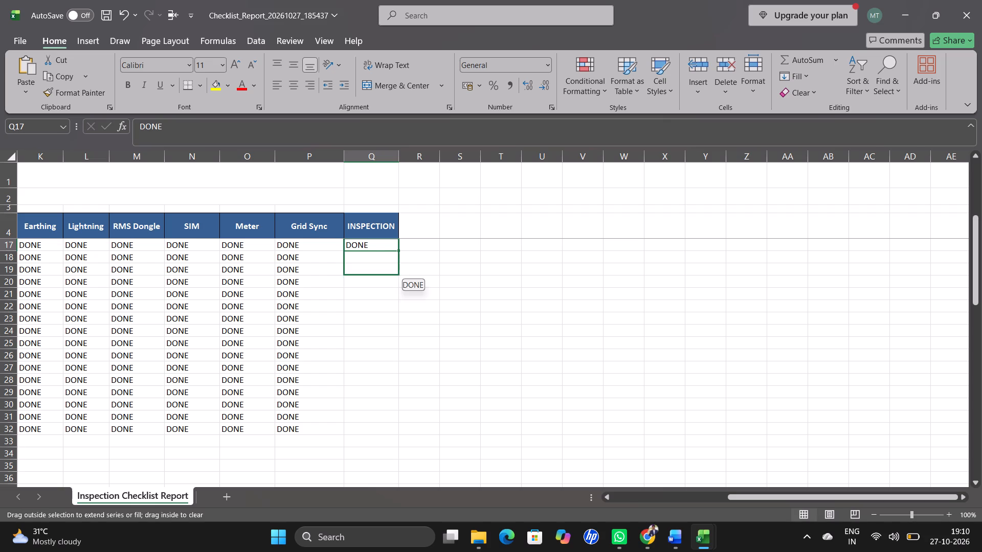
pyautogui.moveTo(394, 278); pyautogui.dragTo(391, 429)
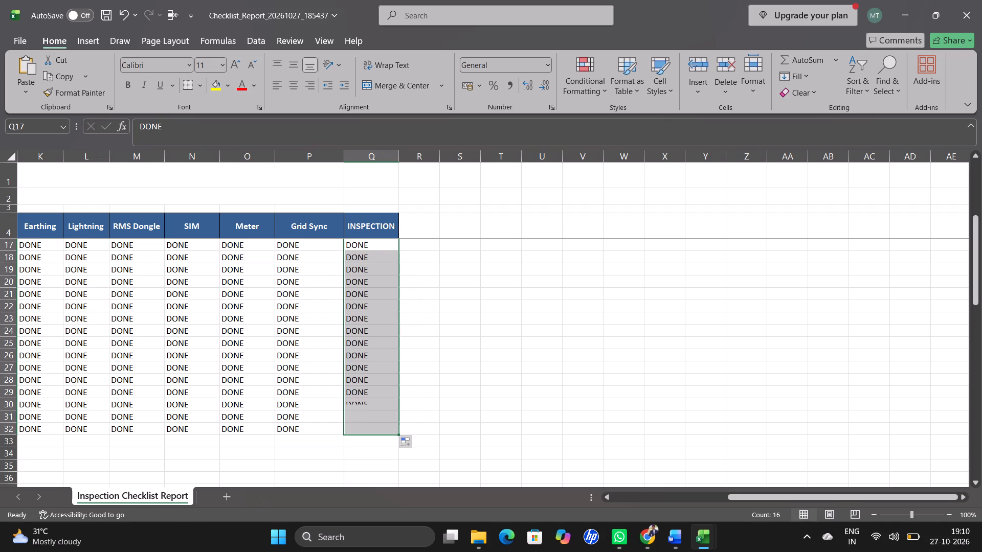
# Enter the header REMARKS in header cell R4, directly after INSPECTION.
pyautogui.click(409, 227)
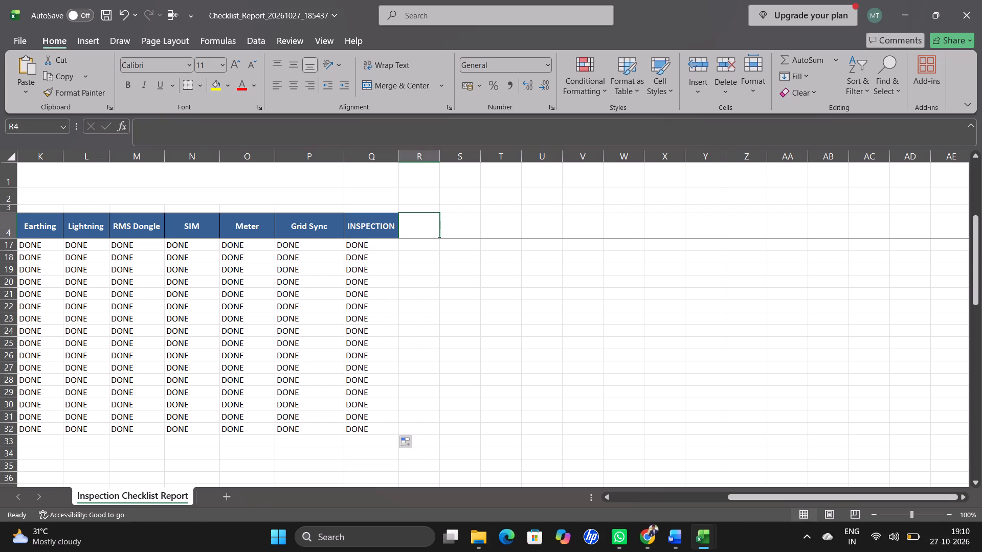
pyautogui.press('d')
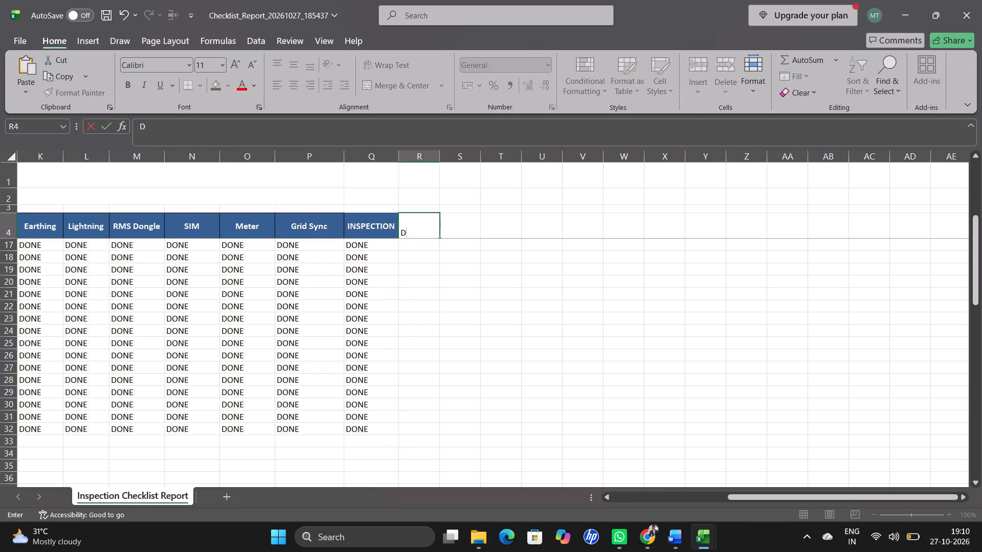
pyautogui.press('o')
pyautogui.press('BackSpace')
pyautogui.press('BackSpace')
pyautogui.write('REMAR')
pyautogui.write('KS')
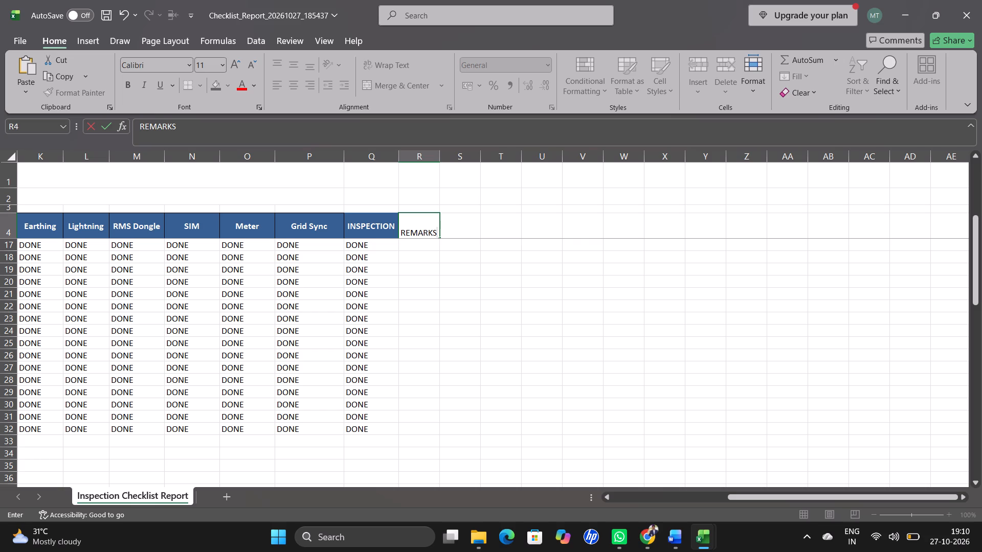
# Widen the REMARKS column to several times its default width to leave room for long comments.
pyautogui.click(432, 157)
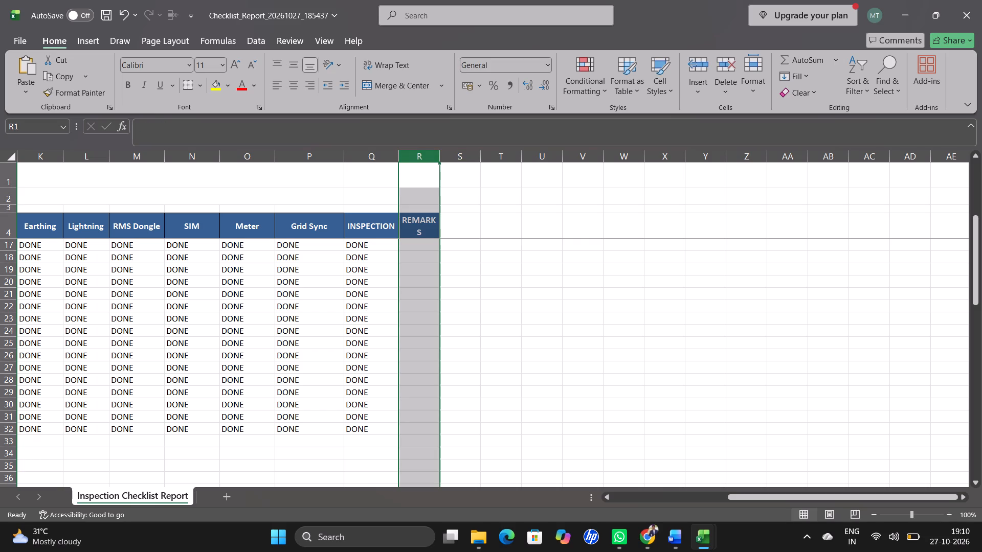
pyautogui.moveTo(440, 162); pyautogui.dragTo(503, 156)
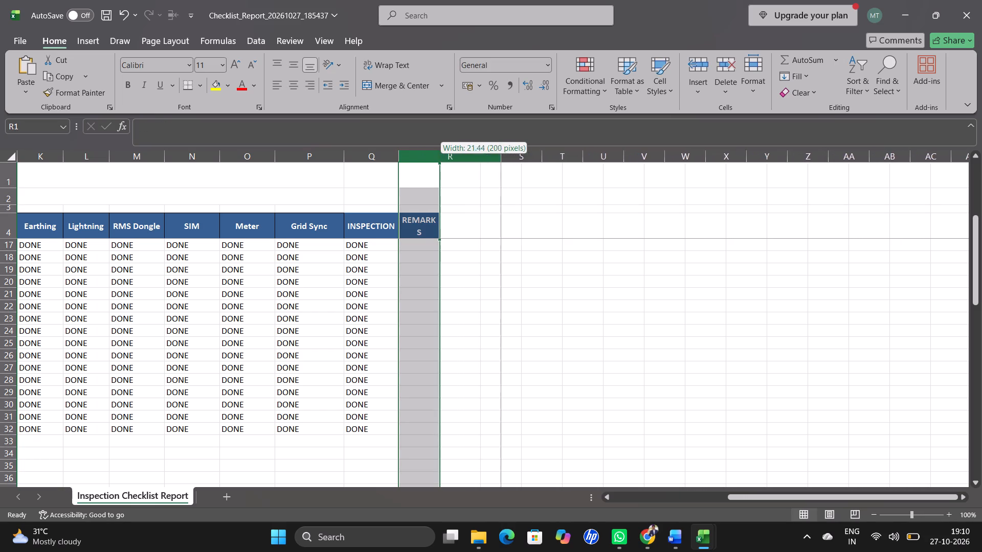
pyautogui.moveTo(503, 156); pyautogui.dragTo(565, 158)
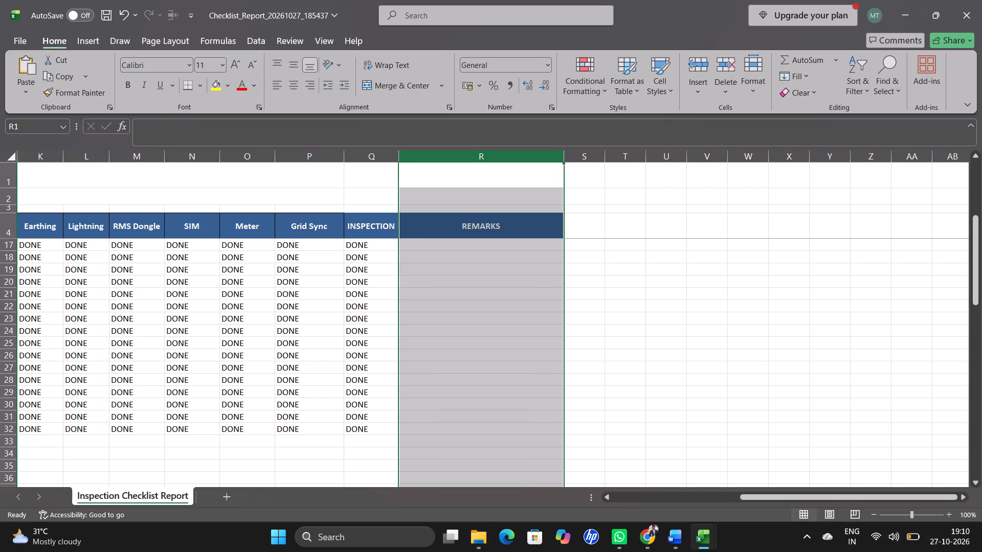
pyautogui.moveTo(565, 162); pyautogui.dragTo(607, 159)
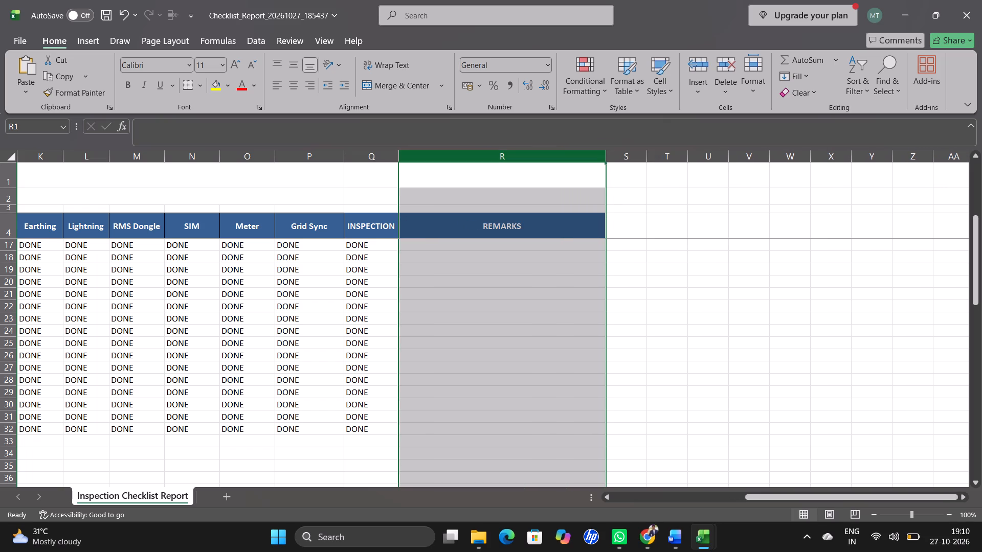
pyautogui.click(520, 317)
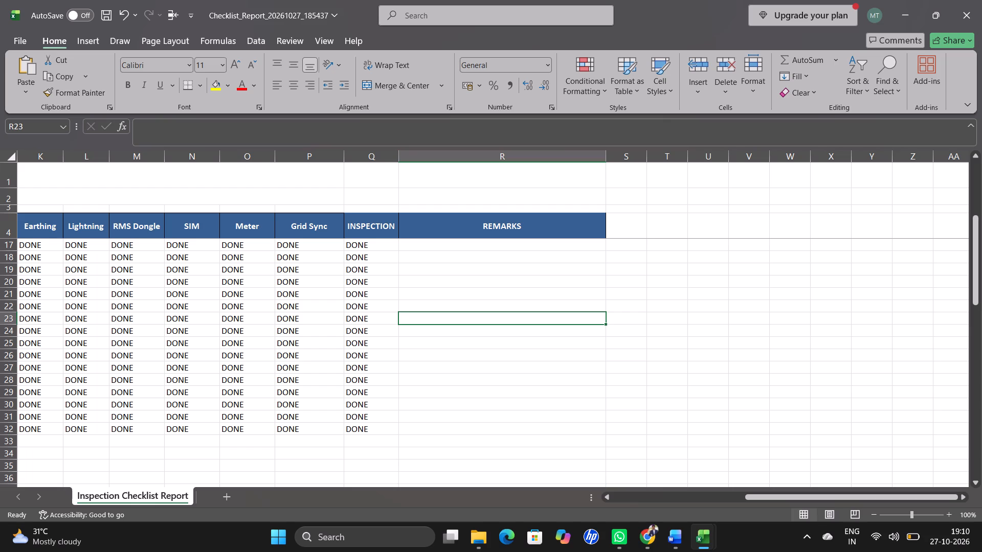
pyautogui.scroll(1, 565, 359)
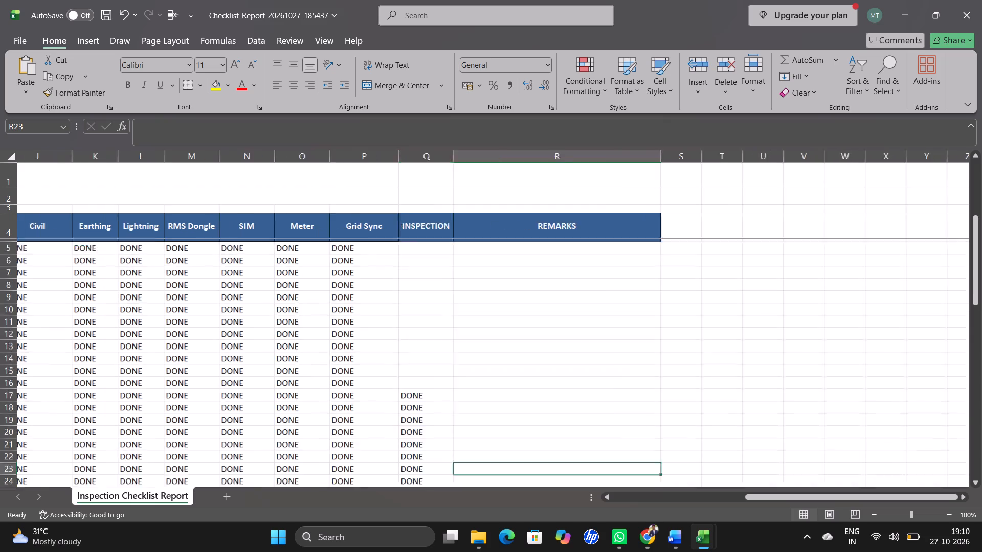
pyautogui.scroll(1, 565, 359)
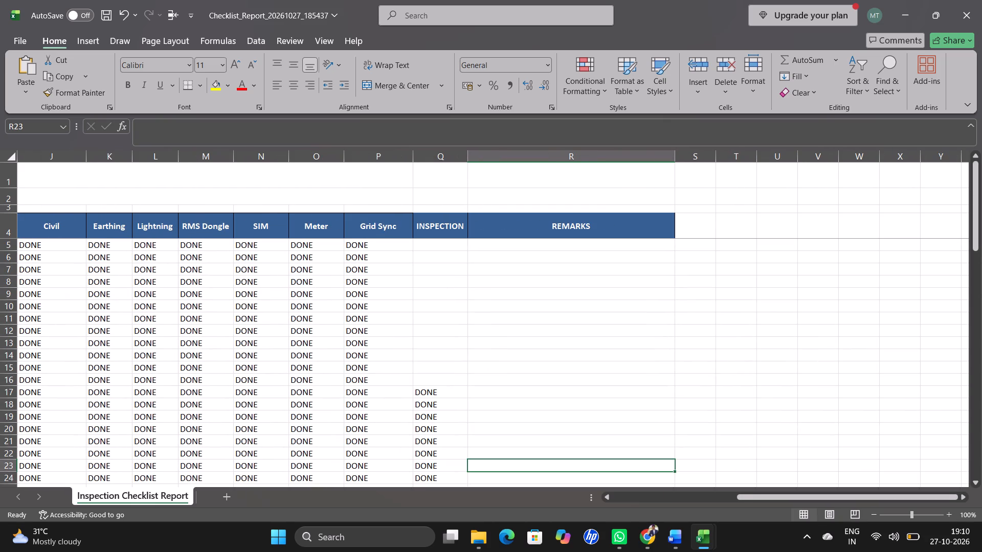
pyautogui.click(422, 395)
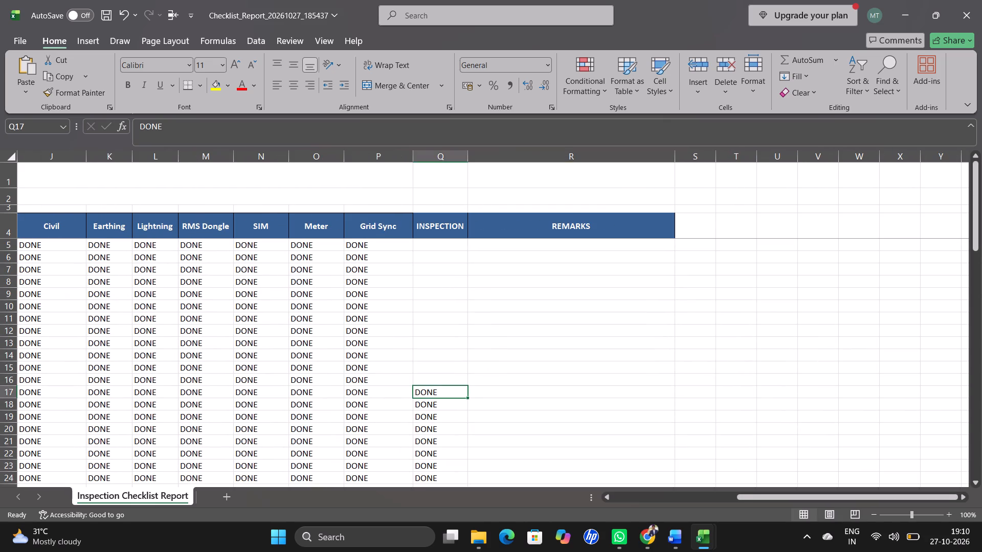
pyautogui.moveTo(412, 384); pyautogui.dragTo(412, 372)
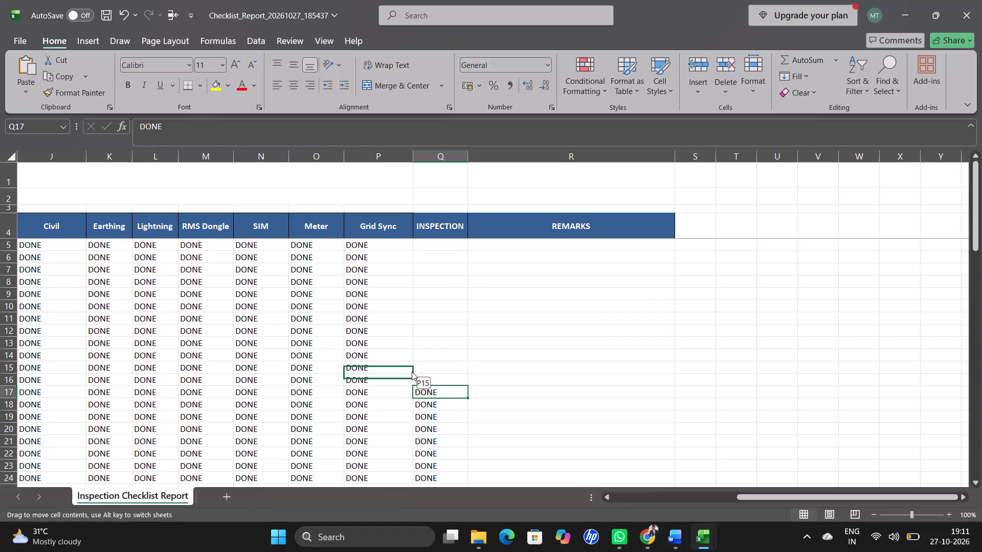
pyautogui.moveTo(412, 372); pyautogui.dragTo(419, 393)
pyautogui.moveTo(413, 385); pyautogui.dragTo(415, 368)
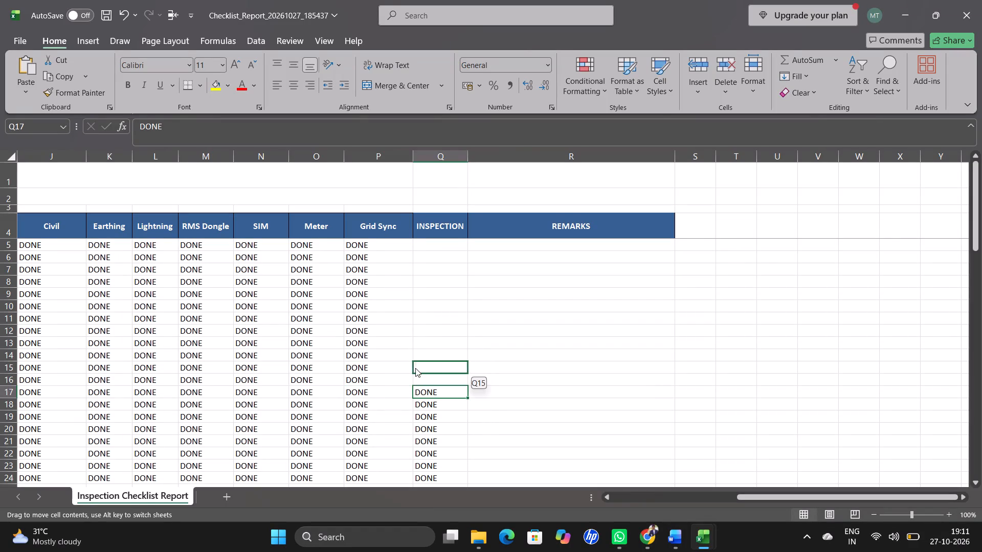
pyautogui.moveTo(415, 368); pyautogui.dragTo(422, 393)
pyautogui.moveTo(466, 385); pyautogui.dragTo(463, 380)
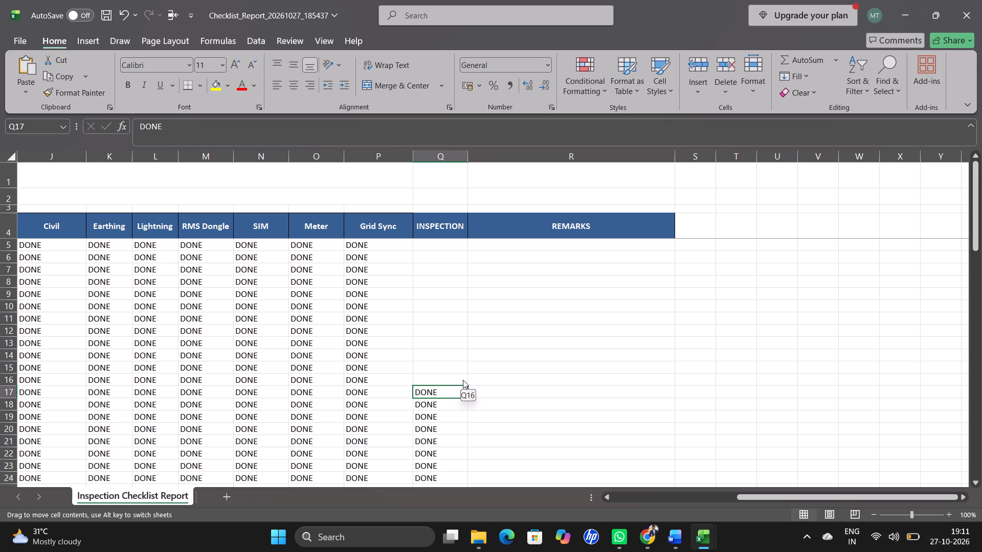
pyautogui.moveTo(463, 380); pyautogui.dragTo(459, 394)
# Enter DONE in the INSPECTION column at row 5 and complete the blank cells down through row 16 with DONE.
pyautogui.click(425, 246)
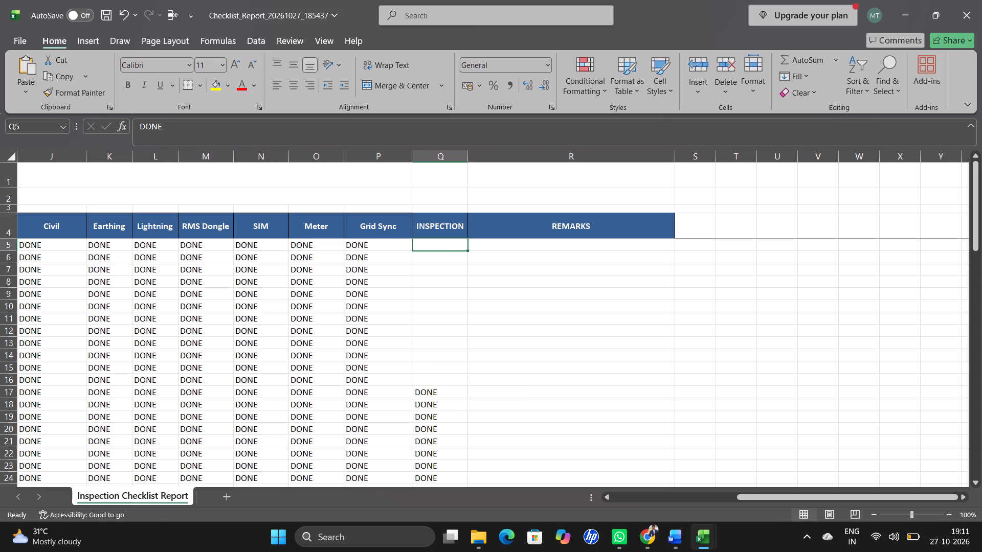
pyautogui.write('DONE')
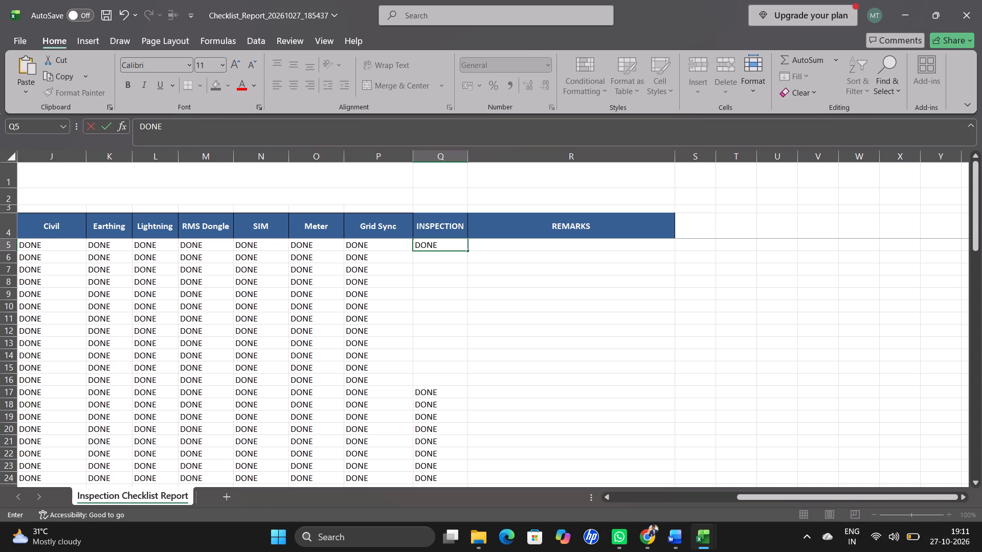
pyautogui.moveTo(467, 251); pyautogui.dragTo(451, 378)
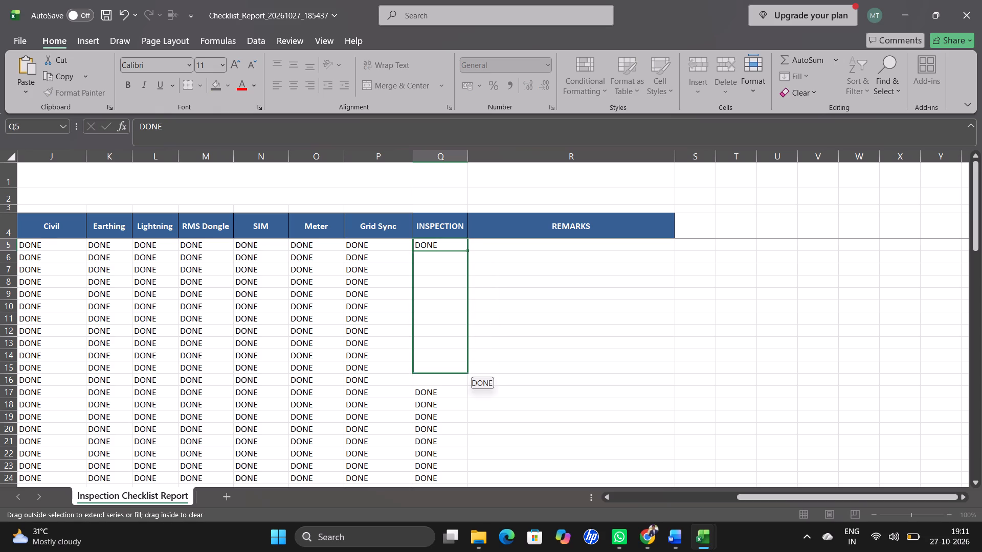
pyautogui.moveTo(451, 378); pyautogui.dragTo(451, 376)
pyautogui.click(456, 380)
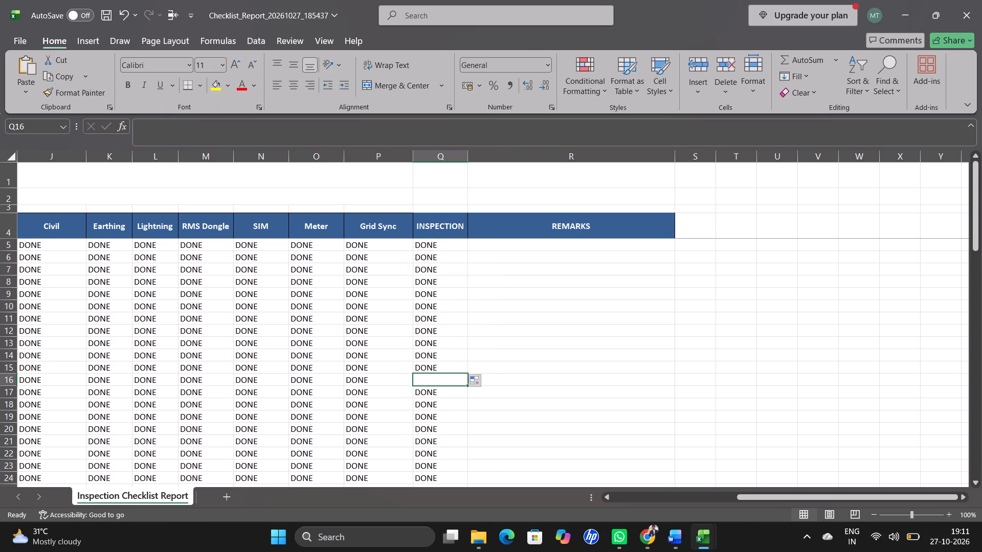
pyautogui.write('DONE')
pyautogui.click(577, 358)
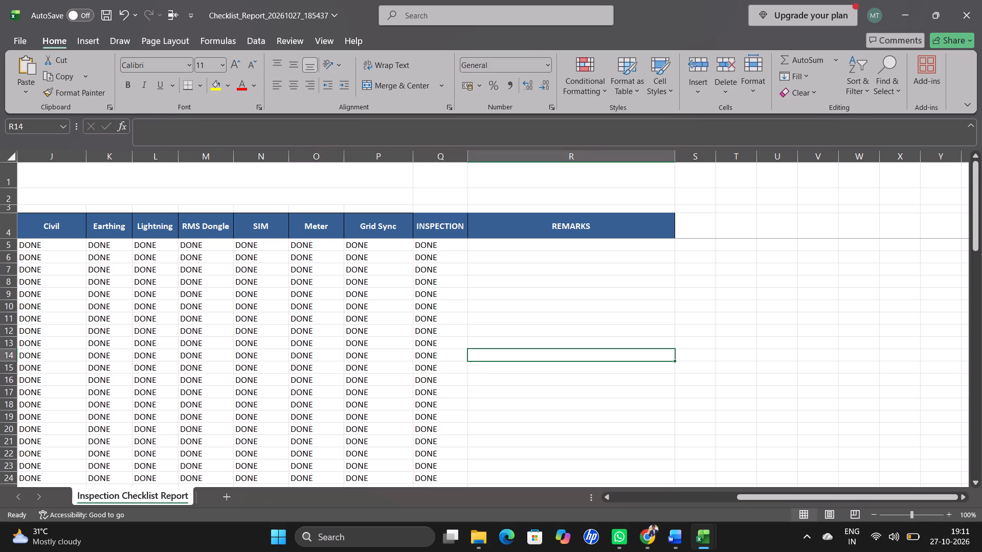
# Review the checklist rows across to the Service Number and Name columns to identify the installation that needs a remark.
pyautogui.scroll(3, 557, 351)
pyautogui.hscroll(1, 557, 351)
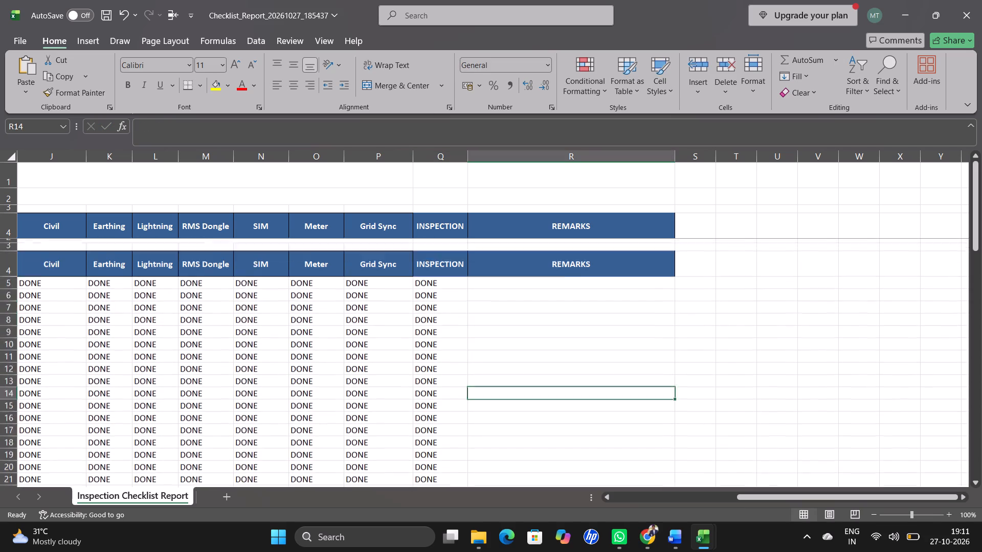
pyautogui.scroll(-1, 557, 351)
pyautogui.hscroll(3, 557, 351)
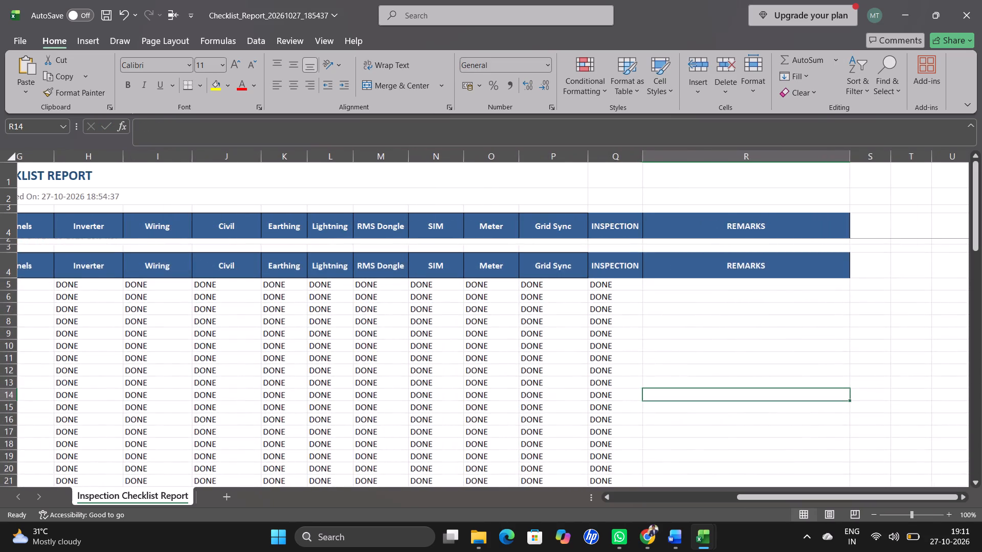
pyautogui.hscroll(5, 557, 351)
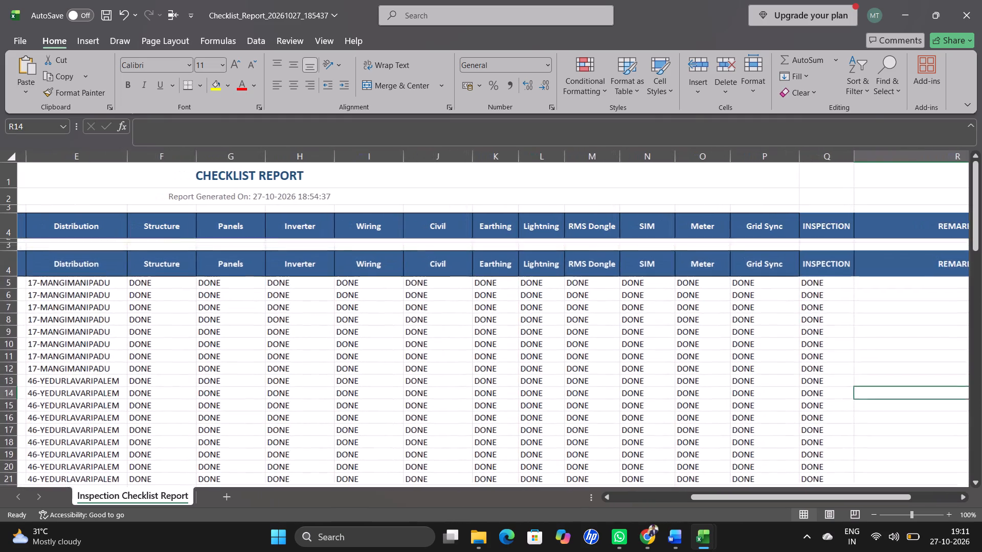
pyautogui.scroll(-1, 557, 351)
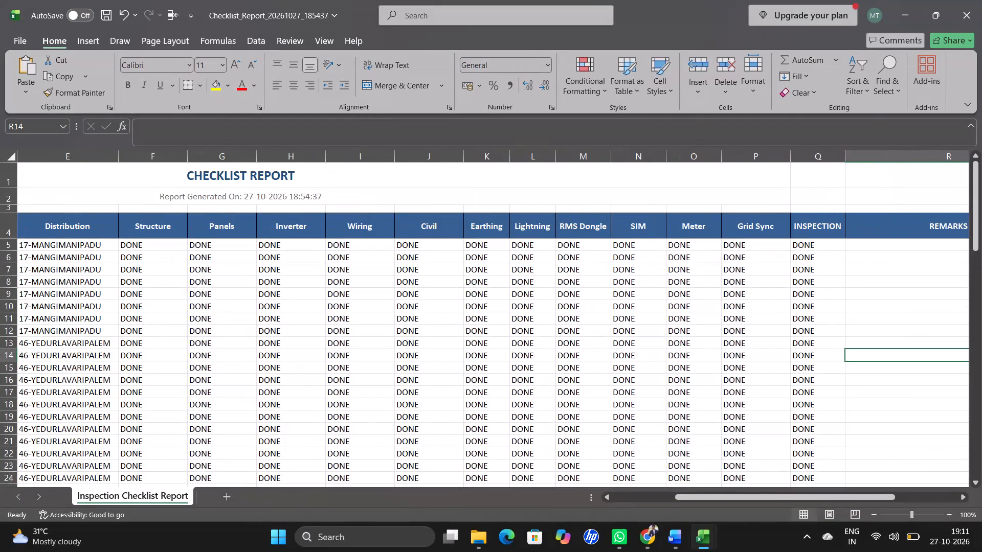
pyautogui.hscroll(6, 557, 351)
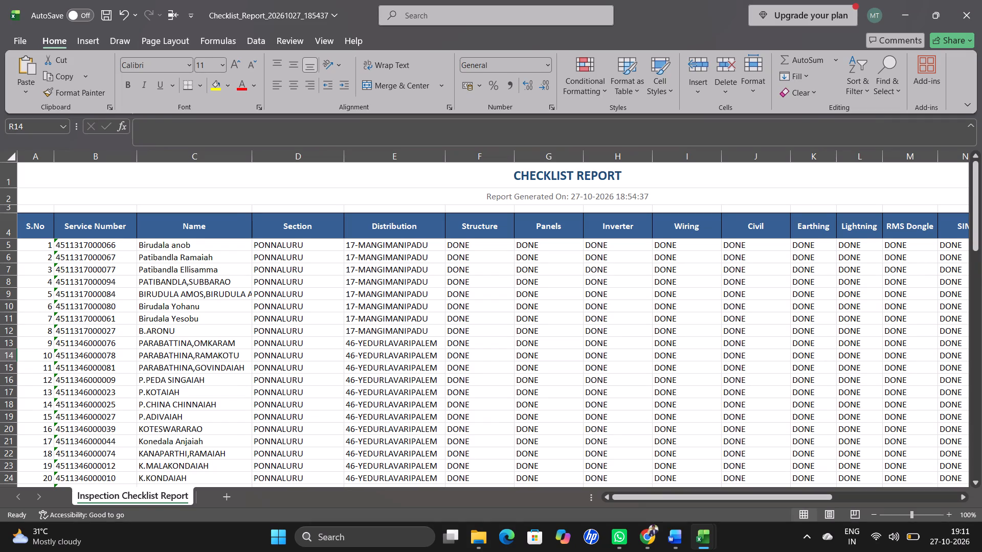
# Enter the remark THE TREE SHADOW COVER THE 20% OFN THE STRUCTURE in the REMARKS column for row 23.
pyautogui.click(122, 468)
pyautogui.hscroll(-7, 514, 456)
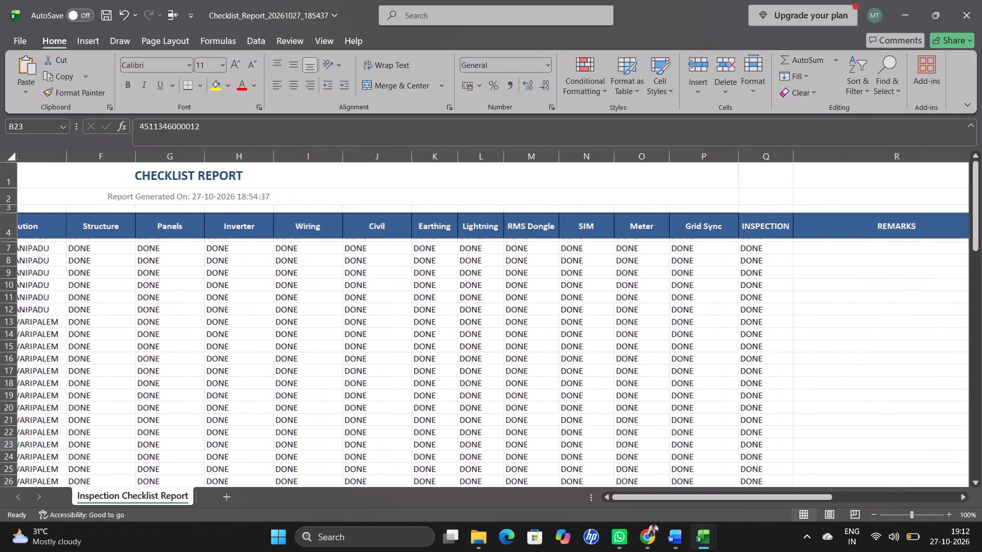
pyautogui.hscroll(-7, 514, 456)
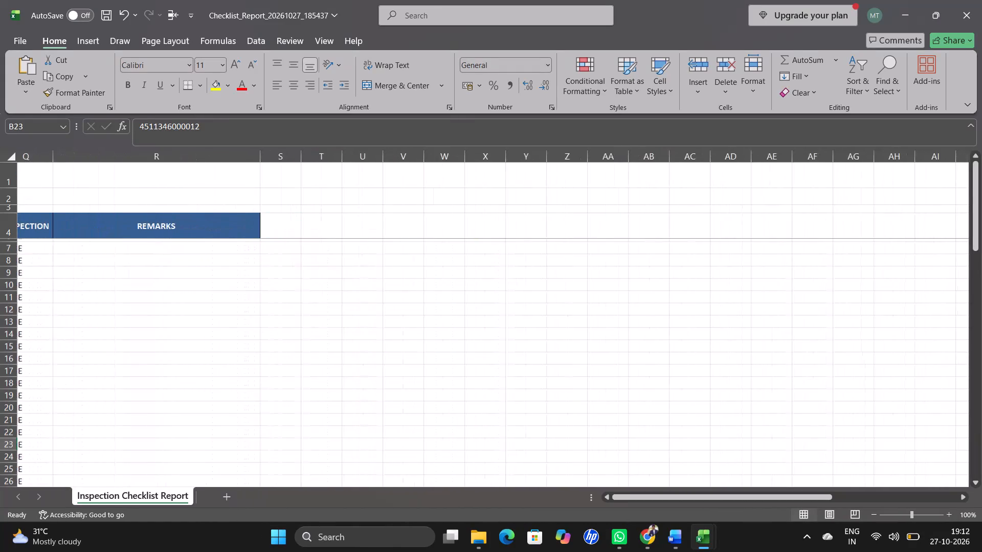
pyautogui.hscroll(-3, 514, 456)
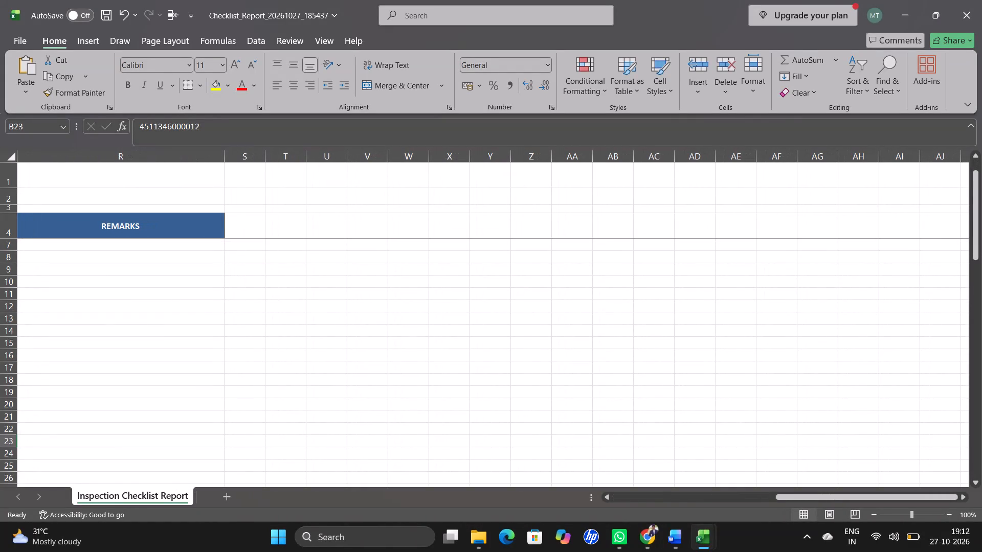
pyautogui.doubleClick(66, 442)
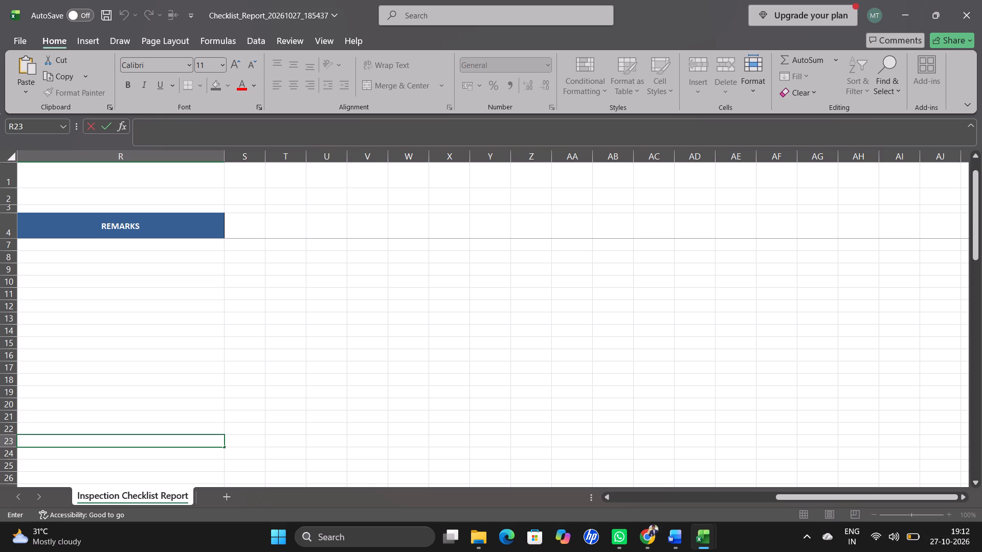
pyautogui.write('THE')
pyautogui.press('space')
pyautogui.write('TREE SHADOW COVER')
pyautogui.press('space')
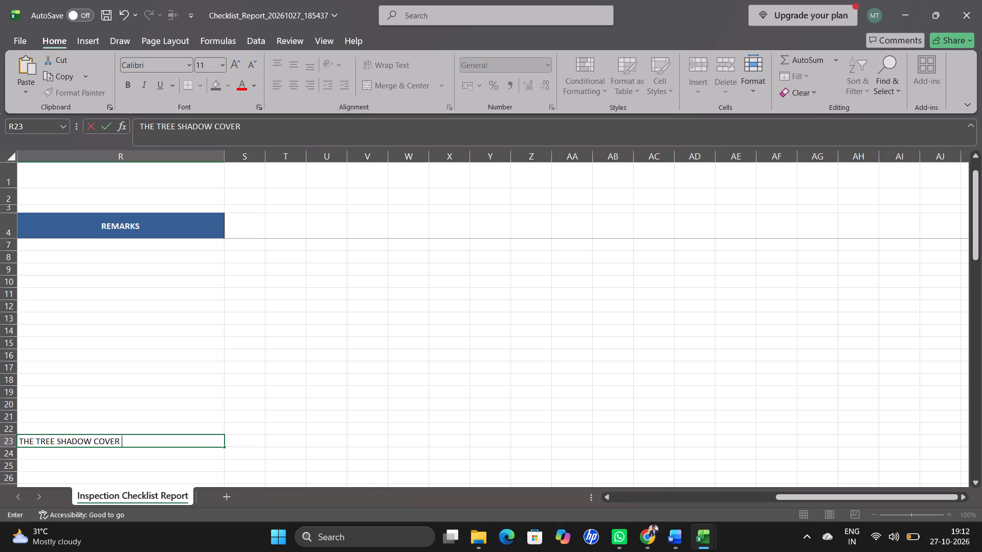
pyautogui.write('THE')
pyautogui.press('space')
pyautogui.press('2')
pyautogui.press('0')
pyautogui.hotkey('shift', '%')
pyautogui.press('space')
pyautogui.write('OFN THE')
pyautogui.press('space')
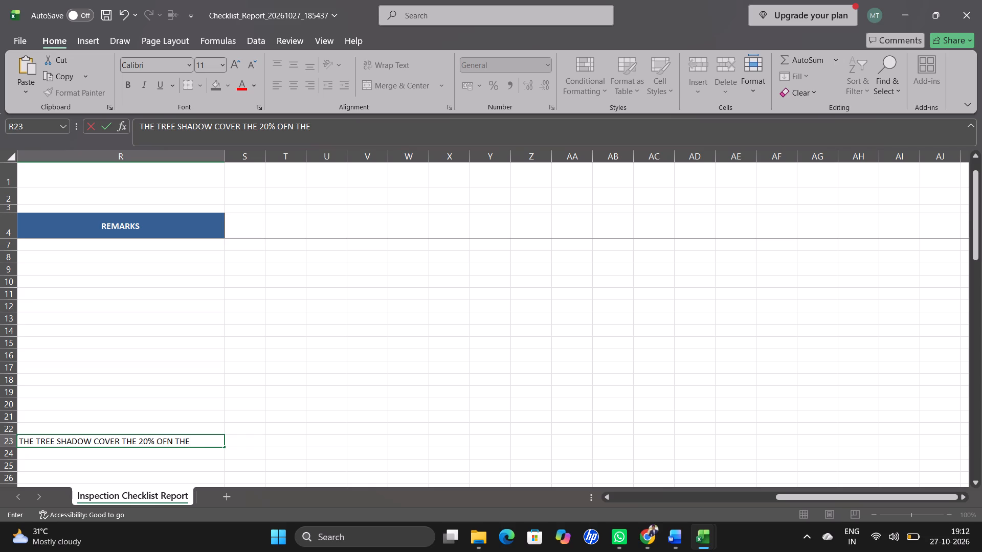
pyautogui.write('STRUCT')
pyautogui.write('URE')
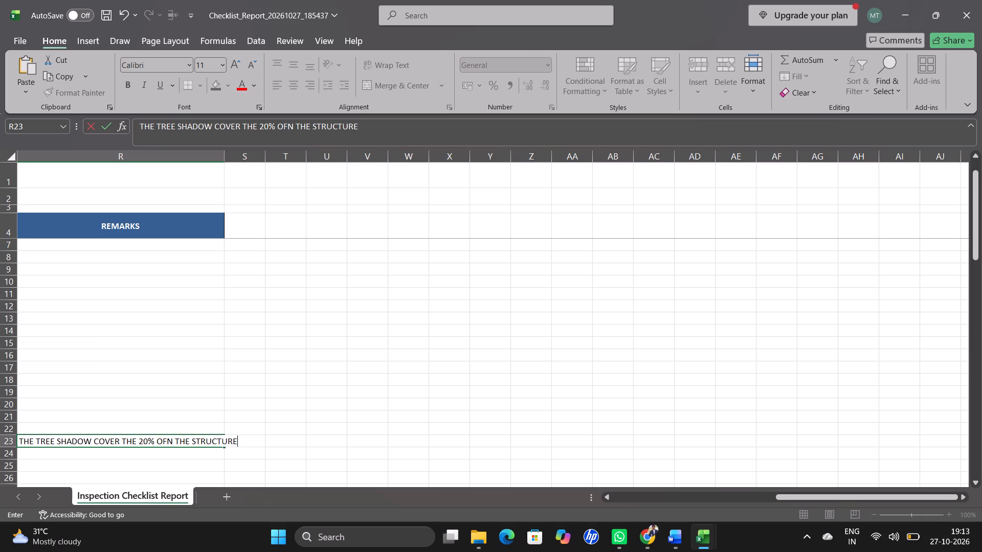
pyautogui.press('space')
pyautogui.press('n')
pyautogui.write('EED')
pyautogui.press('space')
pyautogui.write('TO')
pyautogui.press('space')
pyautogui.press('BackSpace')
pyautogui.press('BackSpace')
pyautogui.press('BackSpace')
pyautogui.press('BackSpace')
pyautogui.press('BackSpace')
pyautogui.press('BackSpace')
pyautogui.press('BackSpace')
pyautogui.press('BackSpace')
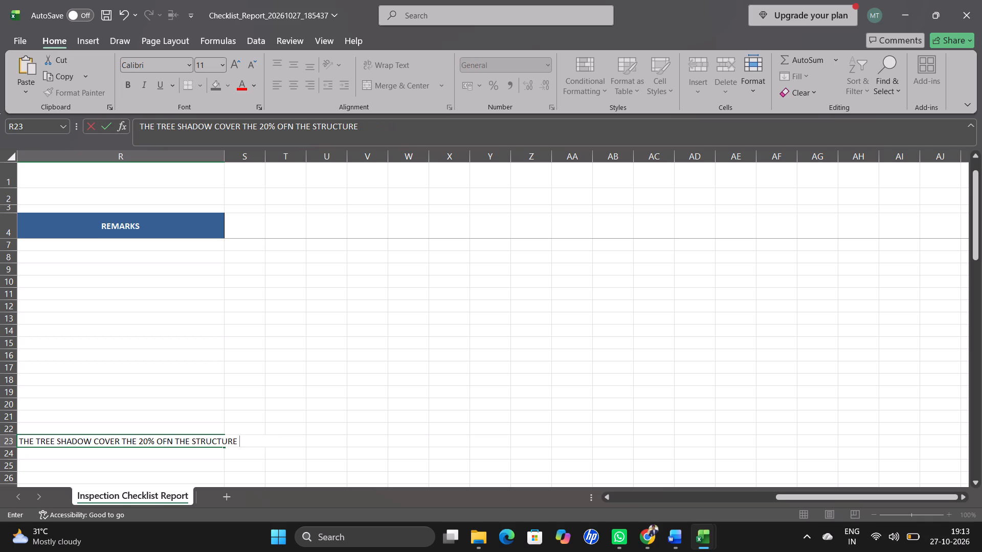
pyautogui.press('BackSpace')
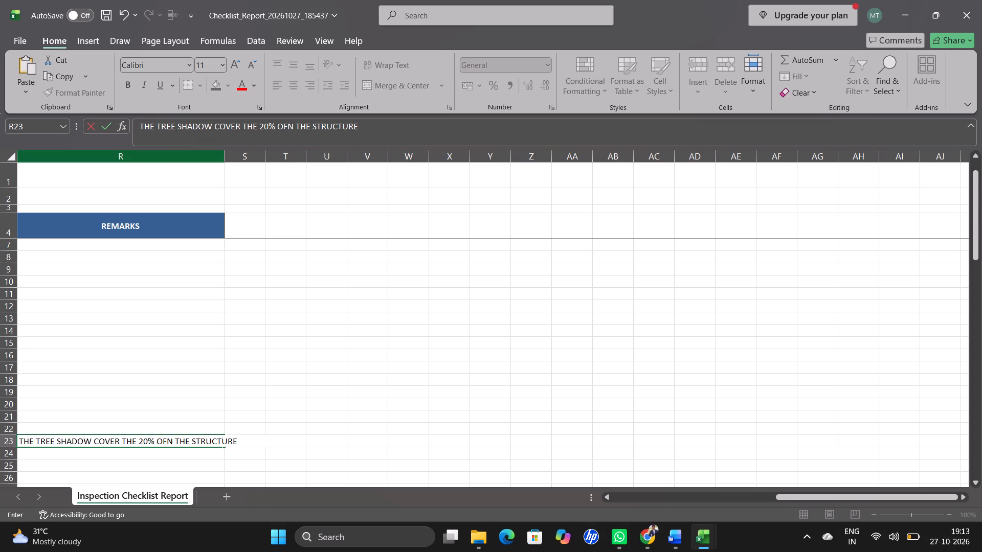
# Widen the REMARKS column slightly so the tree shadow remark in row 23 fits.
pyautogui.click(218, 157)
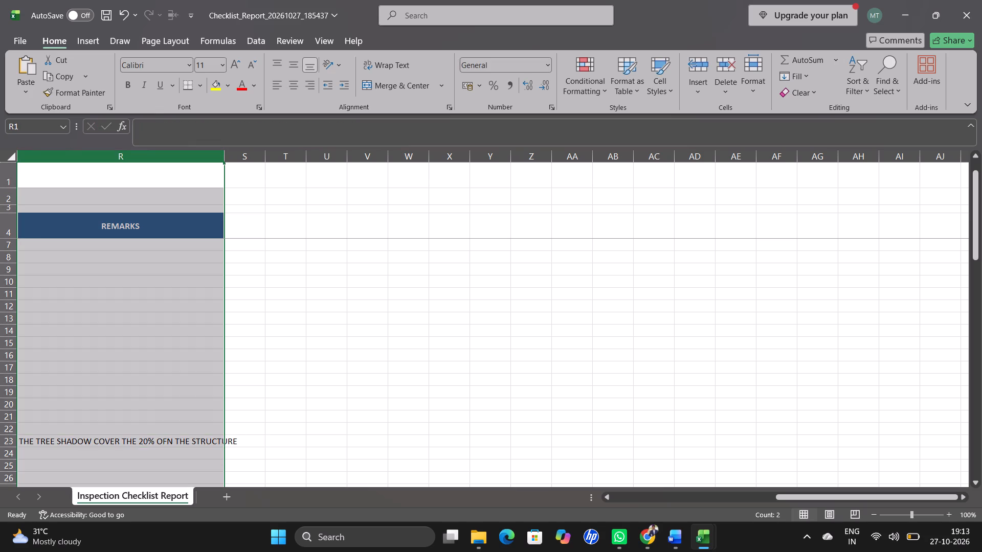
pyautogui.moveTo(224, 161); pyautogui.dragTo(239, 164)
pyautogui.click(320, 260)
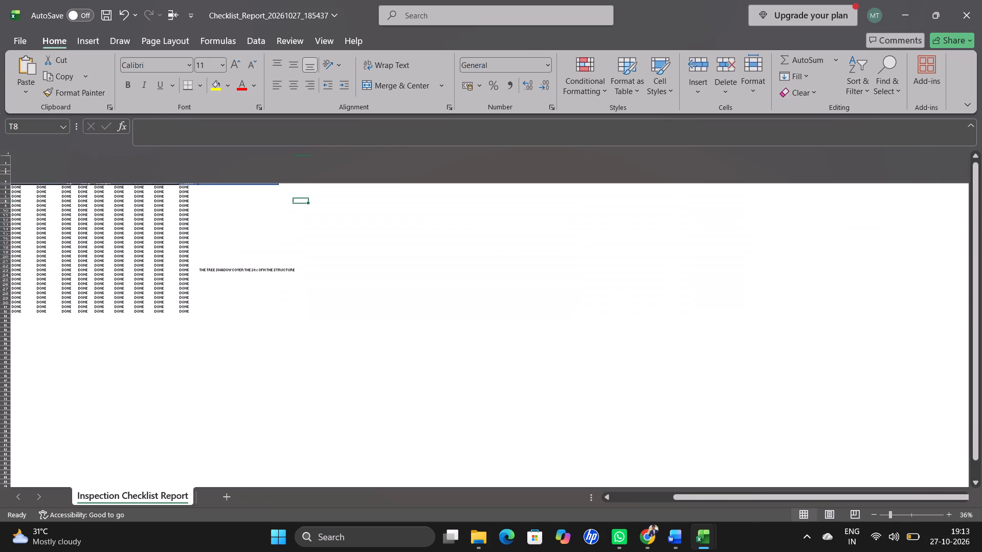
# Review the Service Number and Name columns around rows 23 and 24 to identify the next installation that needs a remark.
pyautogui.hscroll(7, 206, 284)
pyautogui.scroll(1, 206, 284)
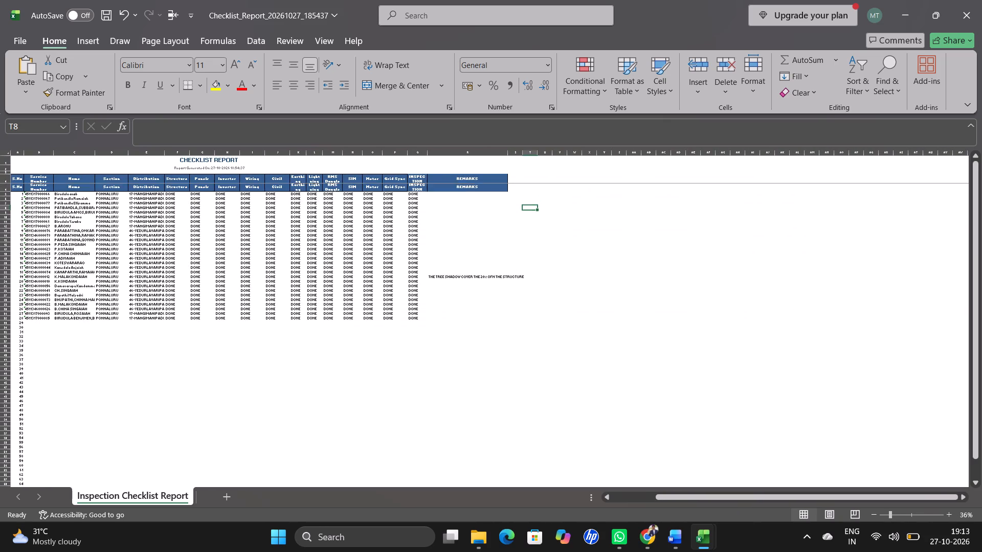
pyautogui.hscroll(4, 206, 284)
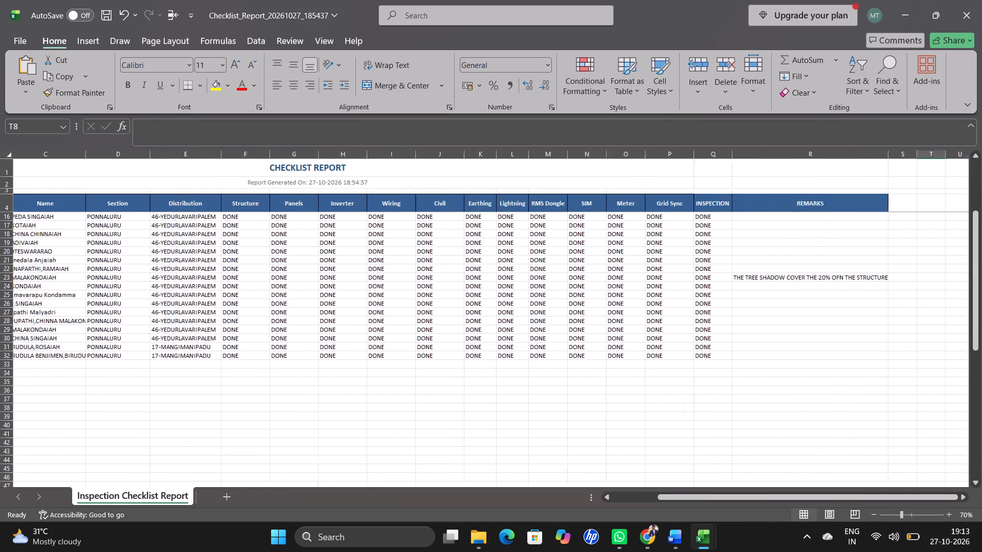
pyautogui.hscroll(9, 206, 284)
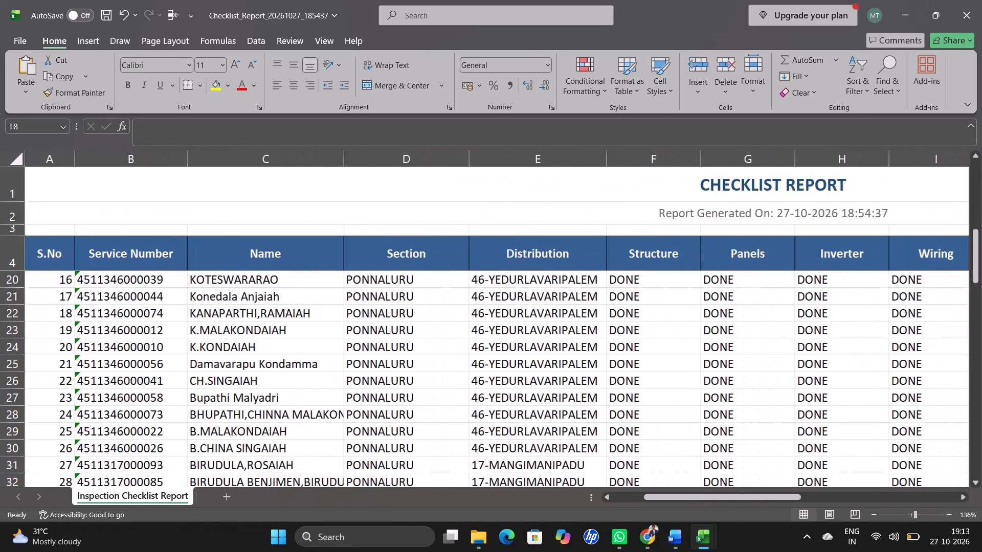
pyautogui.scroll(-2, 206, 284)
pyautogui.scroll(1, 206, 284)
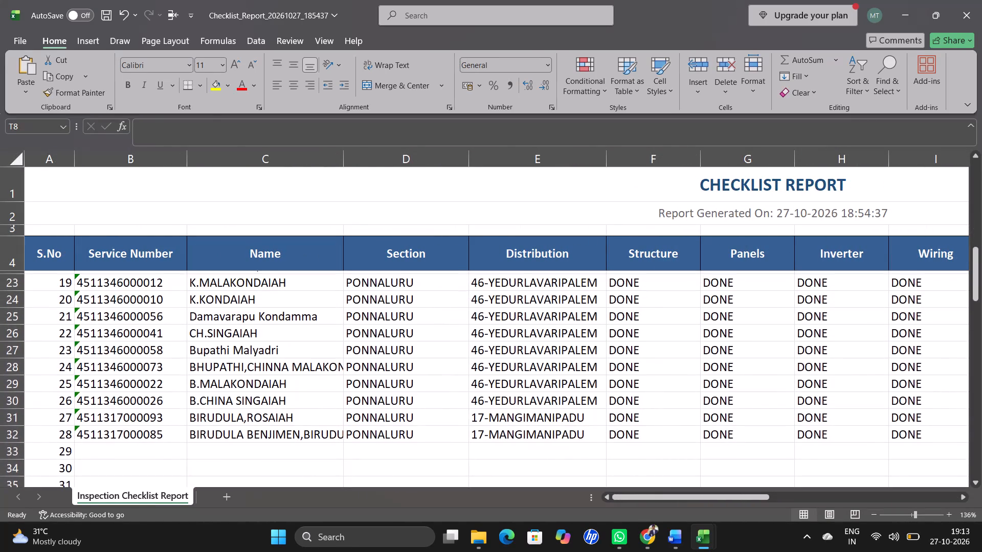
pyautogui.scroll(1, 206, 284)
pyautogui.click(205, 300)
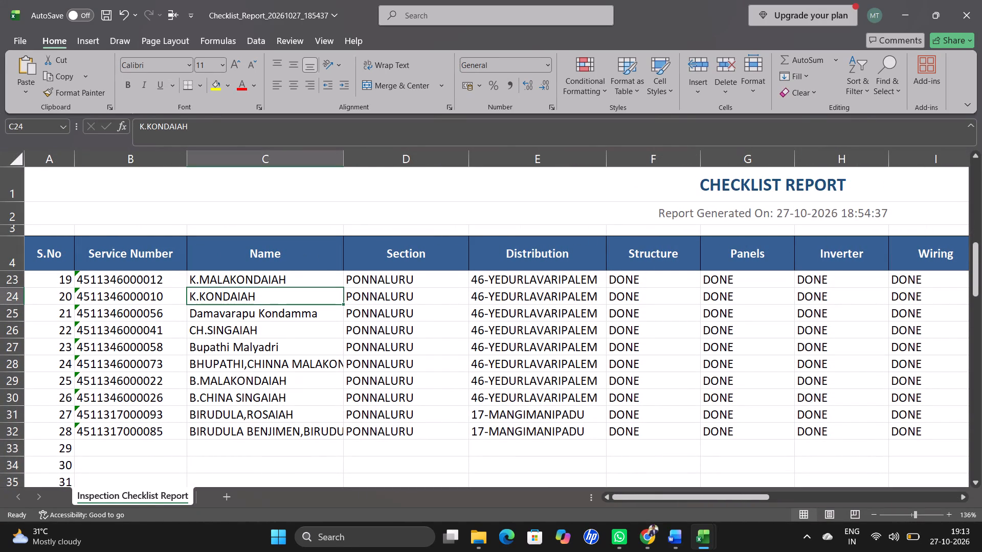
pyautogui.hscroll(-13, 340, 307)
pyautogui.hscroll(3, 340, 307)
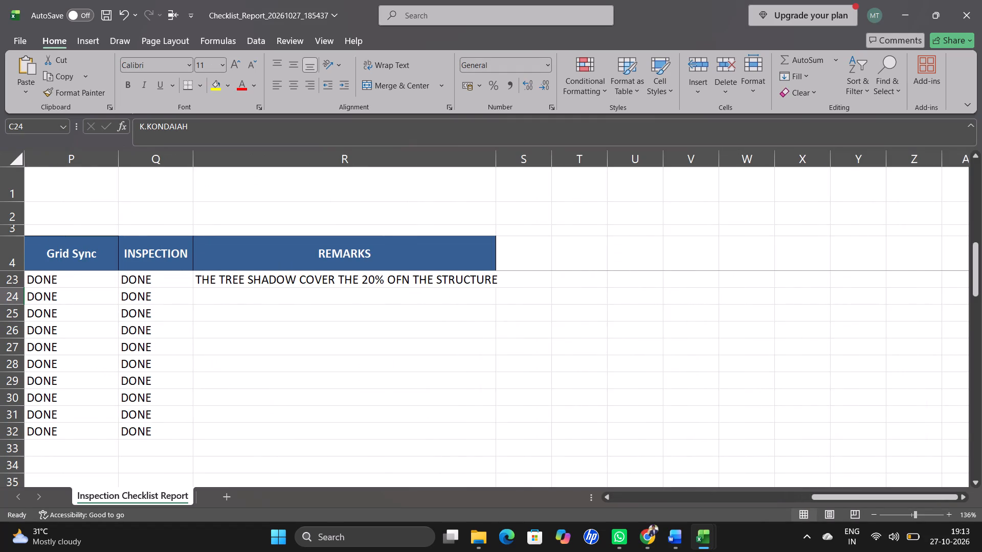
# Copy the tree shadow remark text from row 23 into the REMARKS cell of row 24.
pyautogui.moveTo(264, 294); pyautogui.dragTo(265, 286)
pyautogui.click(265, 286)
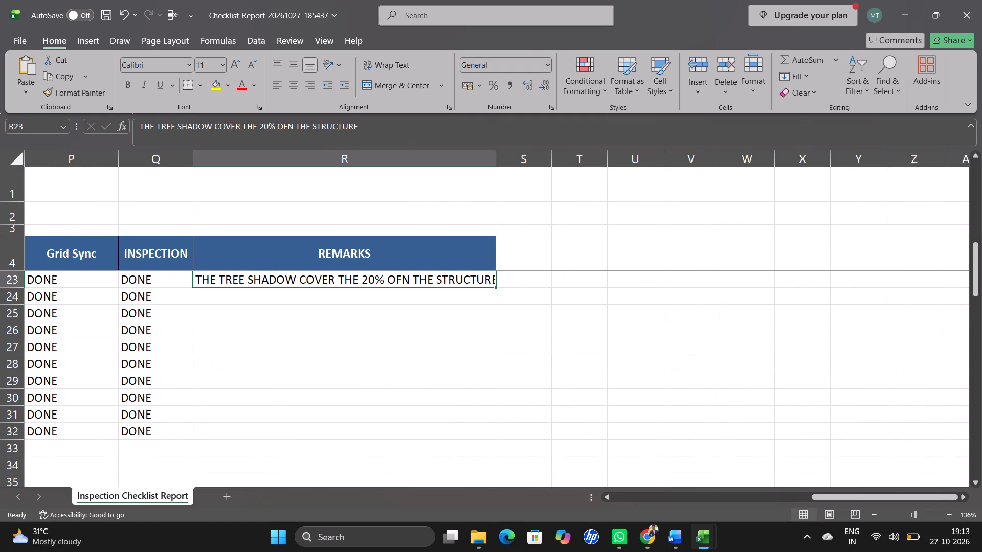
pyautogui.doubleClick(299, 280)
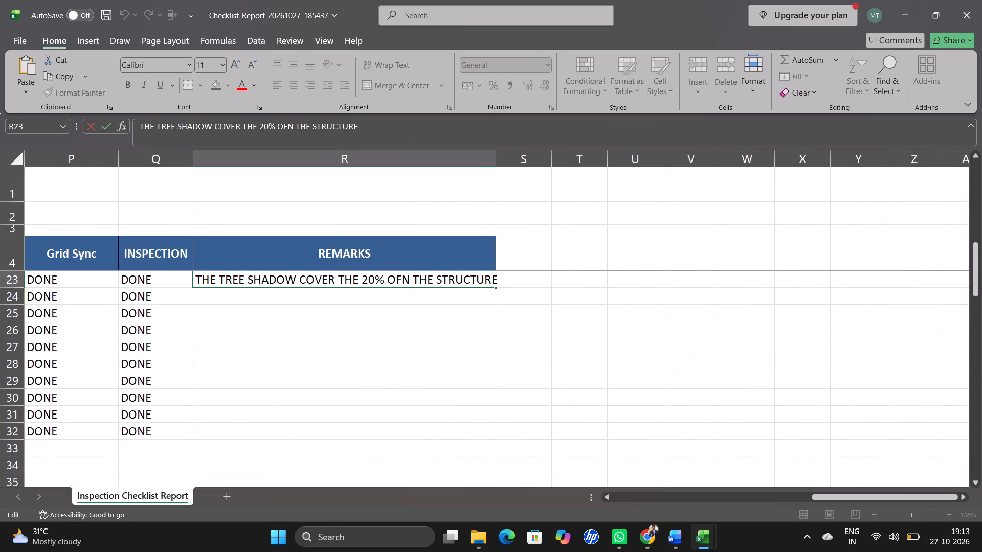
pyautogui.doubleClick(493, 279)
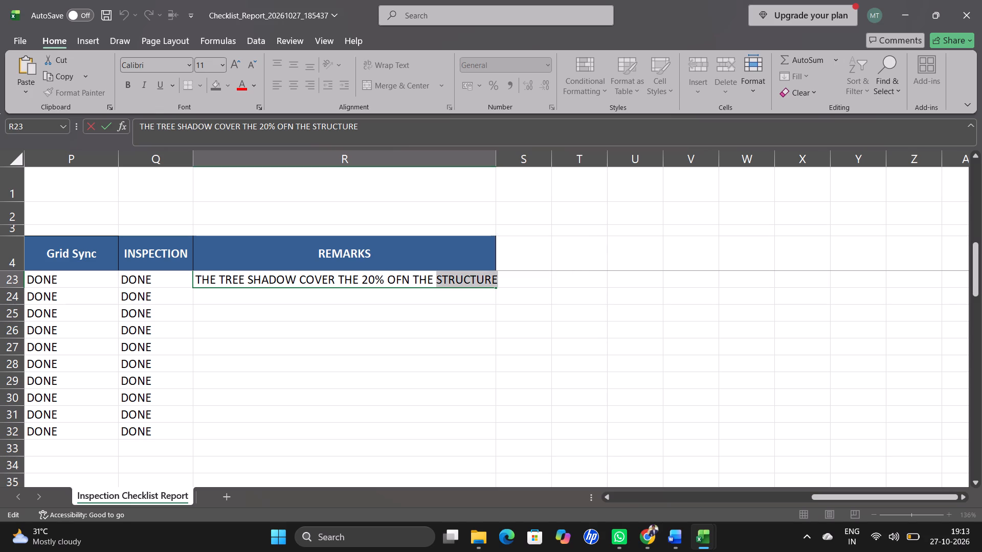
pyautogui.doubleClick(496, 278)
pyautogui.moveTo(496, 278); pyautogui.dragTo(328, 284)
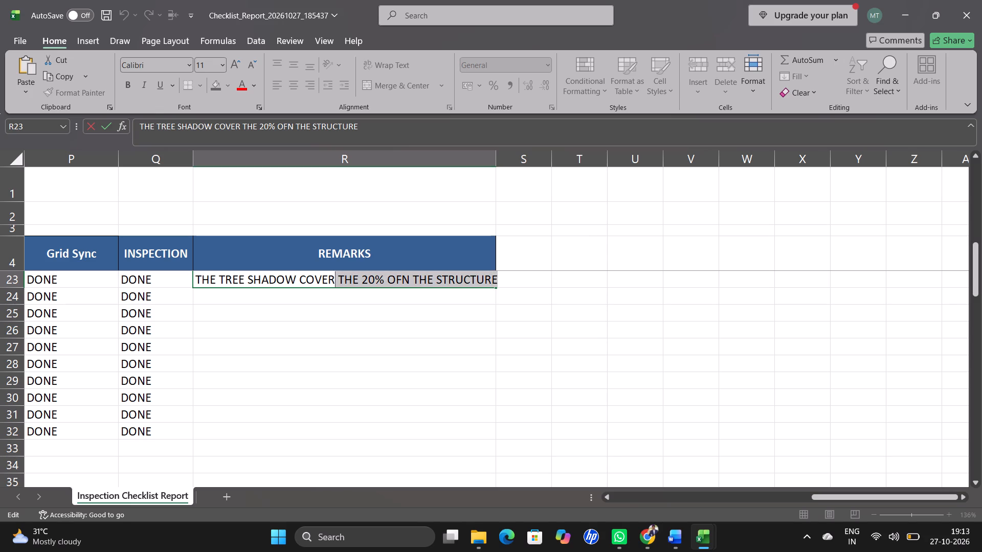
pyautogui.moveTo(328, 284); pyautogui.dragTo(198, 288)
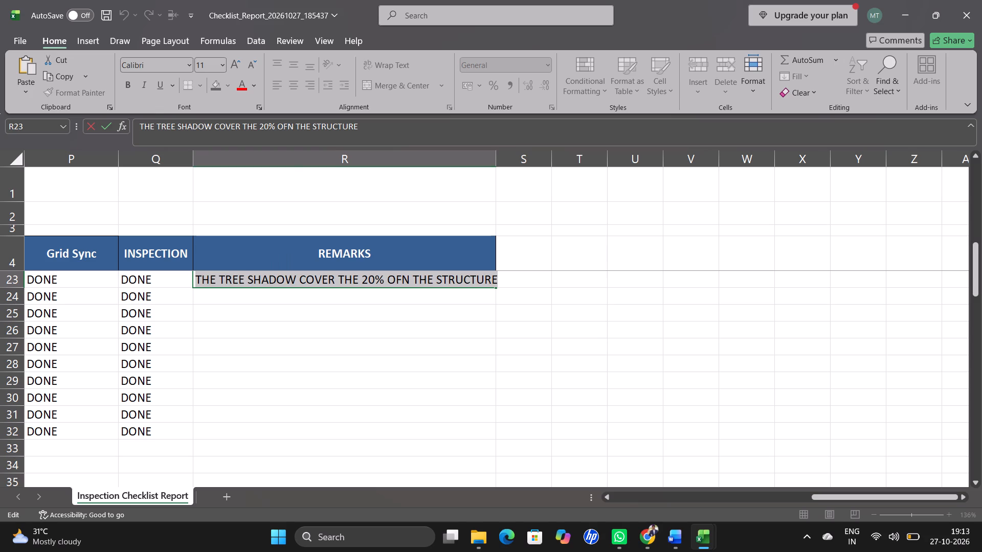
pyautogui.hotkey('ctrl', 'c')
pyautogui.hotkey('ctrl', 'v')
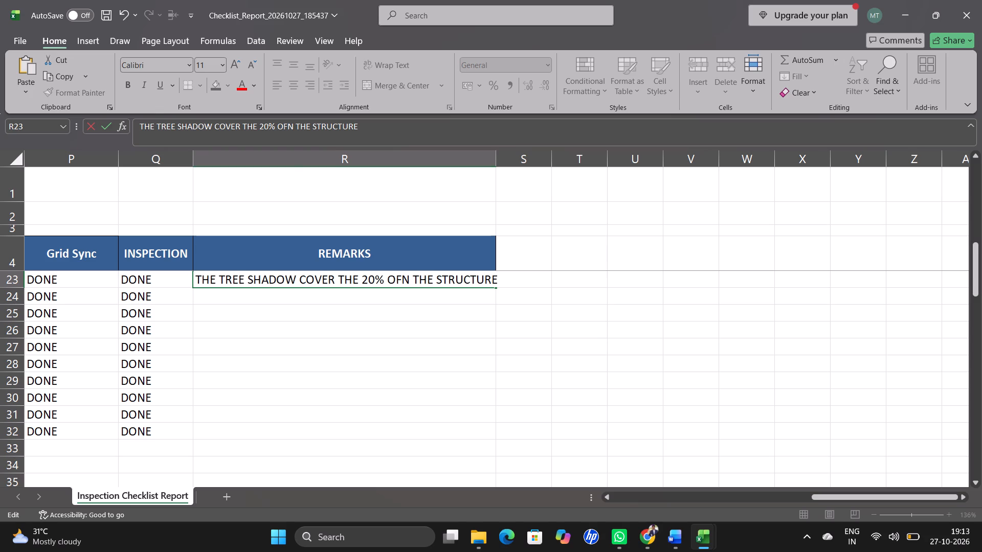
pyautogui.click(234, 295)
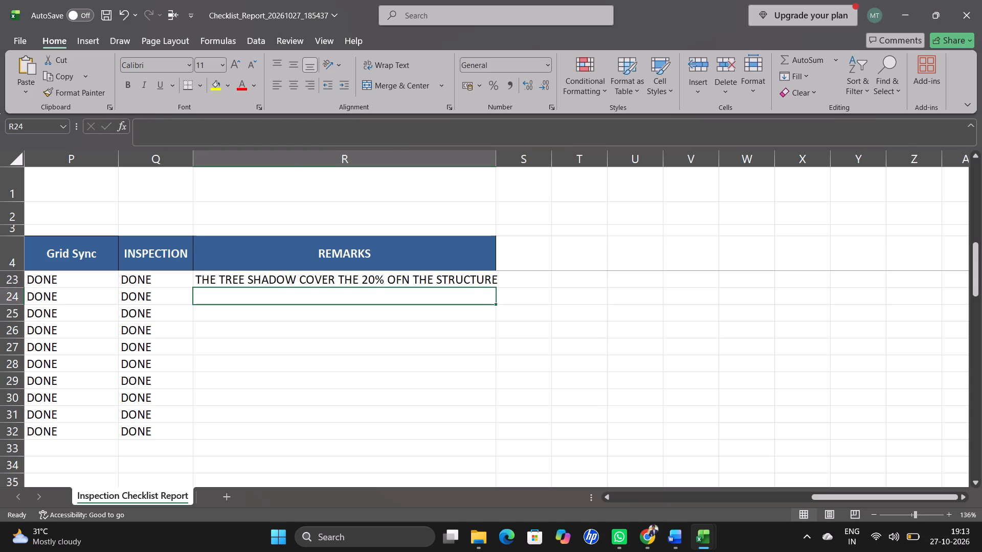
pyautogui.hotkey('ctrl', 'v')
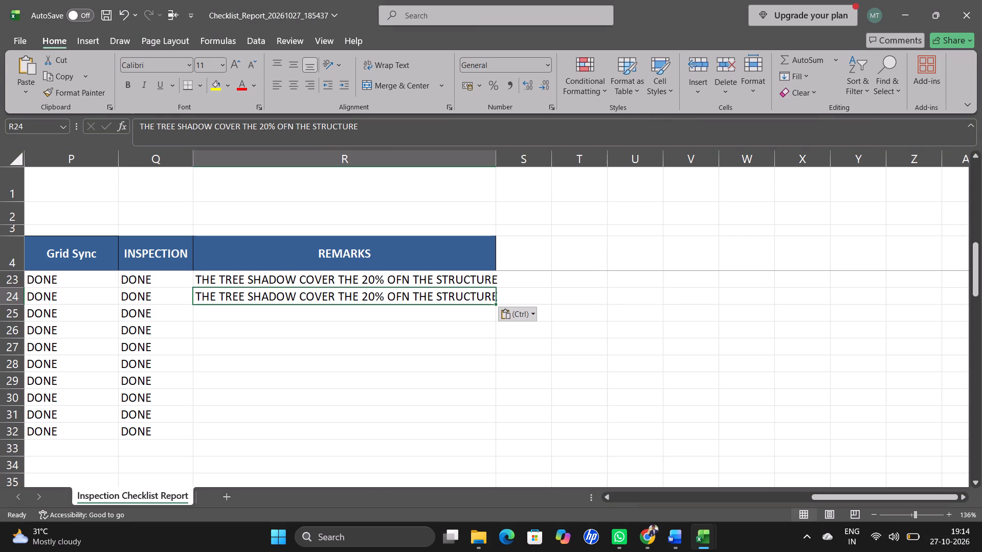
# Correct OFN to OF in the tree shadow remarks of rows 24 and 23.
pyautogui.click(413, 296)
pyautogui.doubleClick(413, 296)
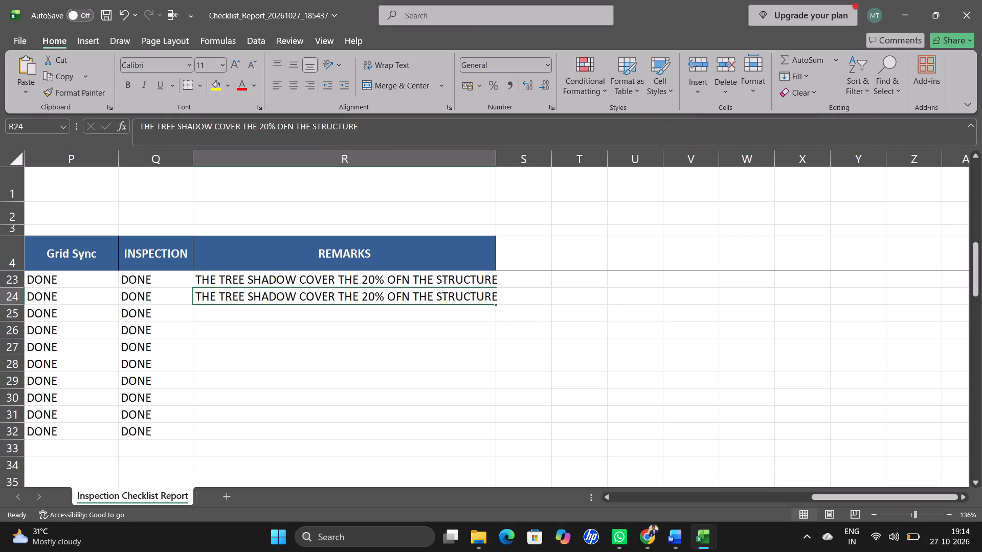
pyautogui.press('BackSpace')
pyautogui.press('BackSpace')
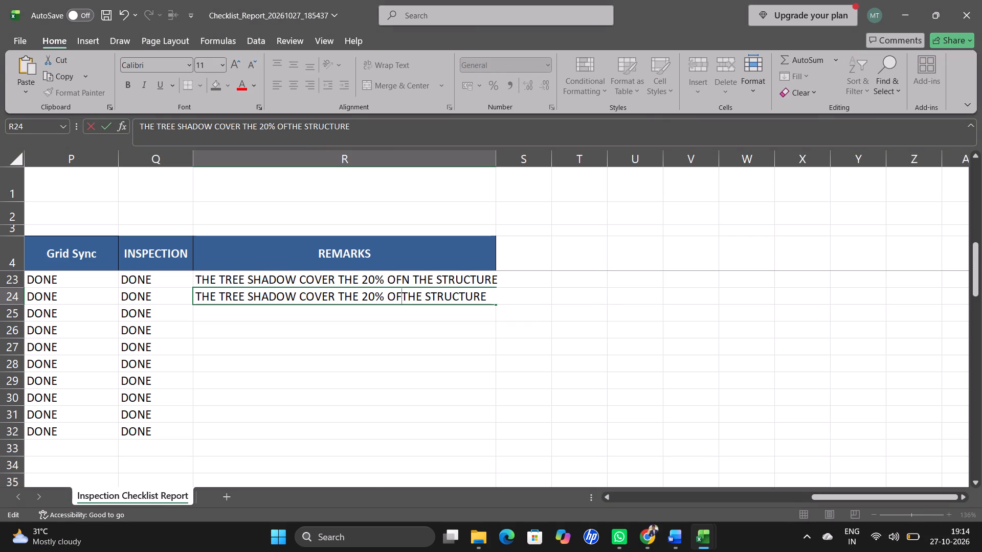
pyautogui.press('space')
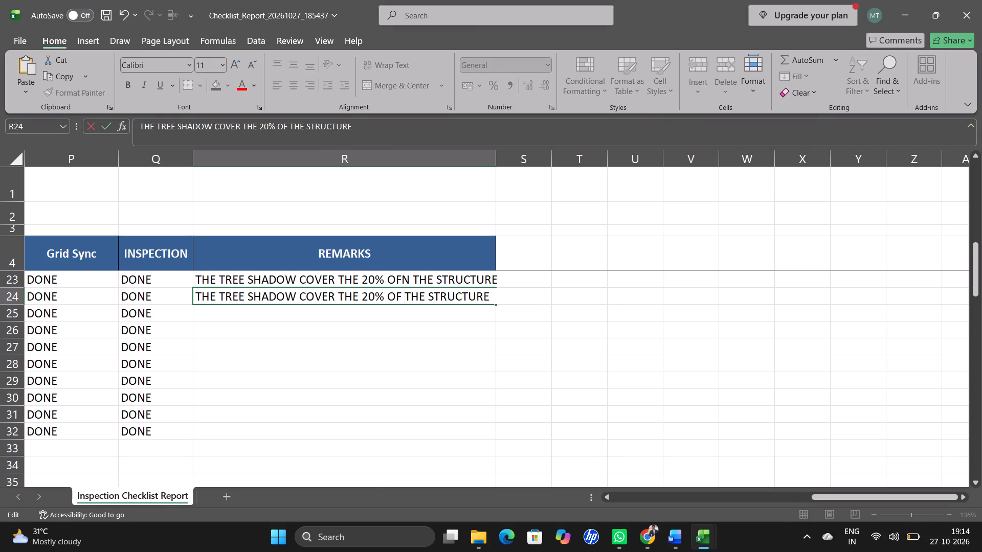
pyautogui.click(412, 284)
pyautogui.doubleClick(412, 284)
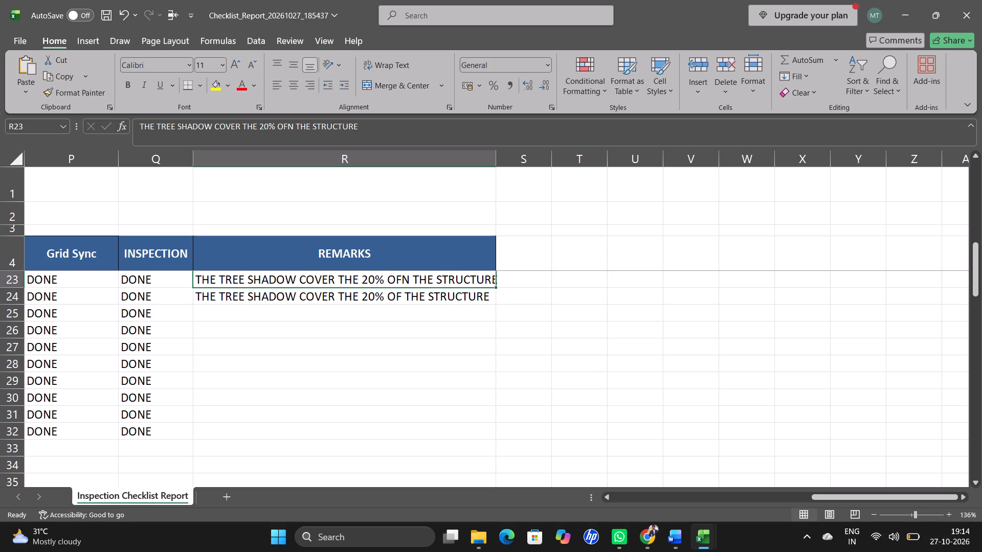
pyautogui.press('BackSpace')
pyautogui.press('BackSpace')
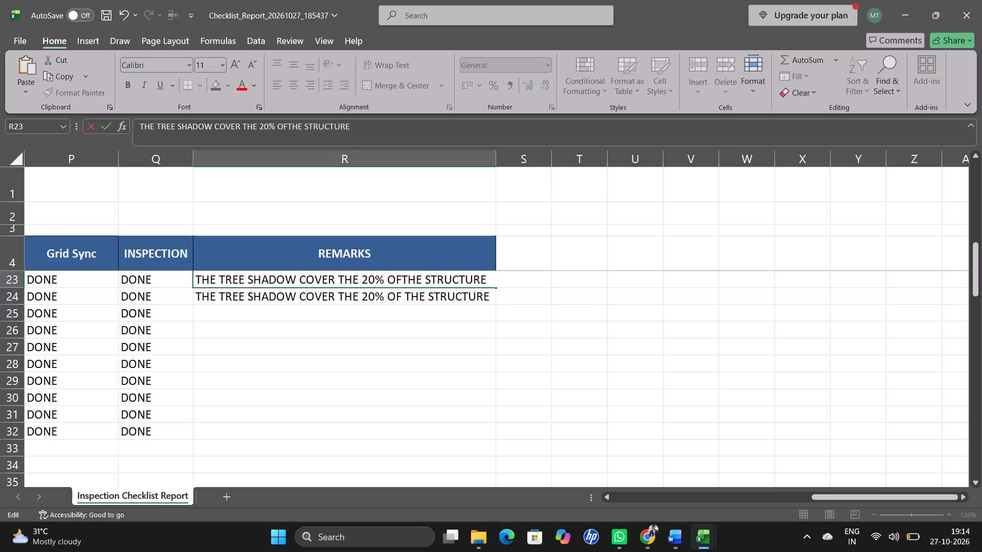
pyautogui.press('space')
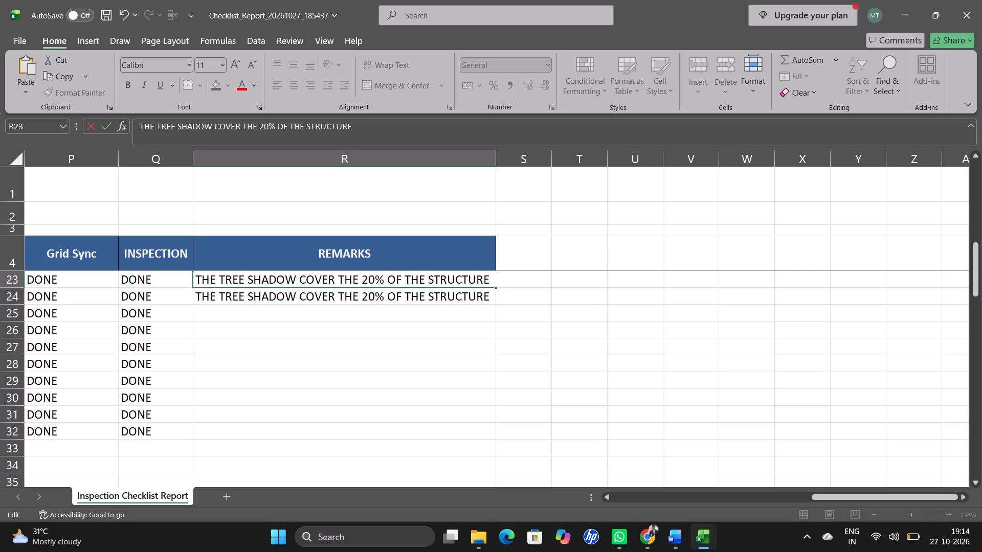
# Change the row 24 remark to THE TREE SHADOW COVER THE STRUCTURE PANEL.
pyautogui.doubleClick(404, 297)
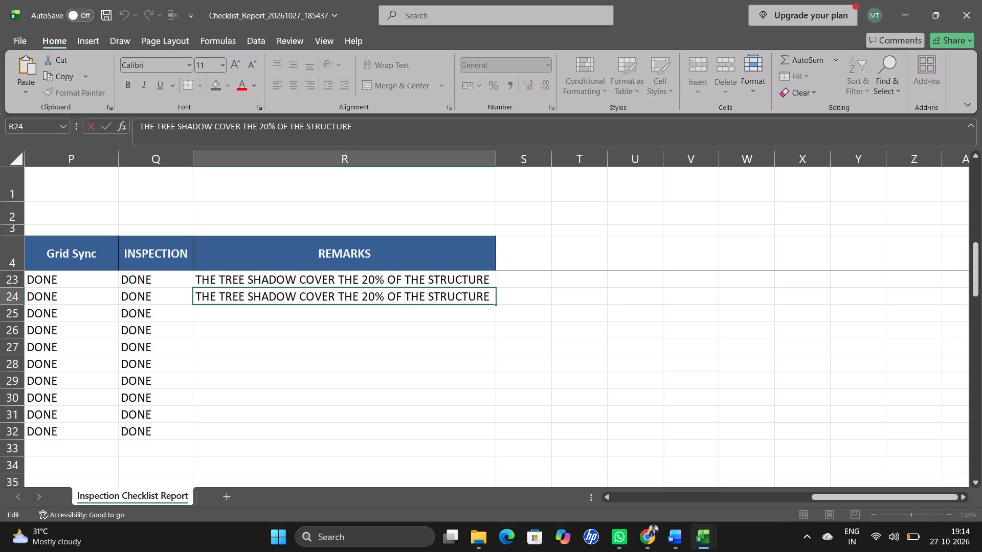
pyautogui.press('BackSpace')
pyautogui.press('BackSpace')
pyautogui.press('BackSpace')
pyautogui.press('BackSpace')
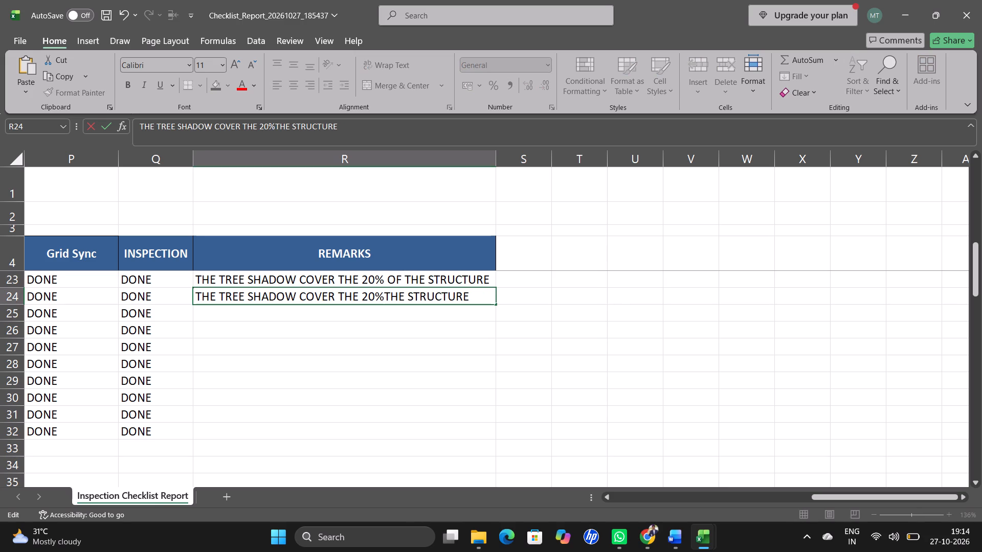
pyautogui.press('BackSpace')
pyautogui.press('BackSpace')
pyautogui.press('BackSpace')
pyautogui.press('BackSpace')
pyautogui.press('BackSpace')
pyautogui.press('BackSpace')
pyautogui.press('BackSpace')
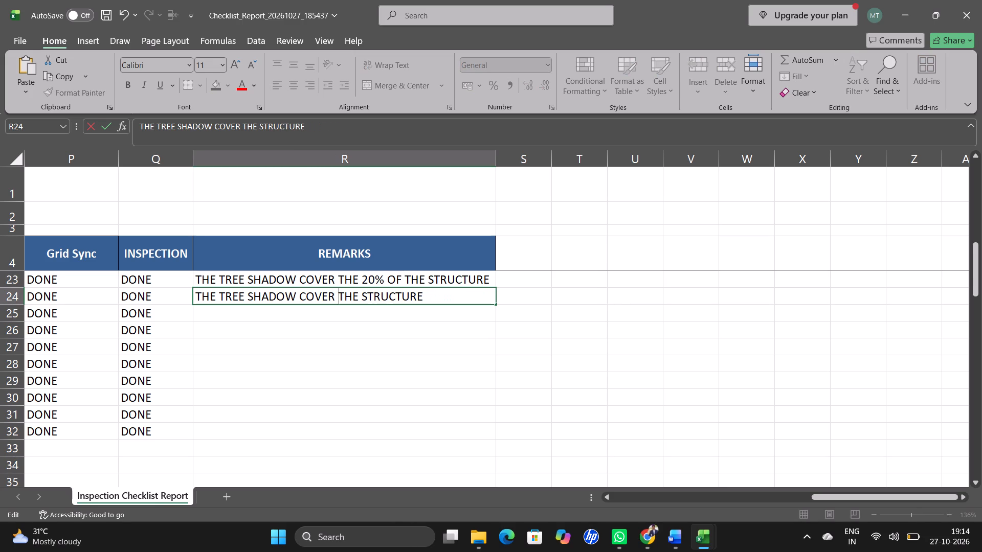
pyautogui.click(469, 291)
pyautogui.press('space')
pyautogui.write('PANEL')
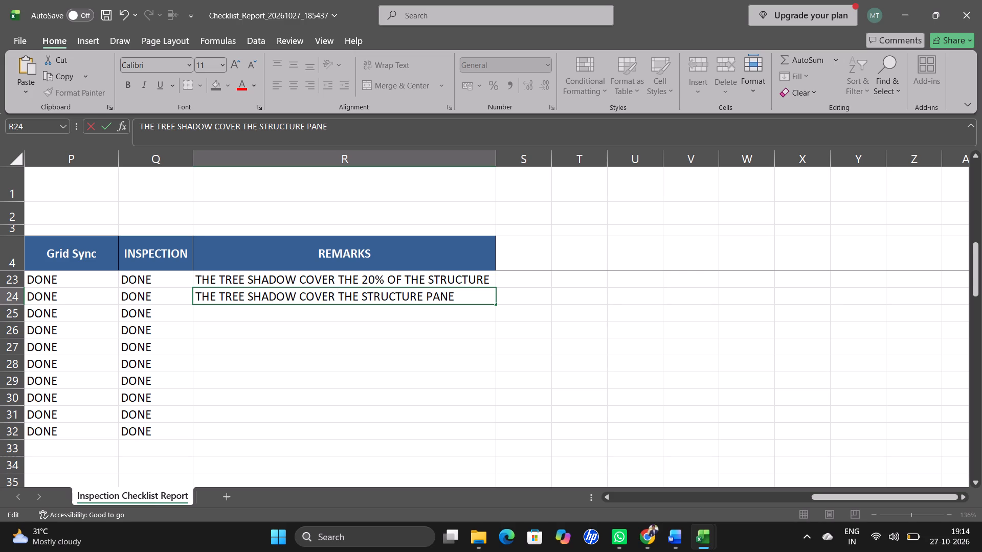
# Add the column header DONE BY in cell S4, directly after the REMARKS header.
pyautogui.hscroll(3, 232, 344)
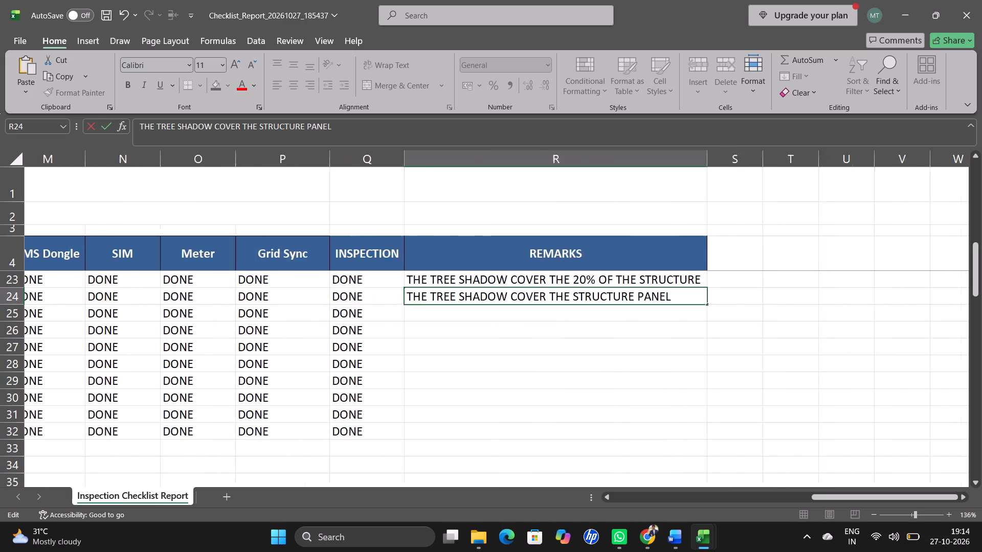
pyautogui.hscroll(3, 232, 344)
pyautogui.scroll(6, 232, 344)
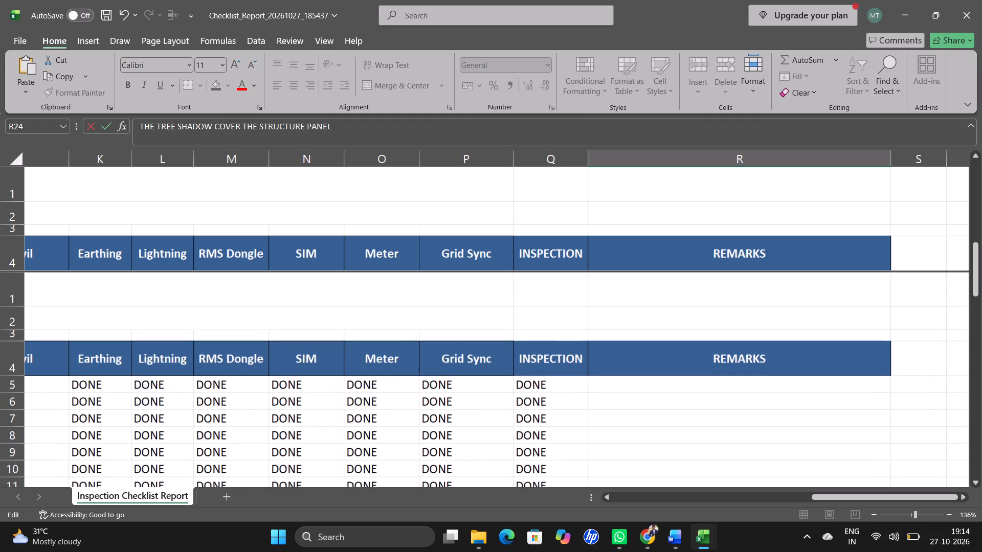
pyautogui.hscroll(-4, 615, 302)
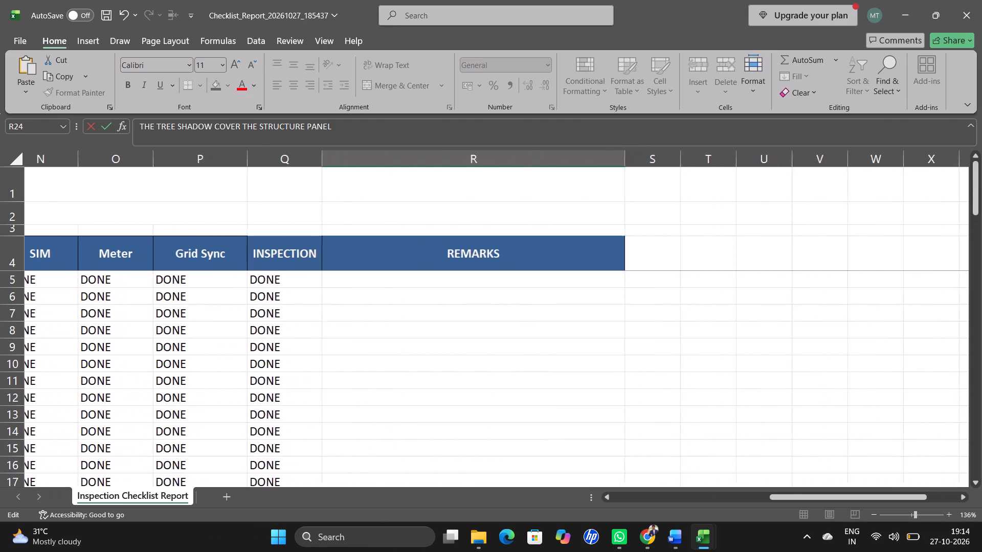
pyautogui.click(664, 258)
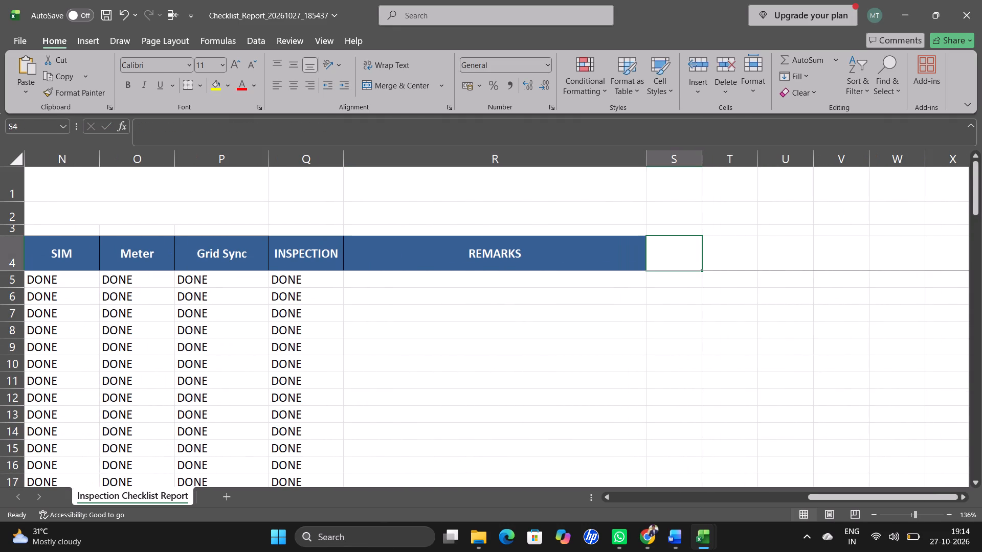
pyautogui.doubleClick(664, 258)
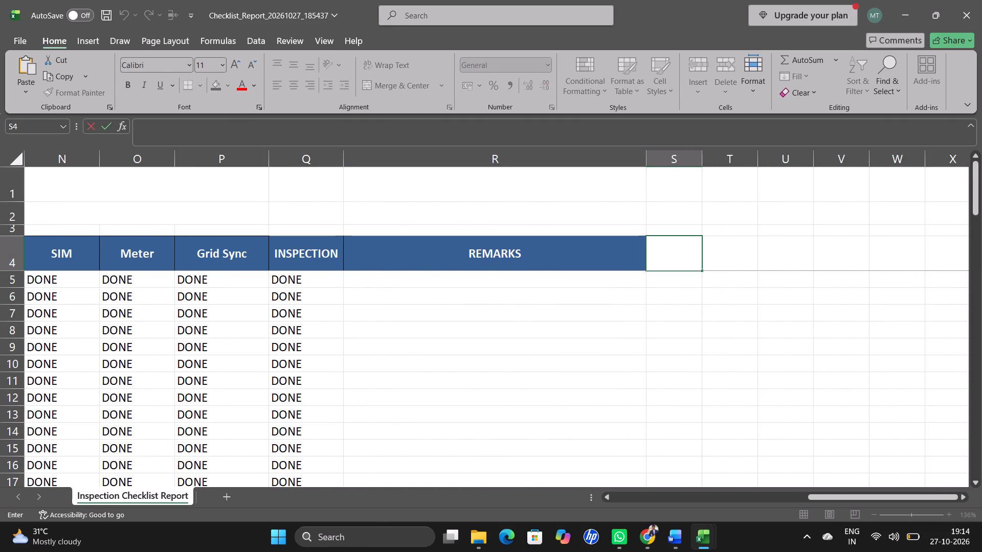
pyautogui.press('d')
pyautogui.write('ONE BY')
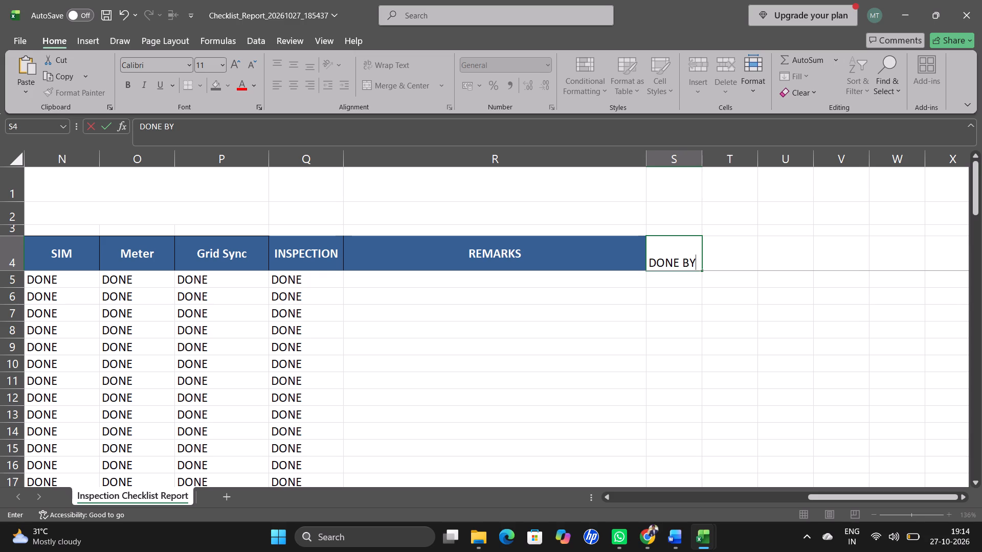
pyautogui.click(662, 283)
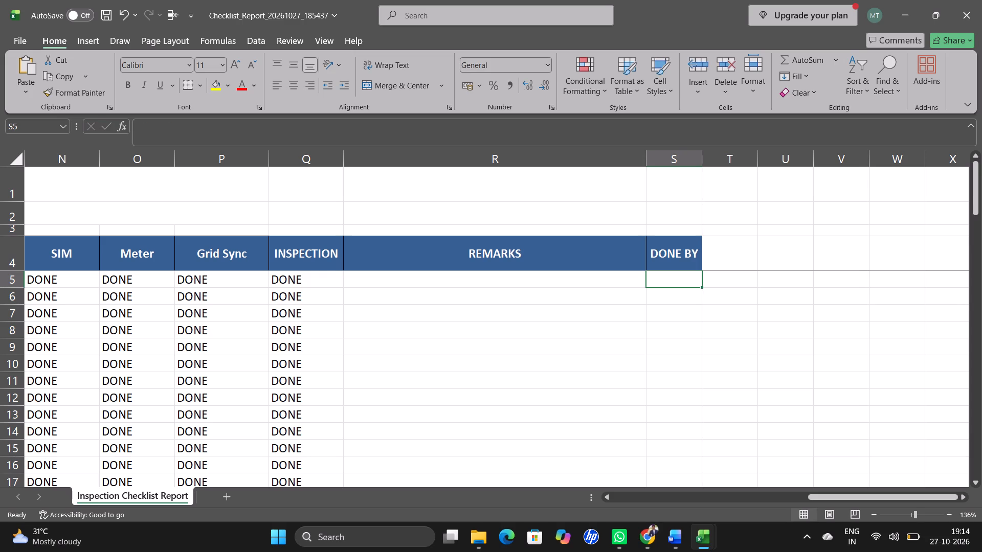
# Enter RAMPRASAD in cell S5 under the DONE BY header.
pyautogui.doubleClick(662, 283)
pyautogui.write('RA')
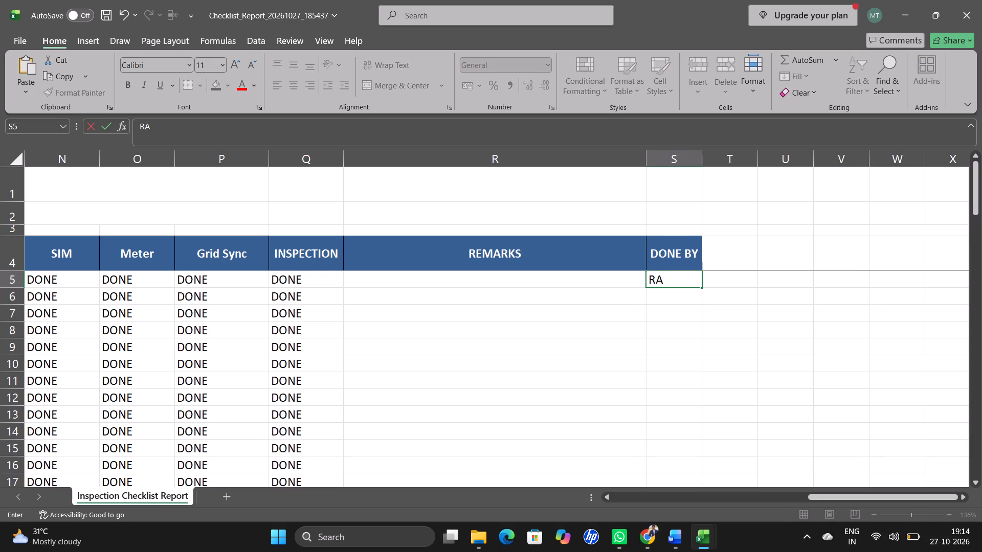
pyautogui.write('MPRASAD')
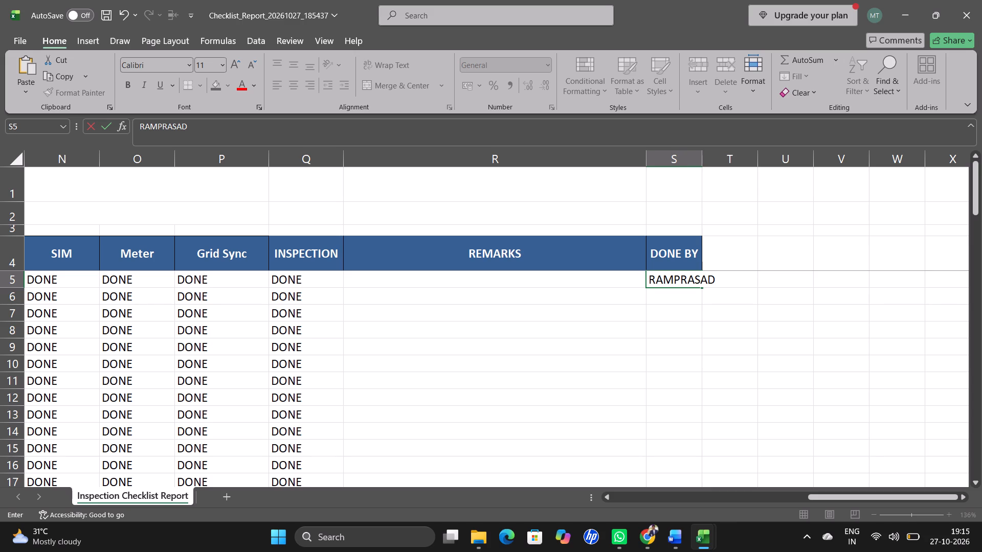
# Widen column S so the name in the DONE BY column fits inside its cell.
pyautogui.click(695, 156)
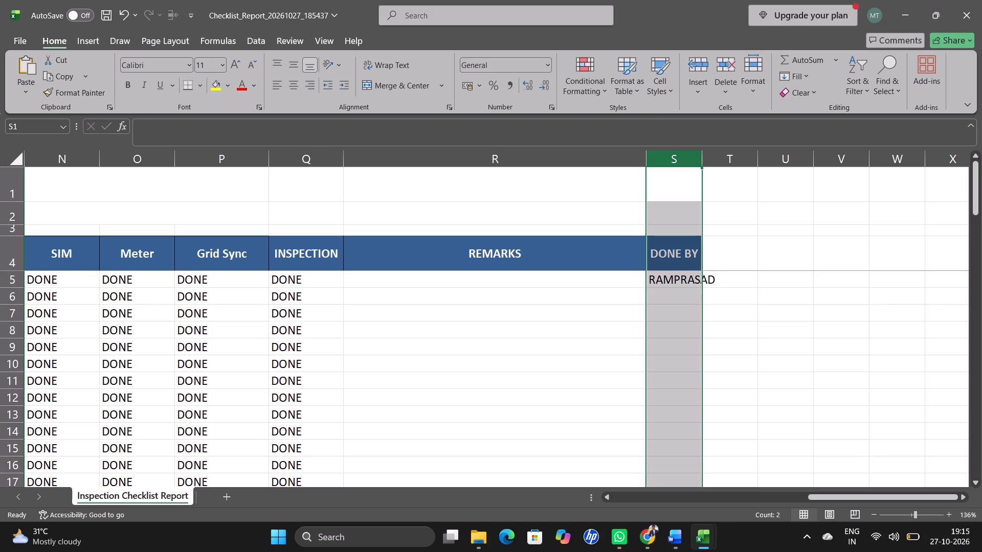
pyautogui.moveTo(703, 166); pyautogui.dragTo(726, 170)
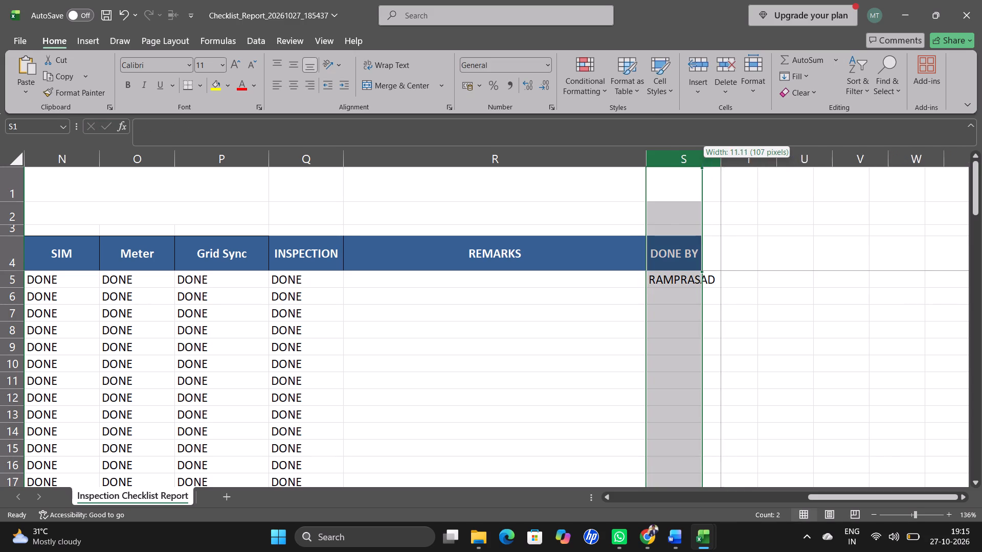
pyautogui.moveTo(726, 170); pyautogui.dragTo(730, 170)
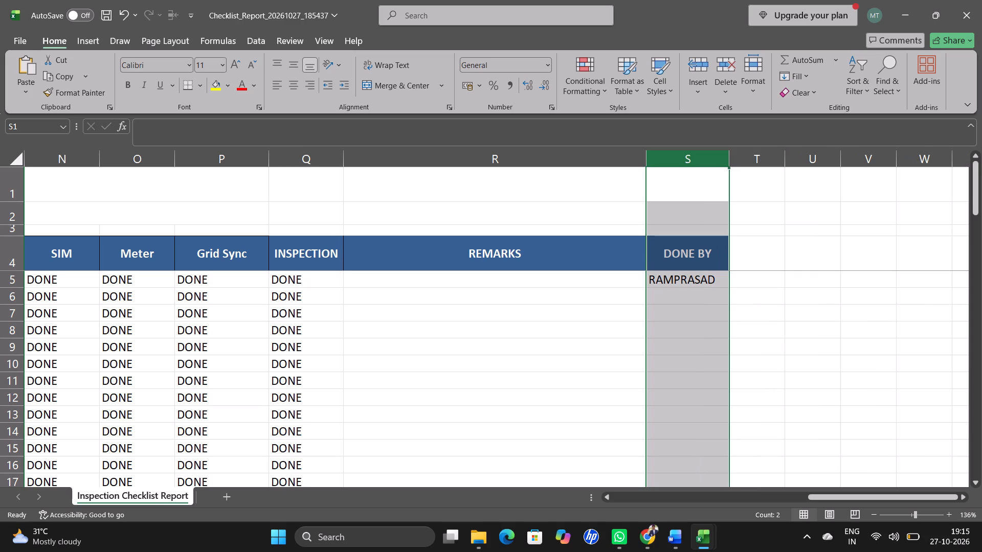
pyautogui.click(789, 318)
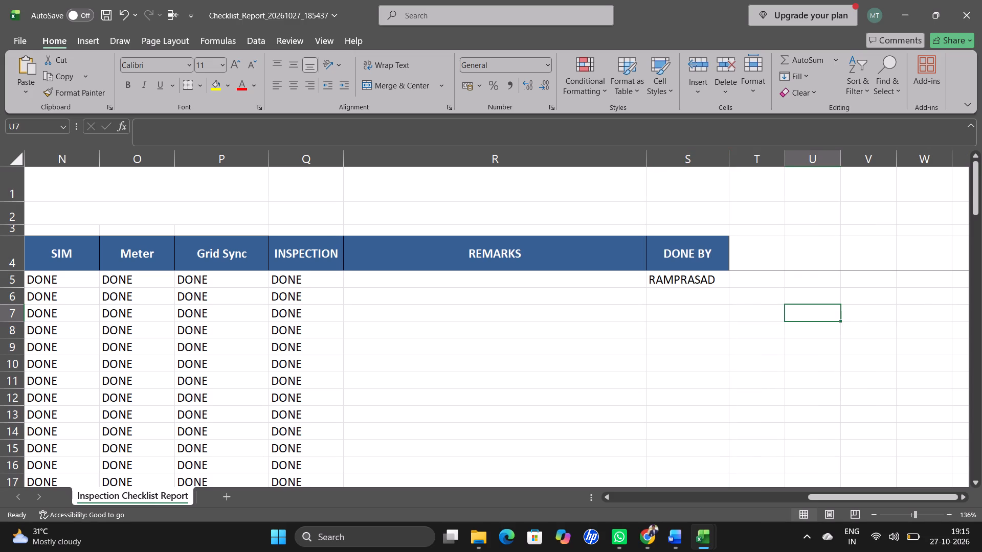
# Fill RAMPRASAD down the DONE BY column from S5 to S30.
pyautogui.click(684, 295)
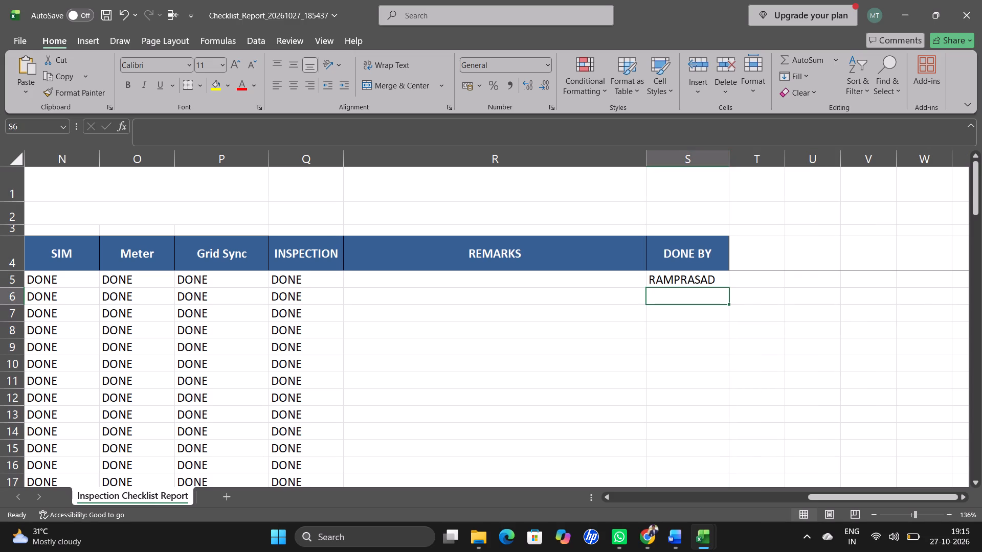
pyautogui.click(702, 280)
pyautogui.moveTo(729, 286); pyautogui.dragTo(729, 286)
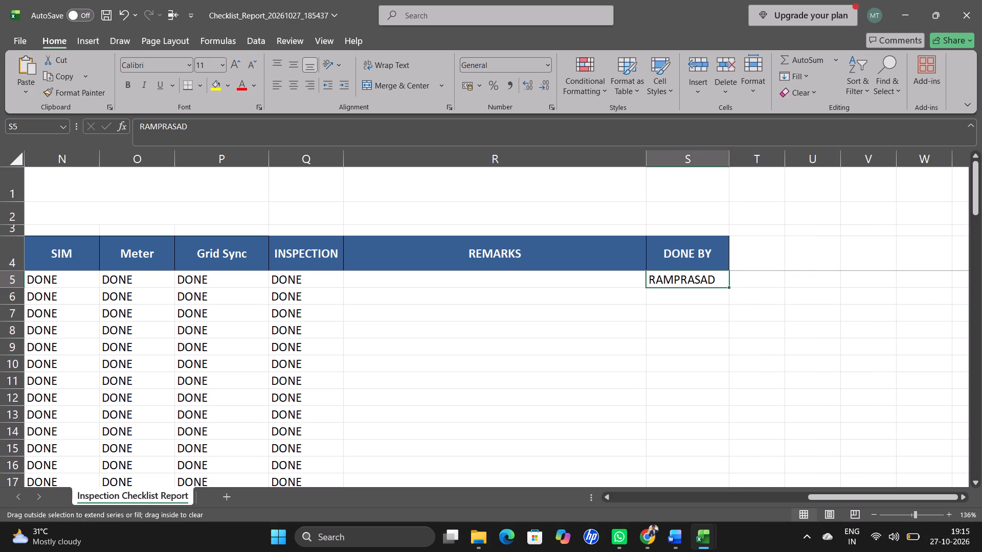
pyautogui.moveTo(729, 286); pyautogui.dragTo(712, 467)
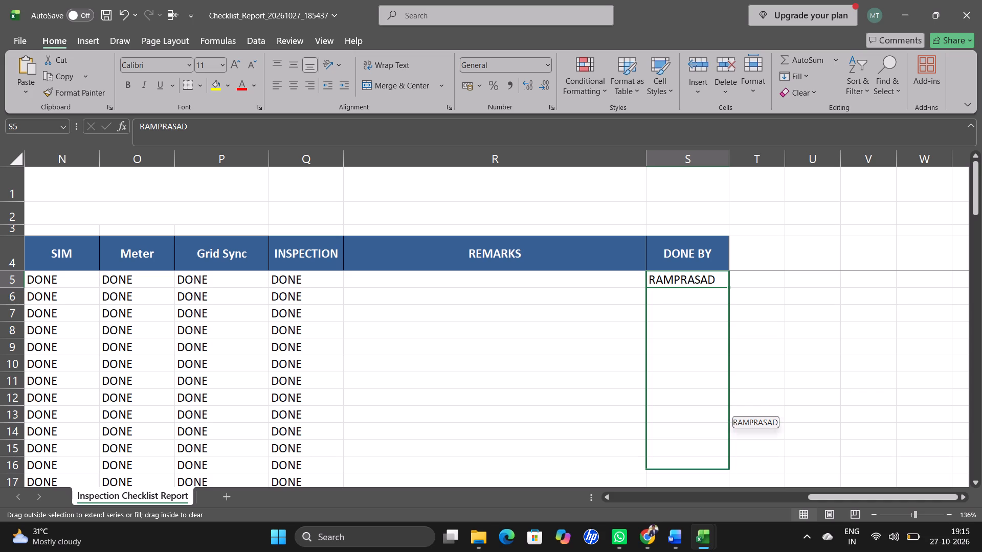
pyautogui.moveTo(712, 467); pyautogui.dragTo(700, 464)
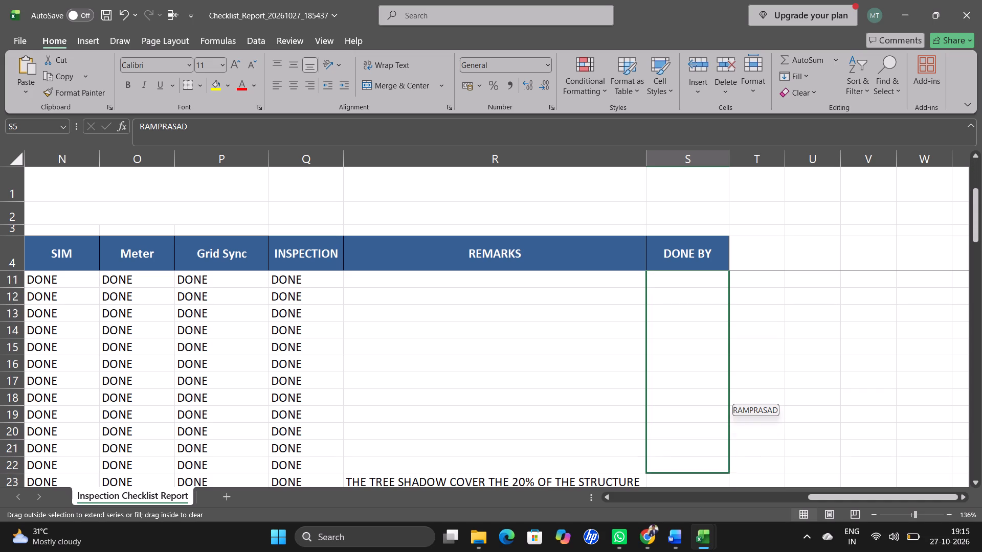
pyautogui.moveTo(700, 464); pyautogui.dragTo(696, 484)
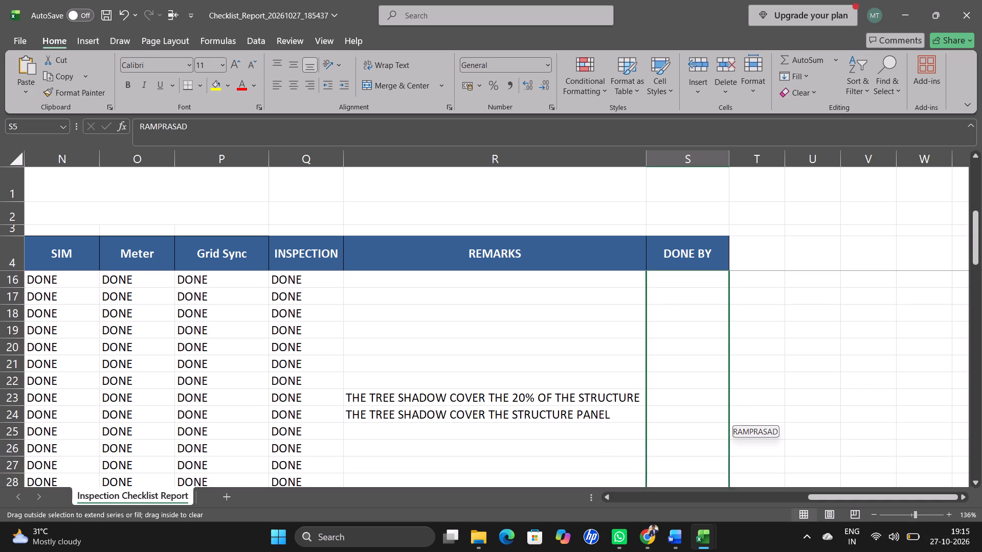
pyautogui.moveTo(696, 484); pyautogui.dragTo(688, 485)
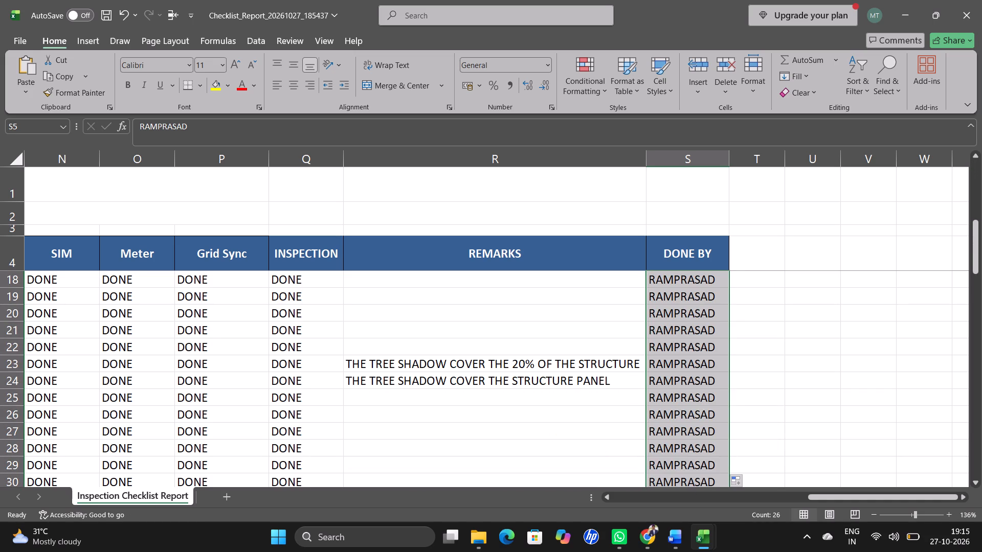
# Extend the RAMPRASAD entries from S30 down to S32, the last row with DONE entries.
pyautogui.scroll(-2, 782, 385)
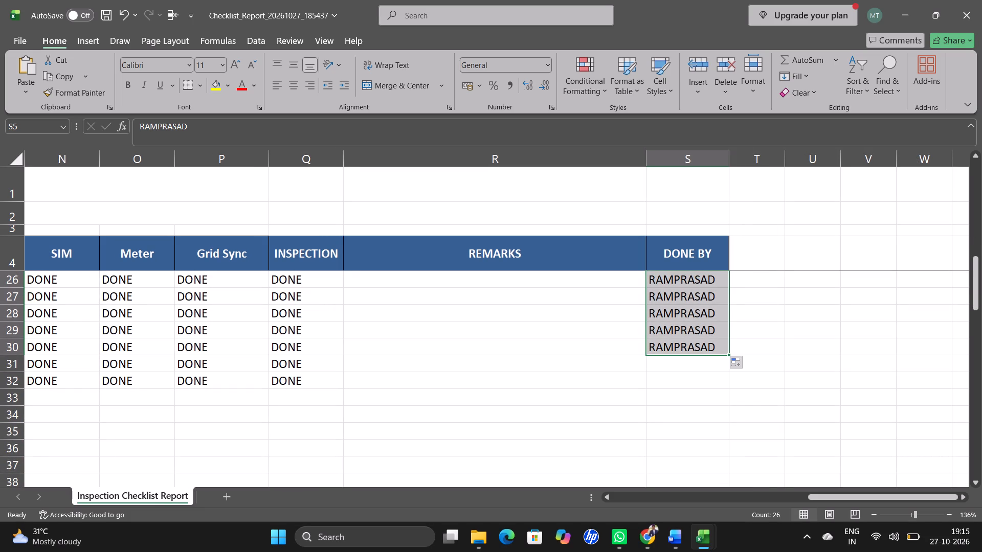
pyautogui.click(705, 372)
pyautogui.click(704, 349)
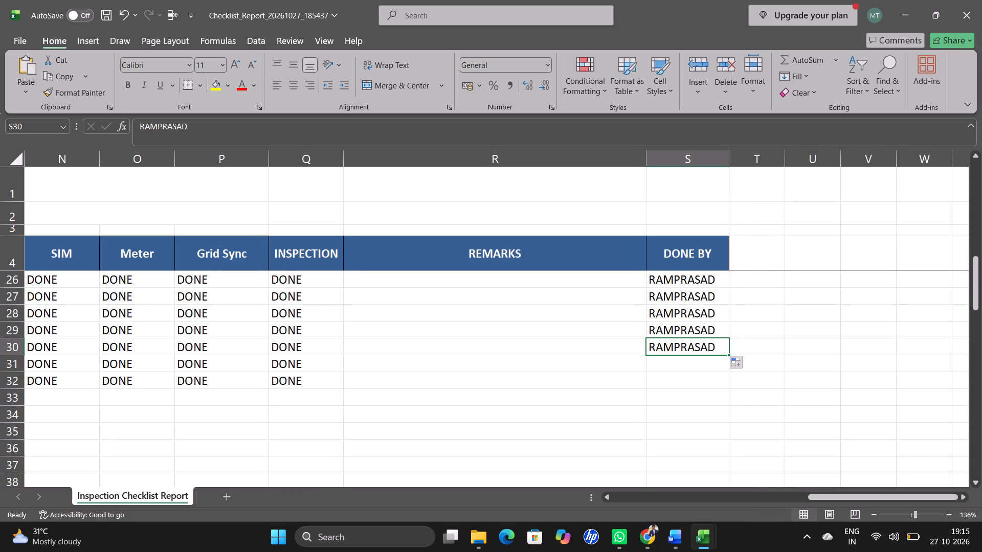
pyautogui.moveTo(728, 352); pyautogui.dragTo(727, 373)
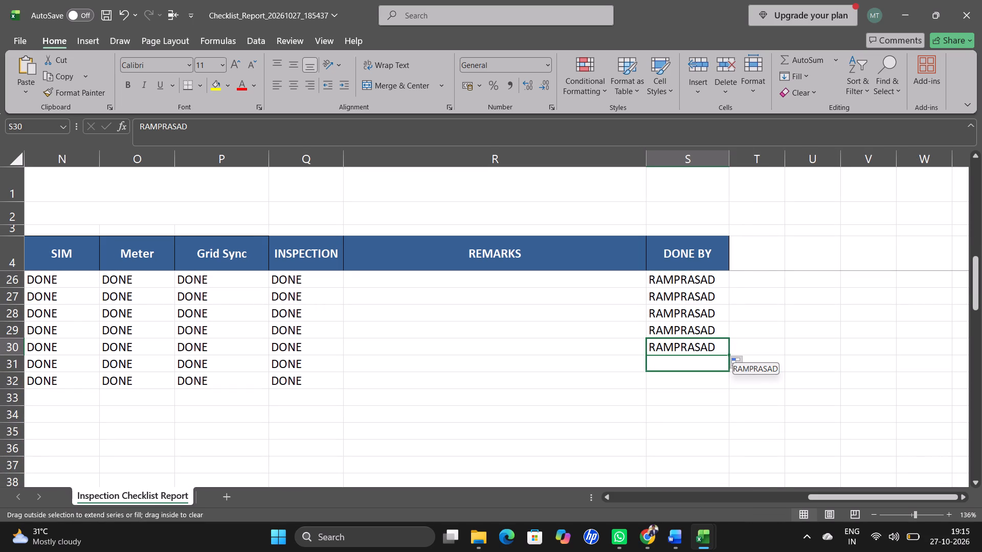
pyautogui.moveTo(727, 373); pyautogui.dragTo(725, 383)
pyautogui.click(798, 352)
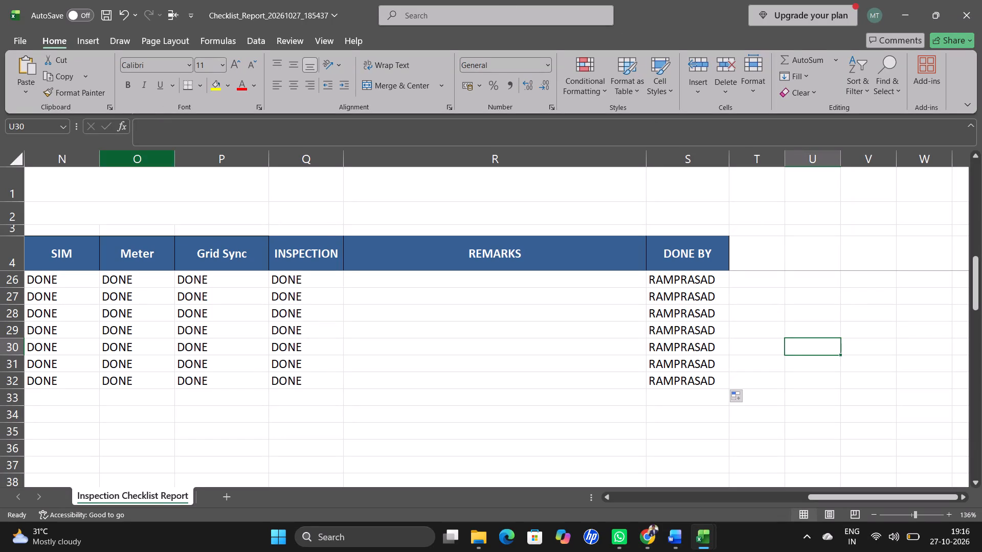
# Look over the checklist report's rows and columns, from DONE BY back to S.No.
pyautogui.scroll(5, 324, 345)
pyautogui.scroll(-1, 324, 345)
pyautogui.hscroll(6, 324, 345)
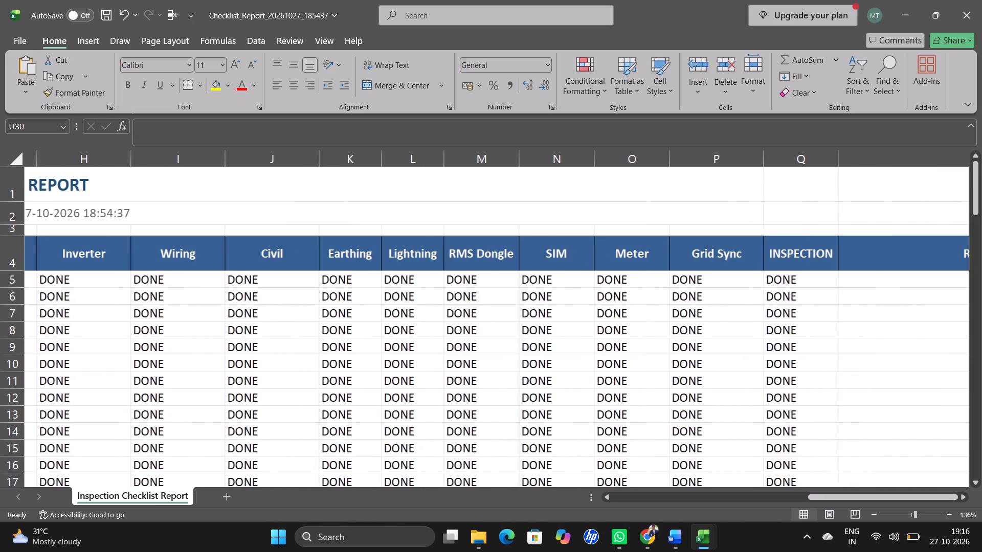
pyautogui.hscroll(7, 324, 345)
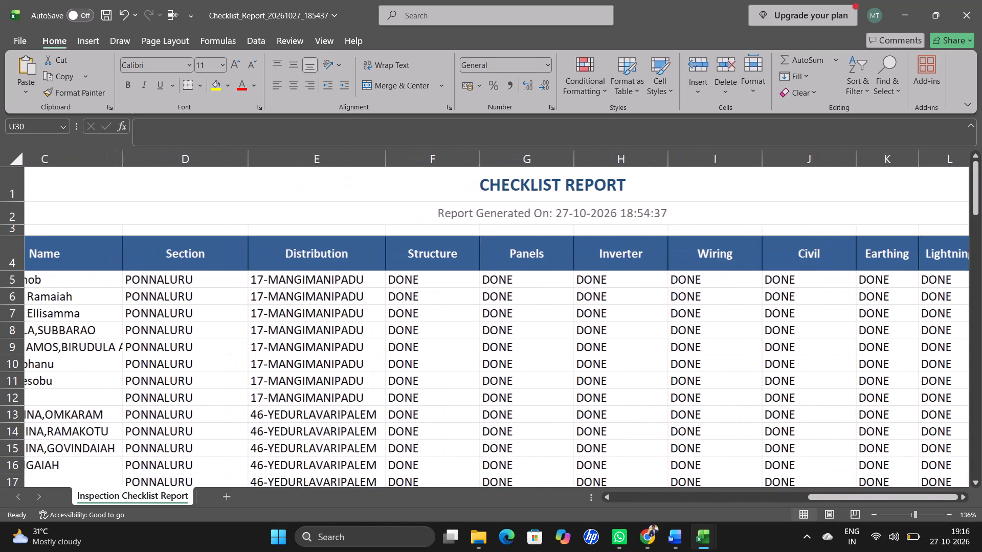
pyautogui.scroll(-3, 324, 345)
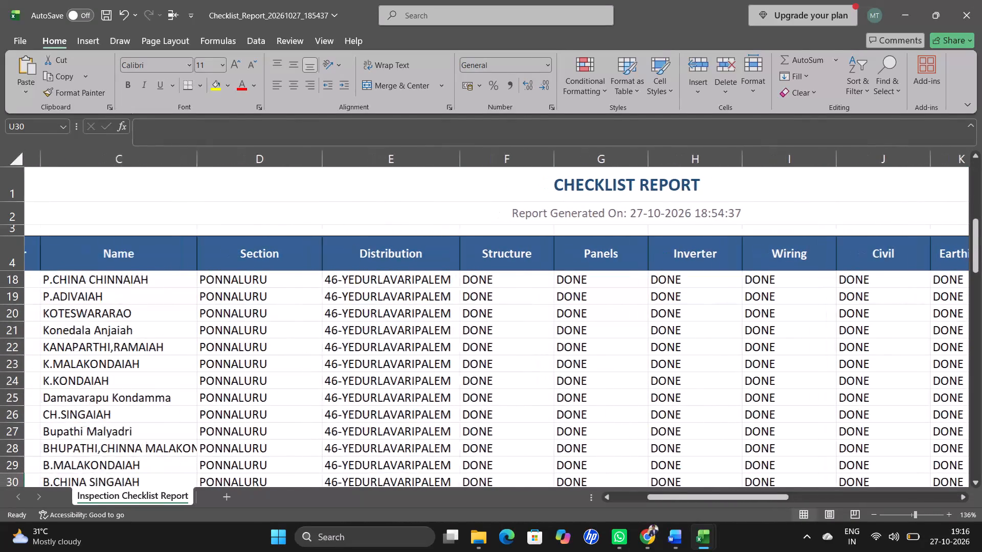
pyautogui.scroll(-4, 324, 345)
pyautogui.scroll(1, 324, 345)
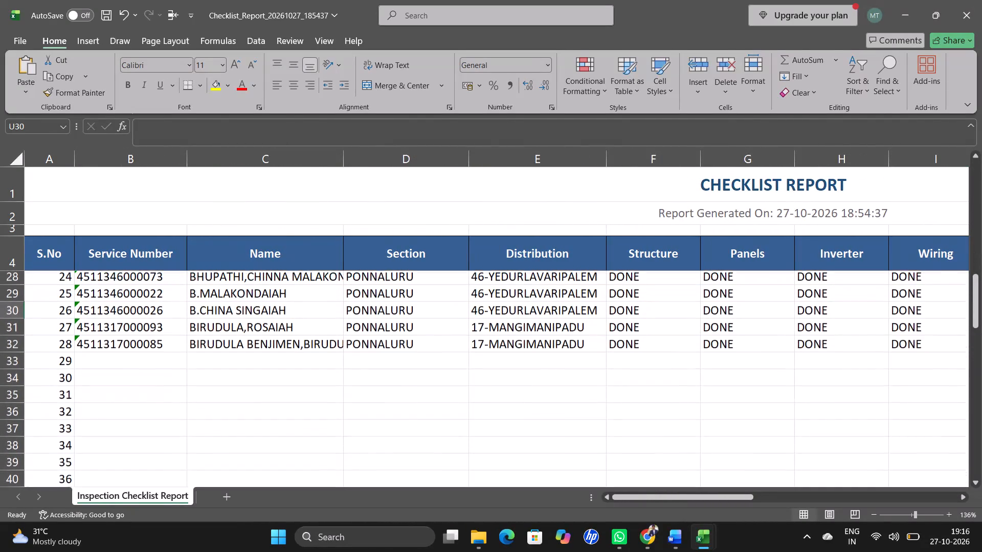
pyautogui.scroll(1, 324, 345)
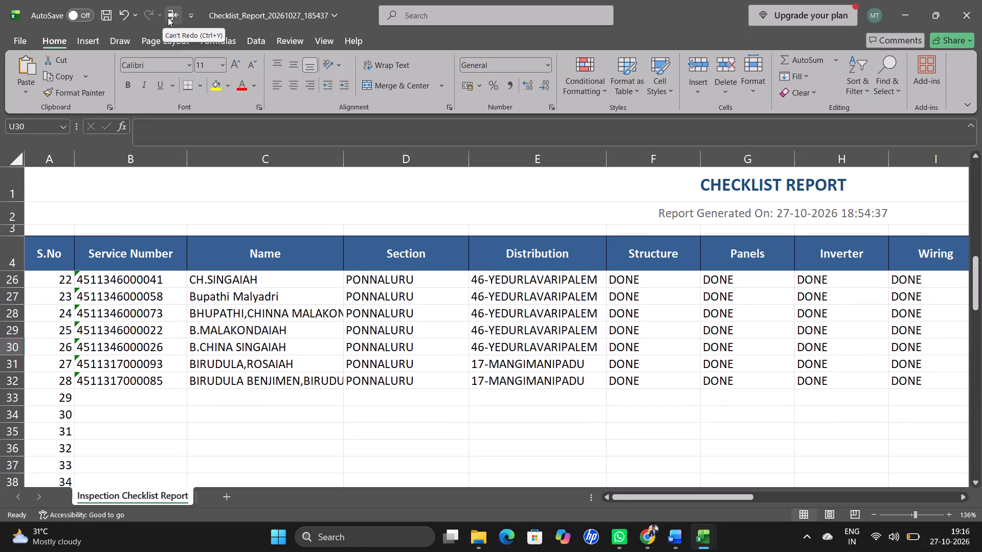
# Save the checklist report workbook.
pyautogui.hotkey('ctrl', 's')
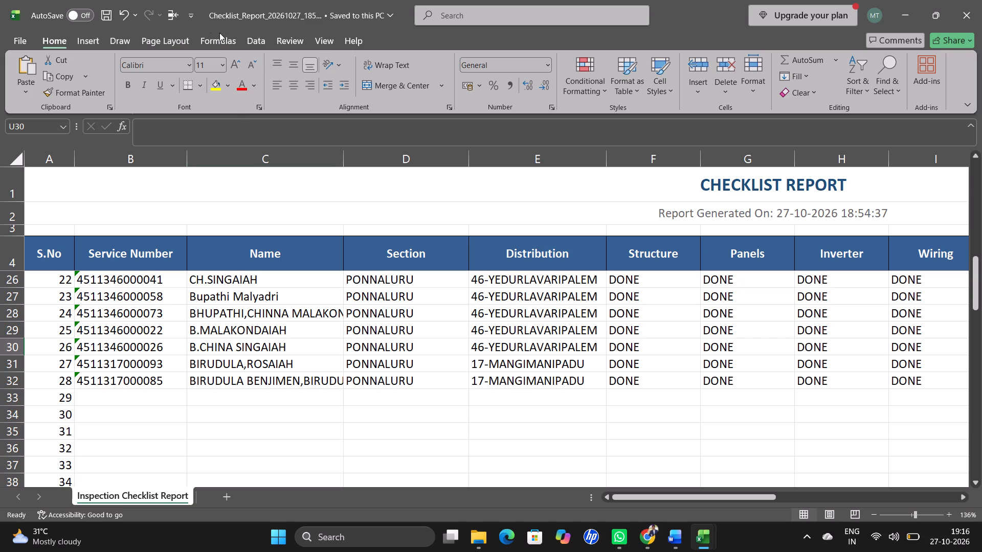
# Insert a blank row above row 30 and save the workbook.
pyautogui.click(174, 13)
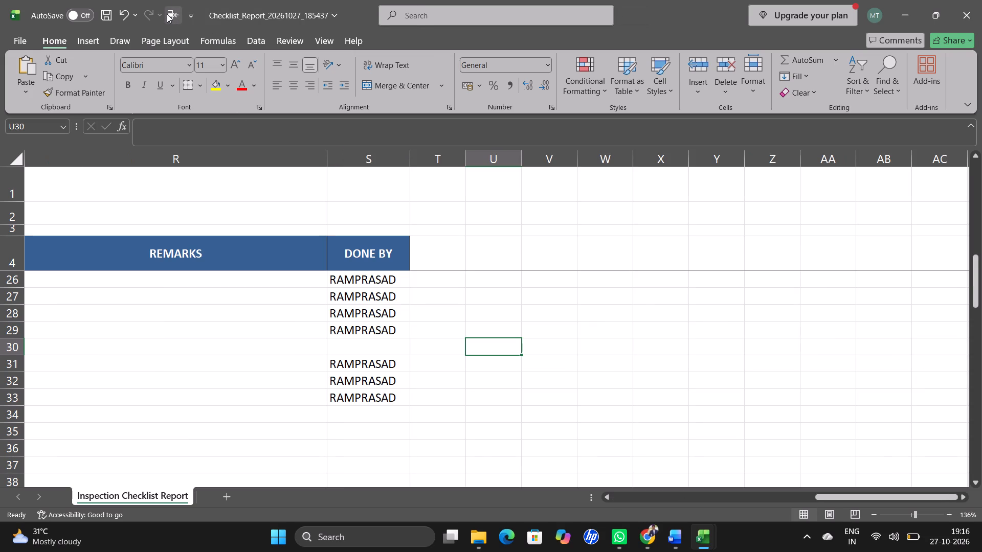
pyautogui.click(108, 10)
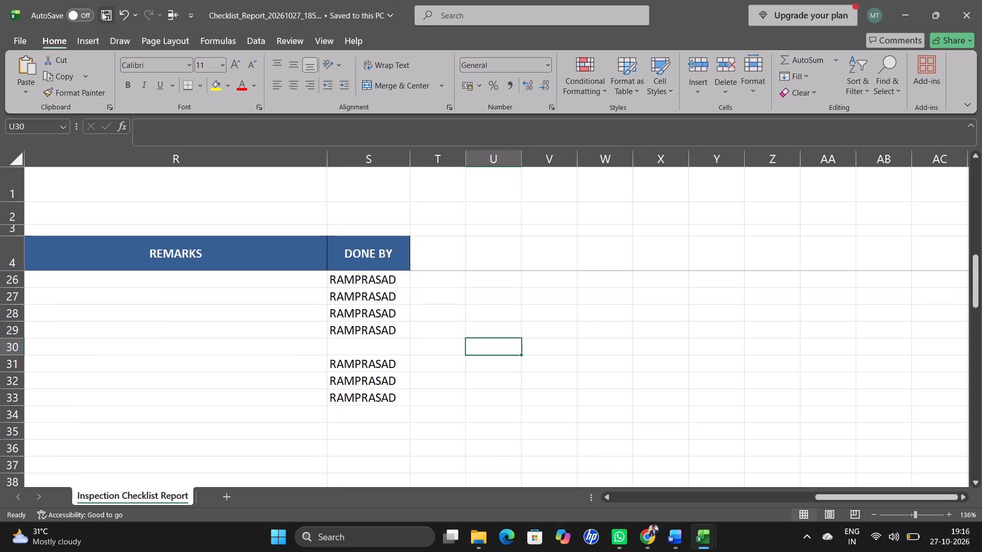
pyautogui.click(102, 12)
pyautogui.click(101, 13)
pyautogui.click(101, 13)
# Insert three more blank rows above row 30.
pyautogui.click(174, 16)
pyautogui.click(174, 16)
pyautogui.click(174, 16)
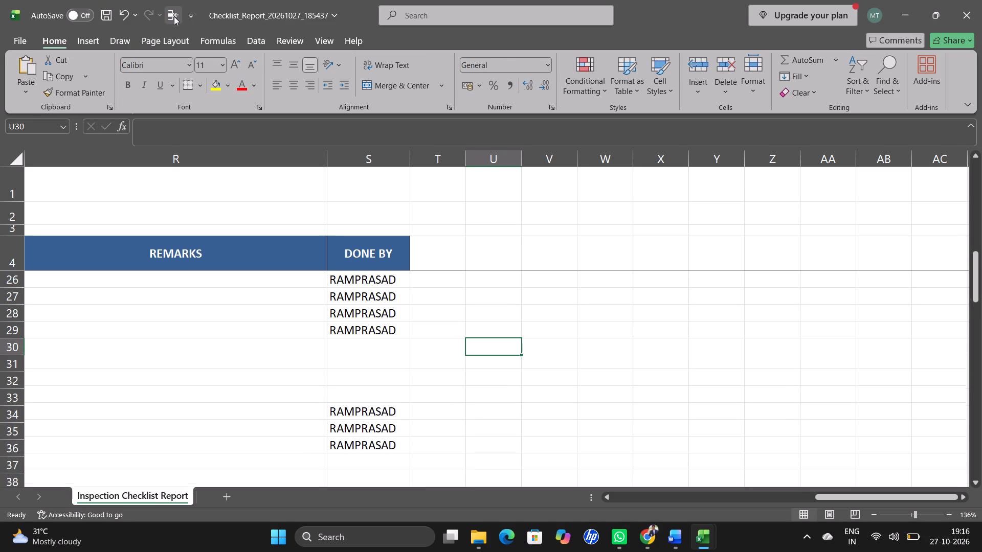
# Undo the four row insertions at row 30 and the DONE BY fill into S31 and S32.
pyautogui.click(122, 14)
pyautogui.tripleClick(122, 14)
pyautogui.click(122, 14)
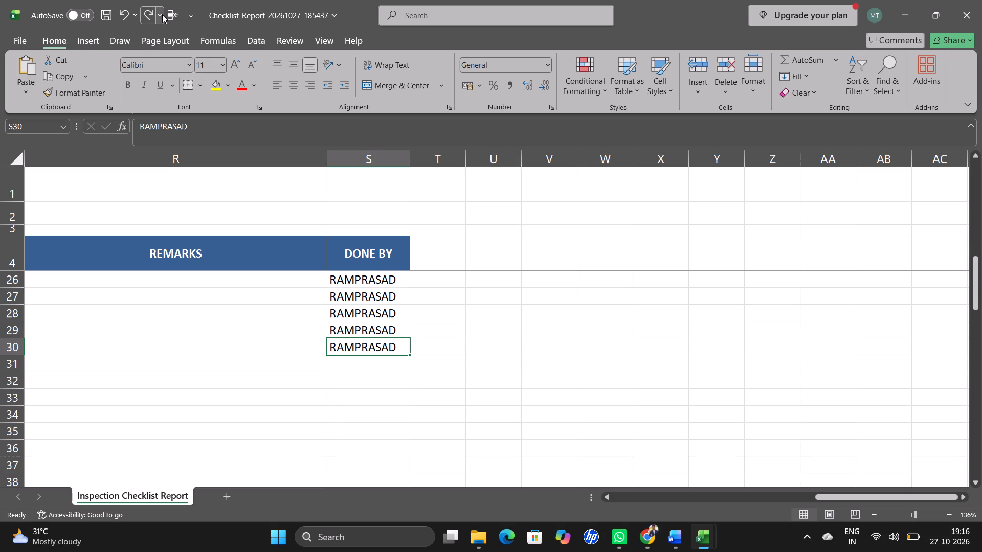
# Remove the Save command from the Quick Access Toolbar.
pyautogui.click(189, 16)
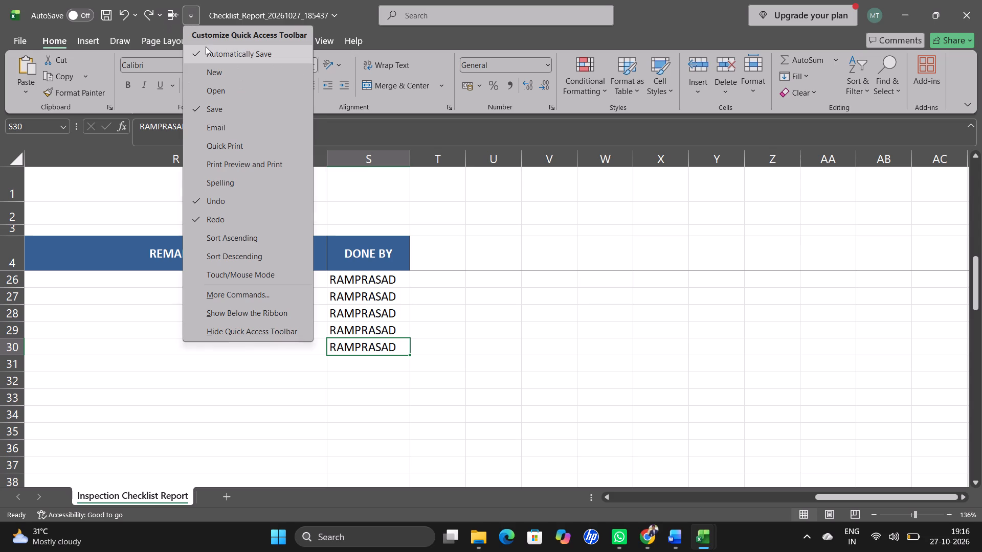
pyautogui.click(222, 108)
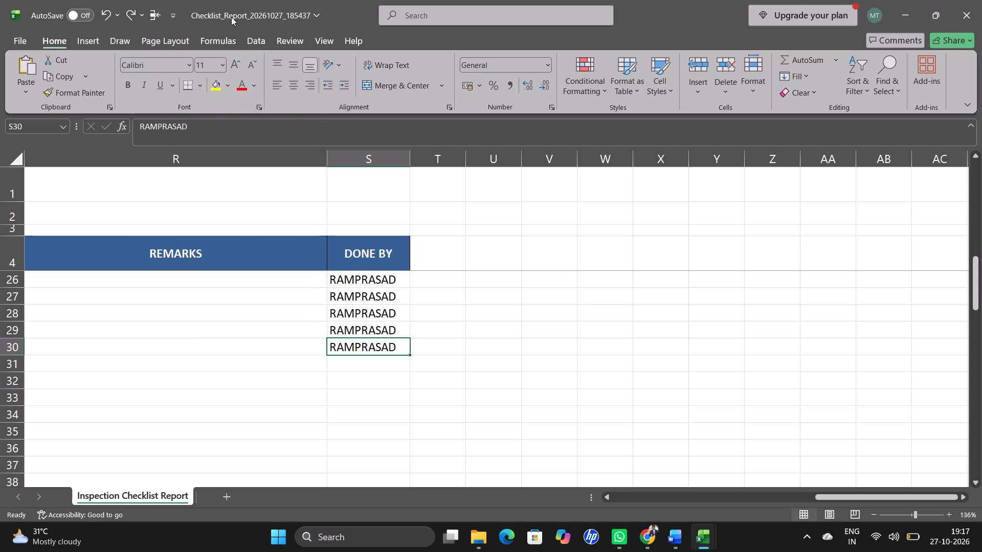
# Open the workbook's file name and location details.
pyautogui.click(319, 16)
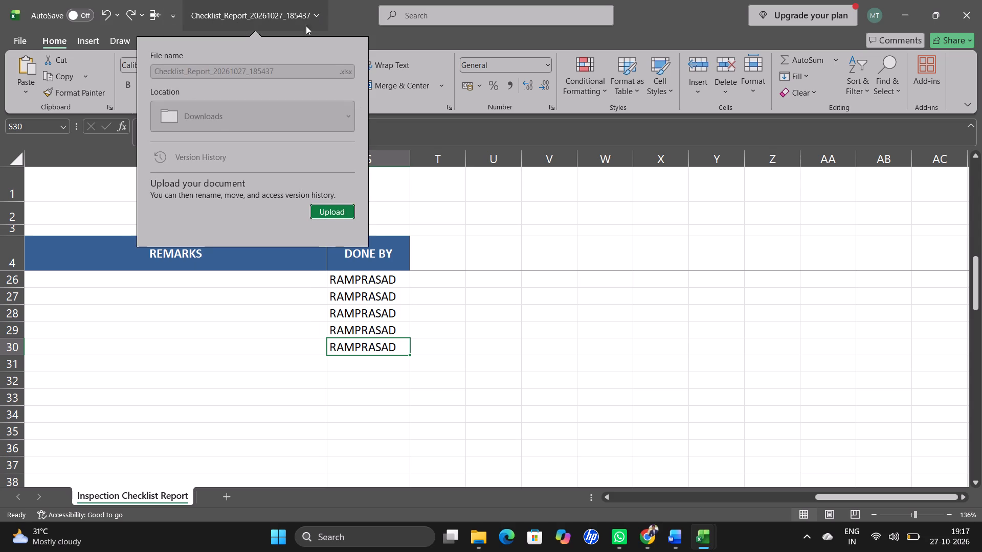
pyautogui.click(288, 67)
# Add the Save command back to the Quick Access Toolbar and save the workbook with it.
pyautogui.click(169, 12)
pyautogui.doubleClick(202, 105)
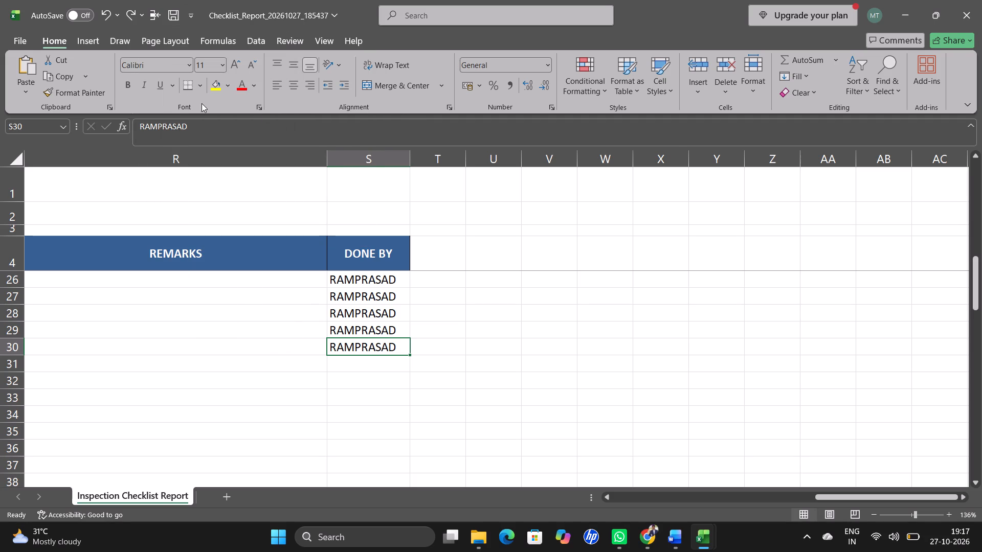
pyautogui.click(175, 12)
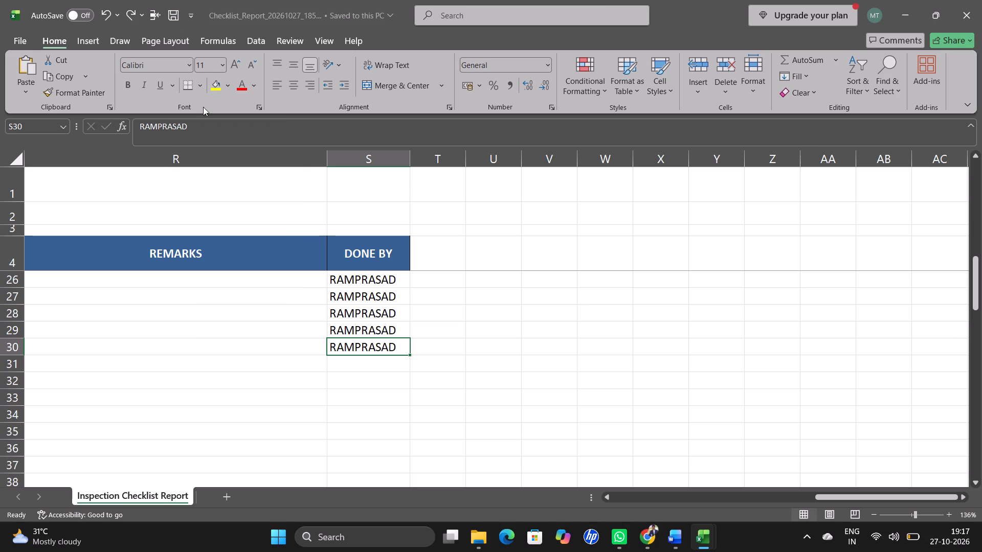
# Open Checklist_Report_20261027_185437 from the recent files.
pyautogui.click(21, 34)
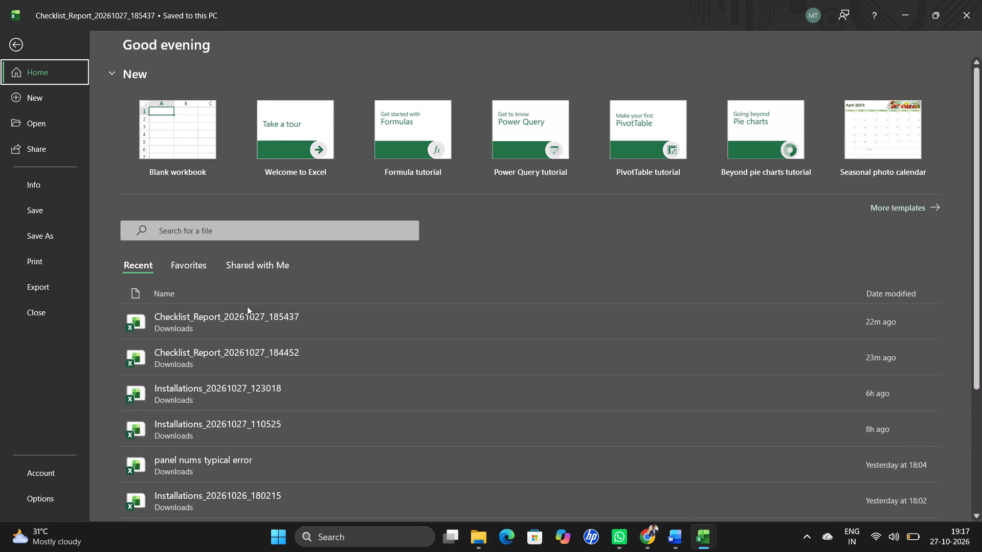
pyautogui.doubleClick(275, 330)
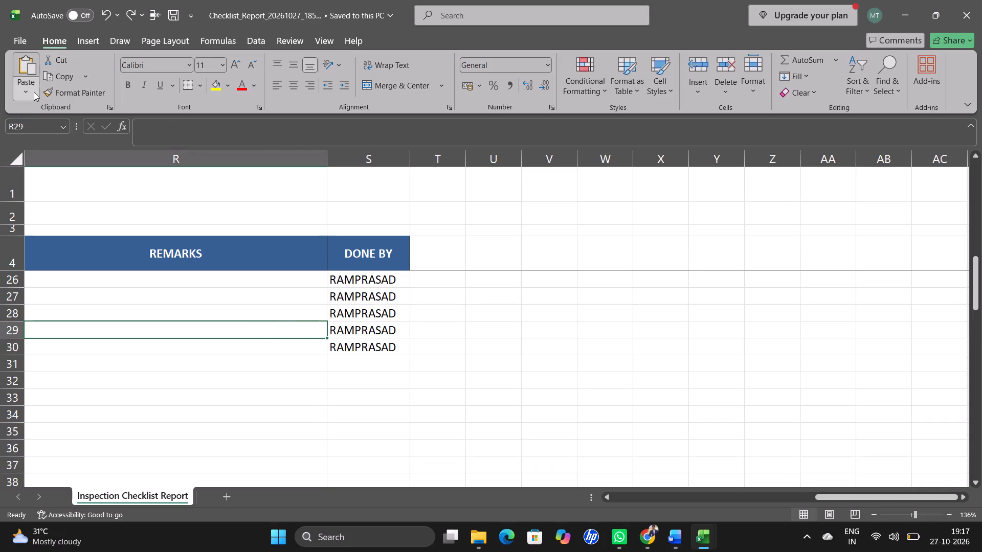
# Share Checklist_Report_20261027_185437 from the recent files by uploading it to OneDrive - Personal, and close the Share dialog.
pyautogui.click(18, 41)
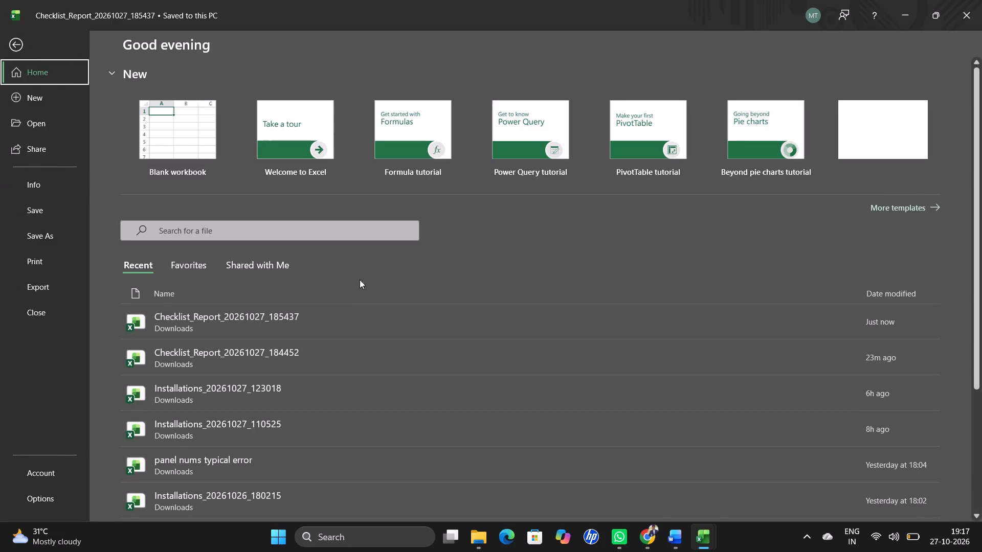
pyautogui.rightClick(330, 318)
pyautogui.click(378, 347)
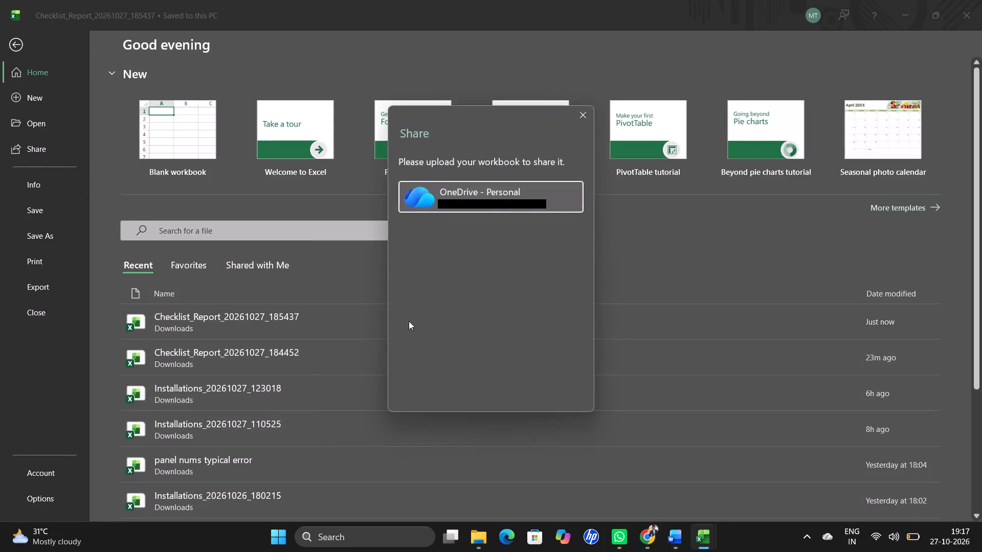
pyautogui.click(505, 198)
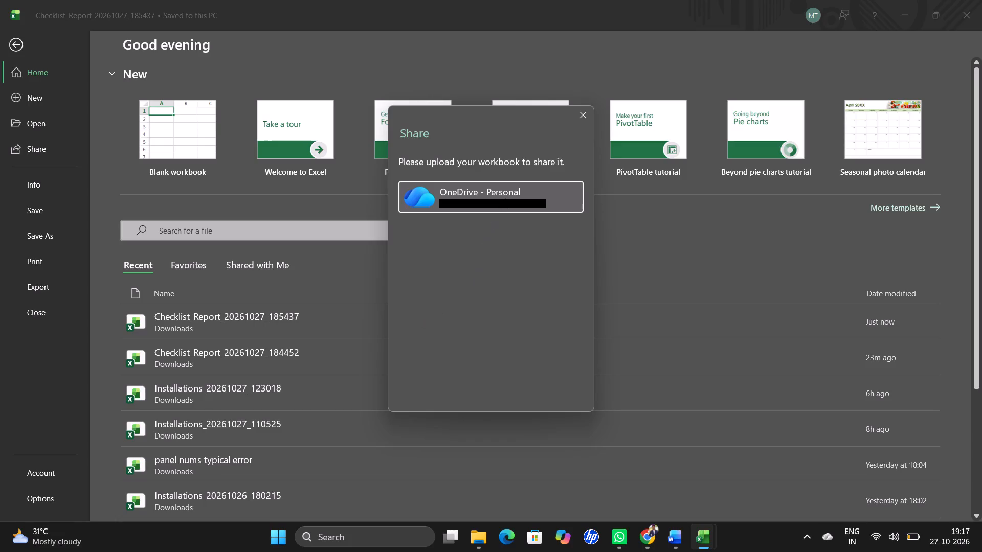
pyautogui.click(505, 198)
pyautogui.doubleClick(517, 191)
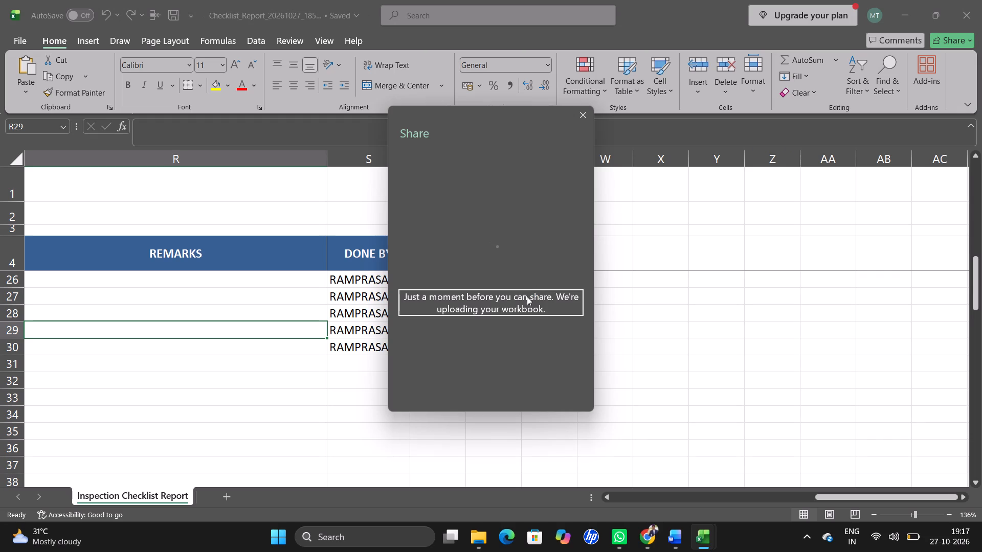
pyautogui.click(583, 110)
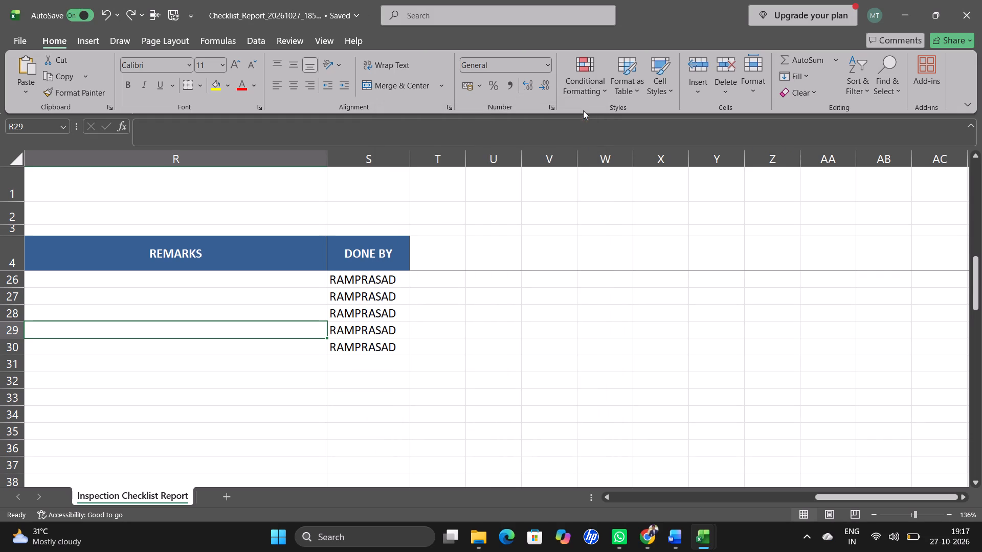
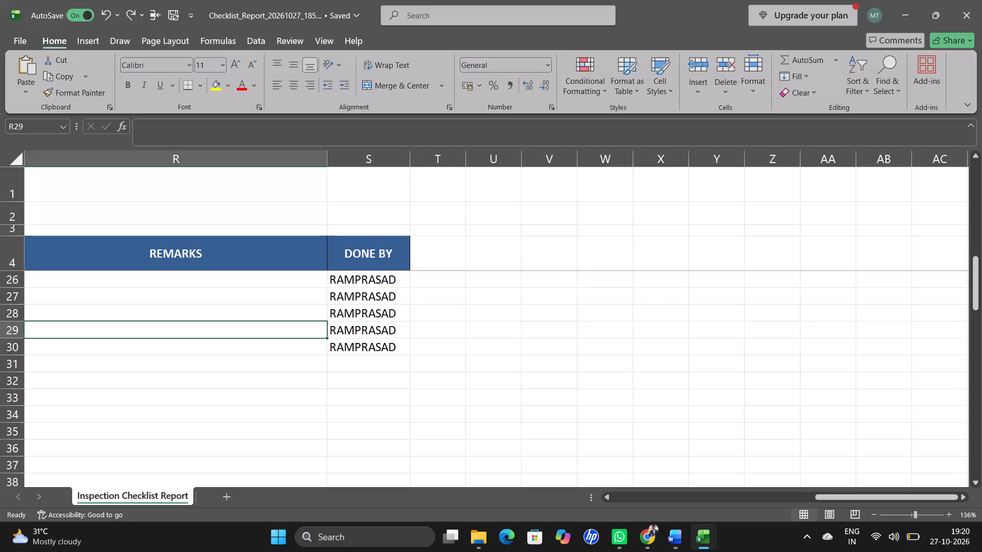
# Look over the whole checklist report, from the S.No column to the REMARKS and DONE BY columns.
pyautogui.scroll(5, 317, 398)
pyautogui.hscroll(3, 317, 398)
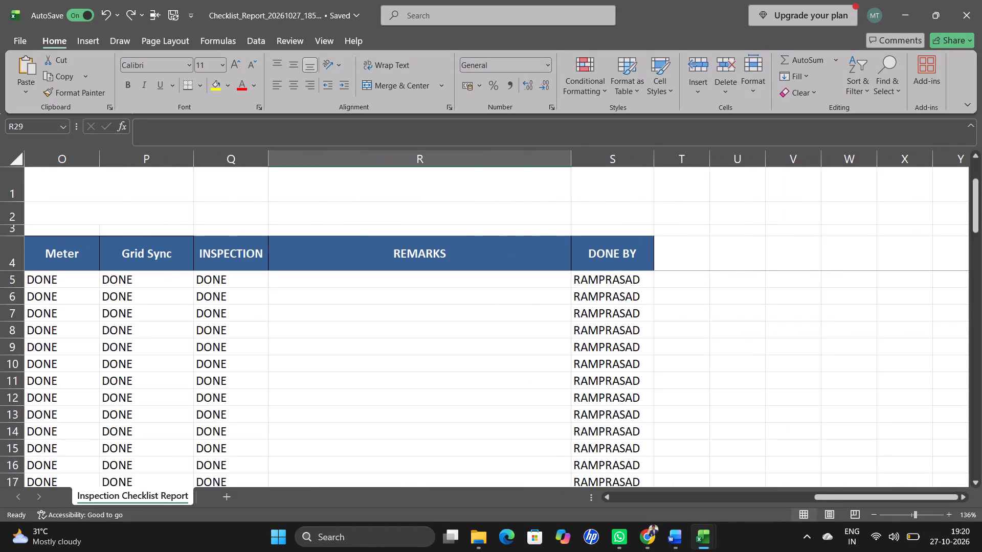
pyautogui.hscroll(3, 317, 398)
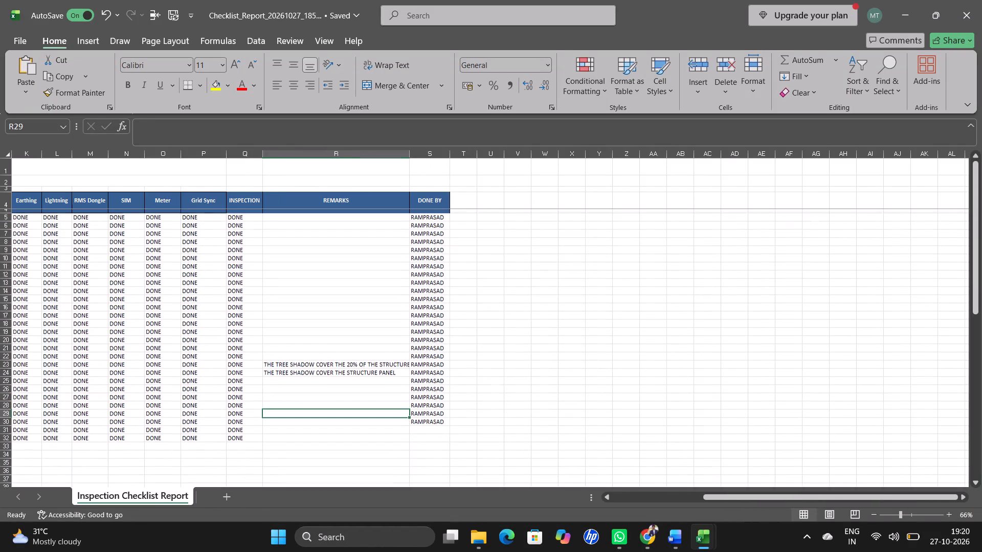
pyautogui.hscroll(6, 382, 394)
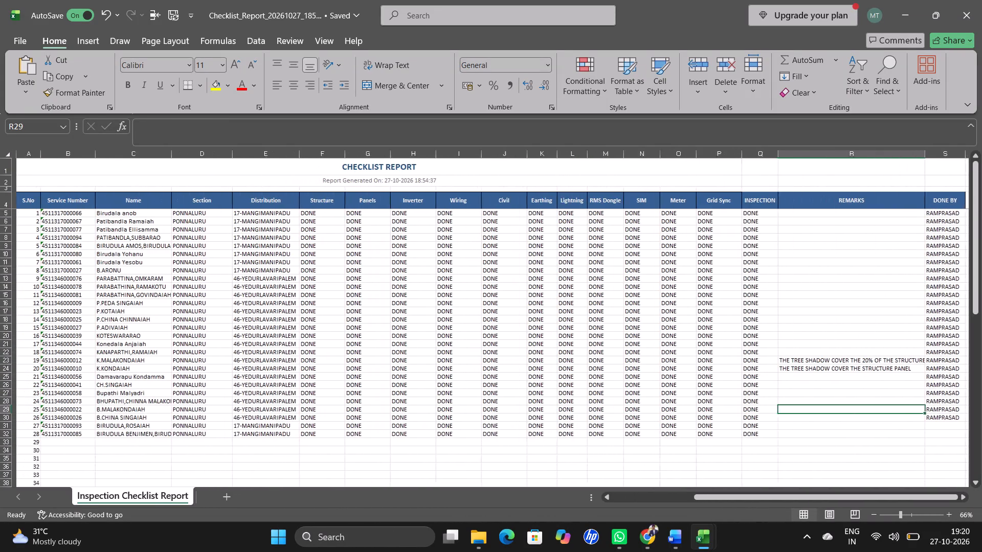
pyautogui.hscroll(3, 382, 394)
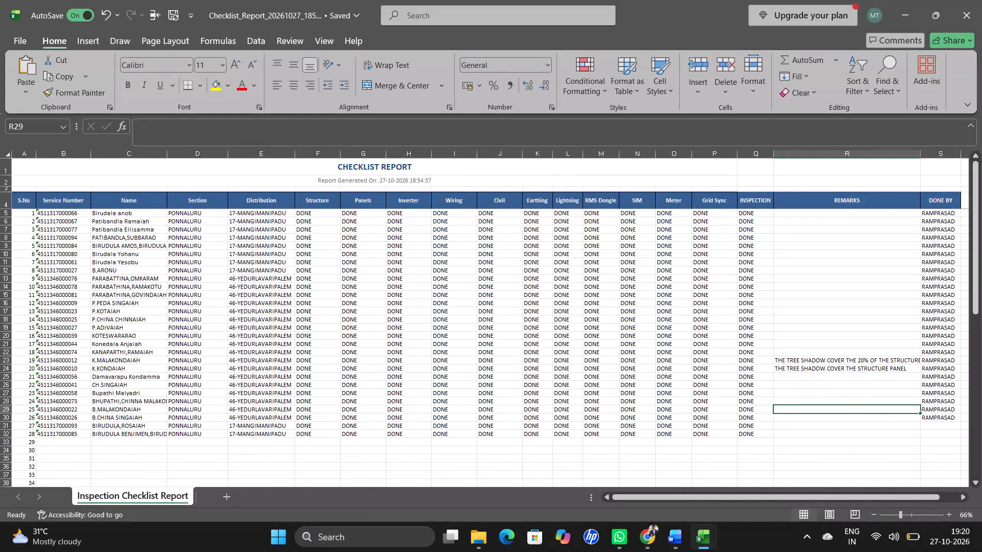
pyautogui.click(166, 10)
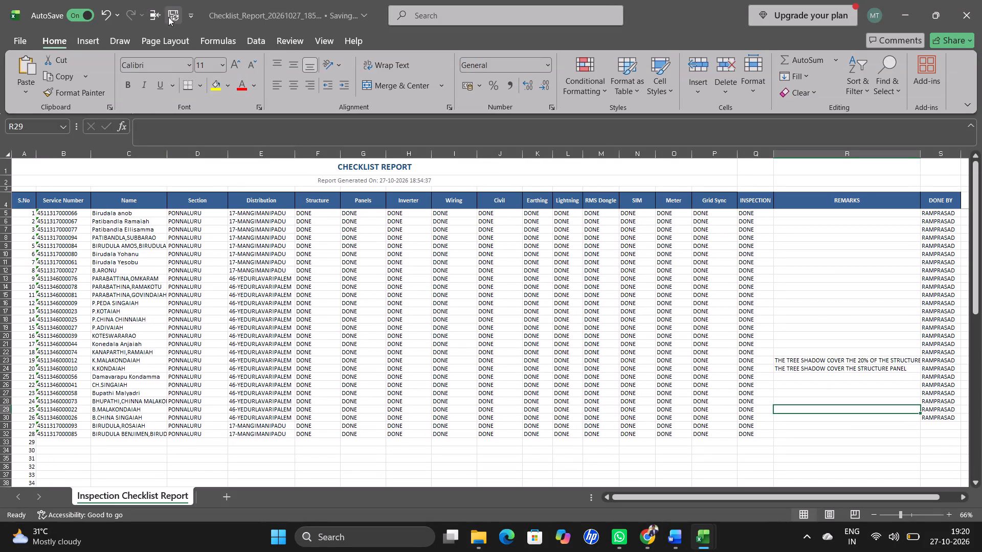
# Rename the workbook file as VI POWER INSPECTION LIST.
pyautogui.click(355, 15)
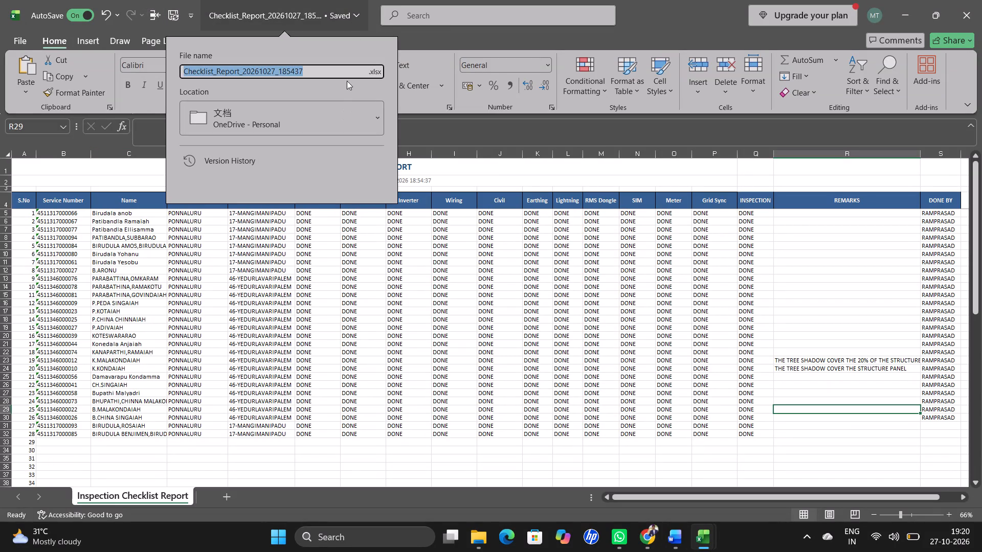
pyautogui.click(333, 66)
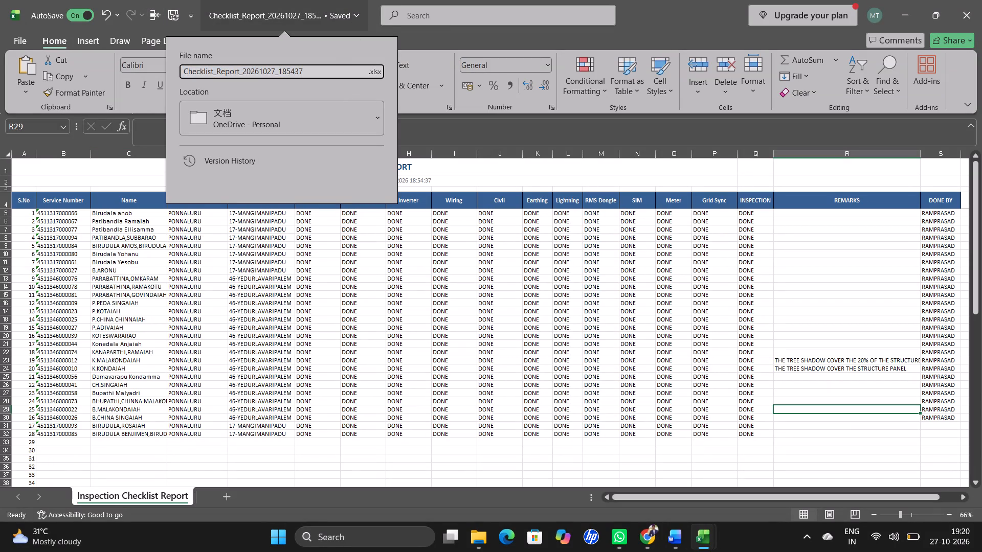
pyautogui.press('BackSpace')
pyautogui.press('BackSpace')
pyautogui.press('BackSpace')
pyautogui.press('BackSpace')
pyautogui.press('BackSpace')
pyautogui.press('BackSpace')
pyautogui.press('BackSpace')
pyautogui.press('BackSpace')
pyautogui.press('BackSpace')
pyautogui.press('BackSpace')
pyautogui.press('BackSpace')
pyautogui.press('BackSpace')
pyautogui.press('BackSpace')
pyautogui.press('BackSpace')
pyautogui.press('BackSpace')
pyautogui.press('BackSpace')
pyautogui.press('BackSpace')
pyautogui.press('BackSpace')
pyautogui.press('BackSpace')
pyautogui.press('BackSpace')
pyautogui.press('BackSpace')
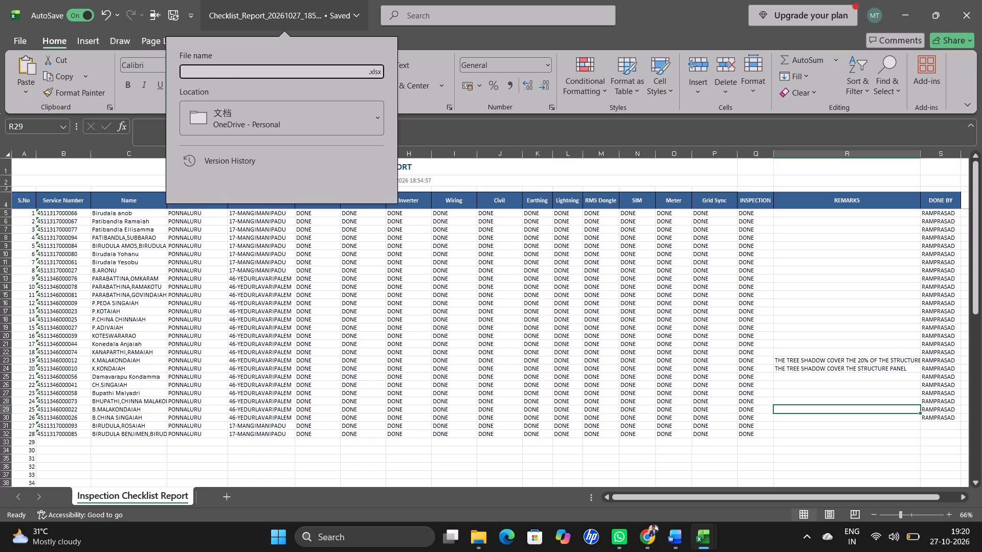
pyautogui.press('v')
pyautogui.write('I')
pyautogui.press('space')
pyautogui.write('POWER IN')
pyautogui.write('SPECTION')
pyautogui.press('space')
pyautogui.write('LIST')
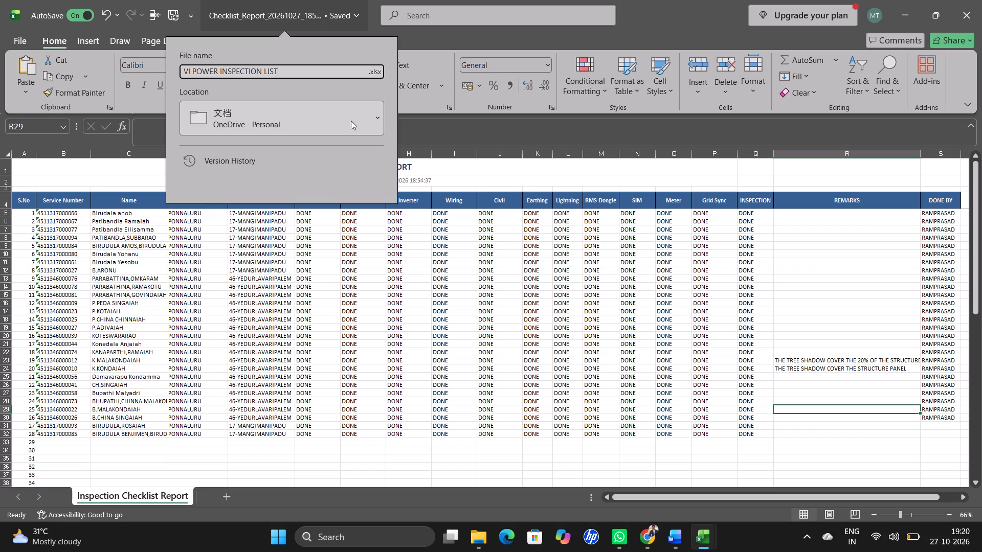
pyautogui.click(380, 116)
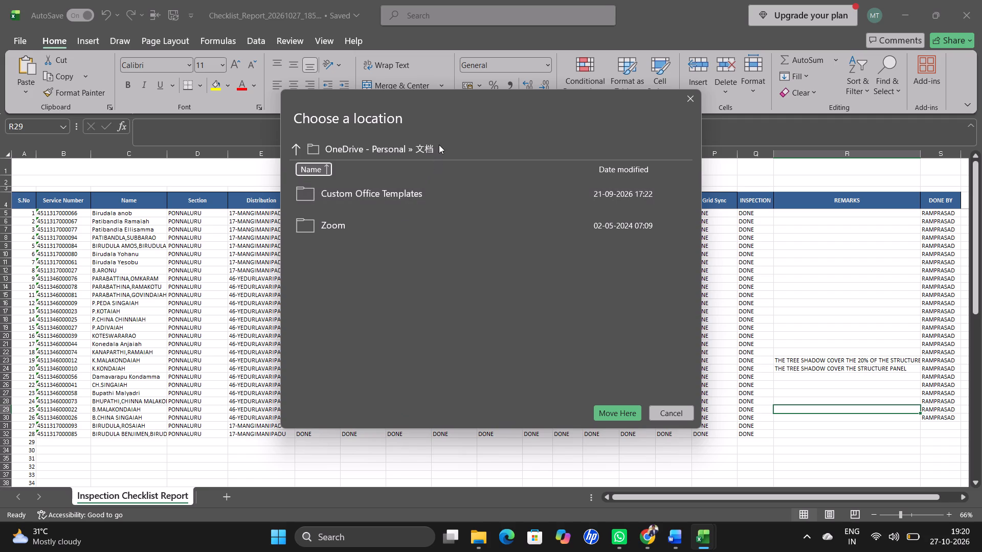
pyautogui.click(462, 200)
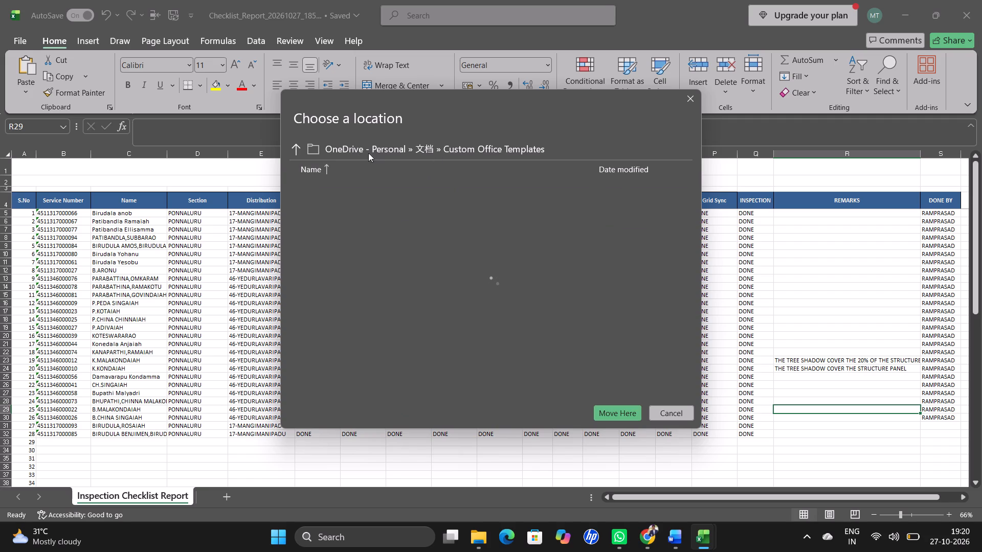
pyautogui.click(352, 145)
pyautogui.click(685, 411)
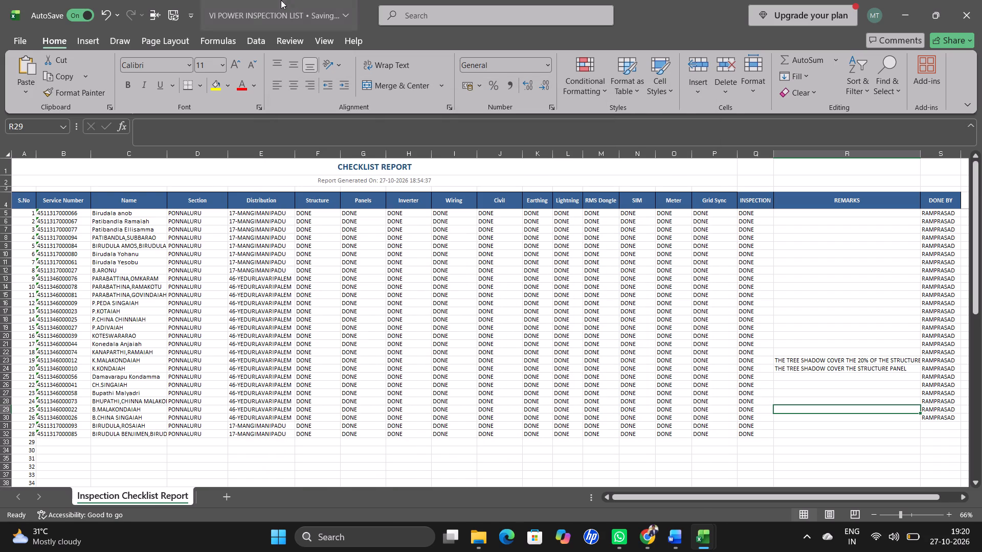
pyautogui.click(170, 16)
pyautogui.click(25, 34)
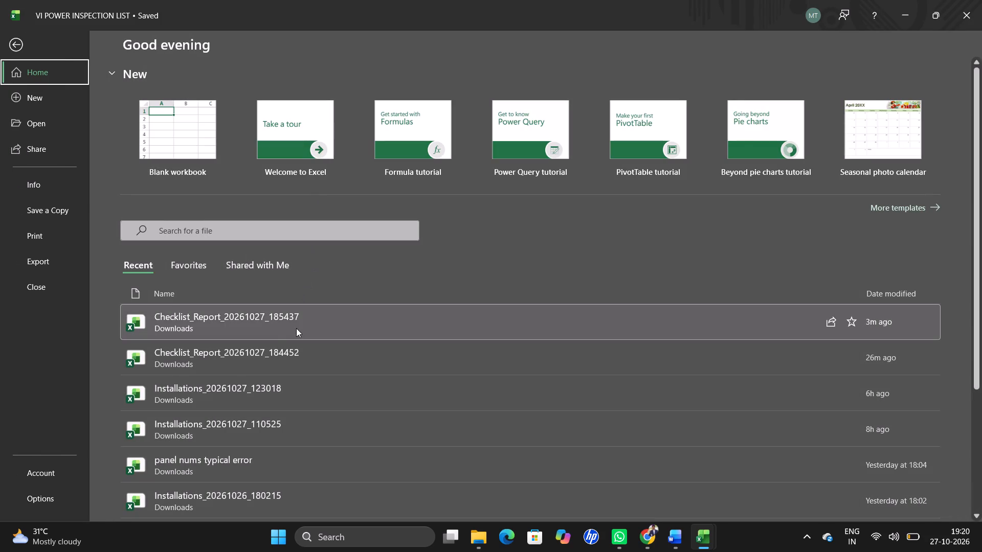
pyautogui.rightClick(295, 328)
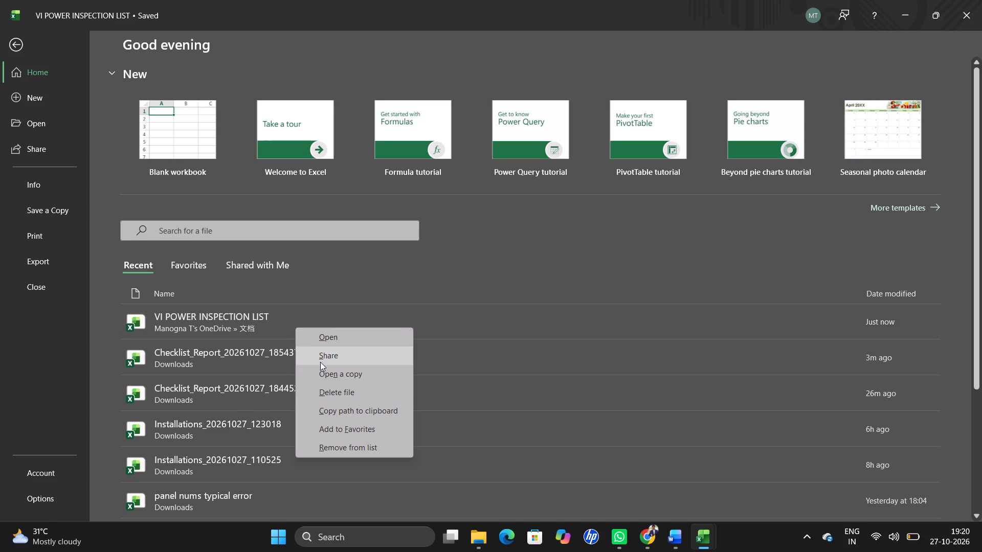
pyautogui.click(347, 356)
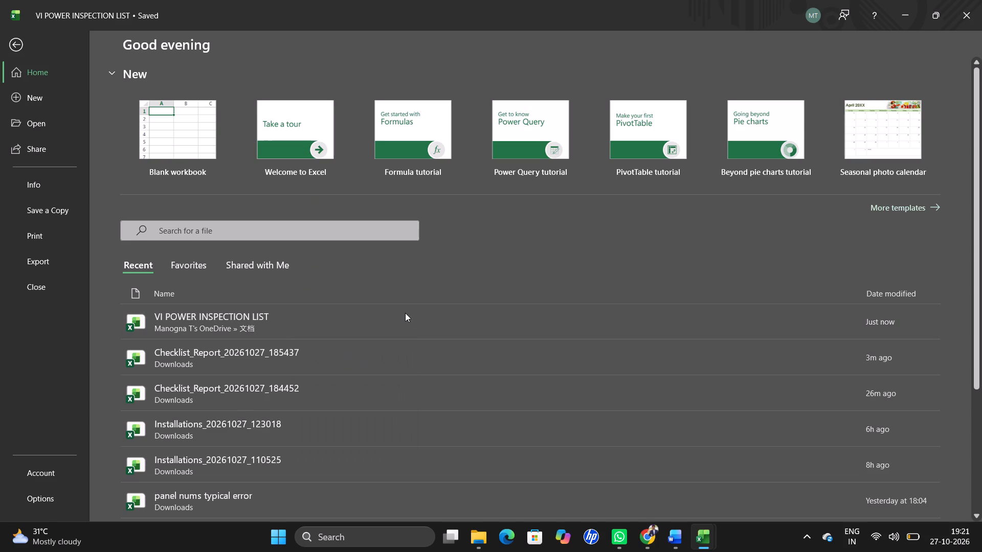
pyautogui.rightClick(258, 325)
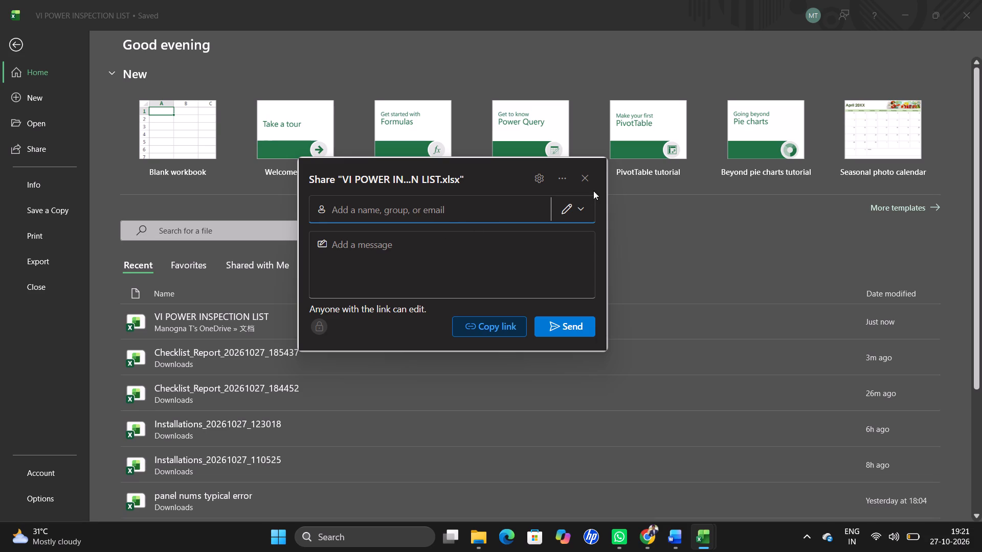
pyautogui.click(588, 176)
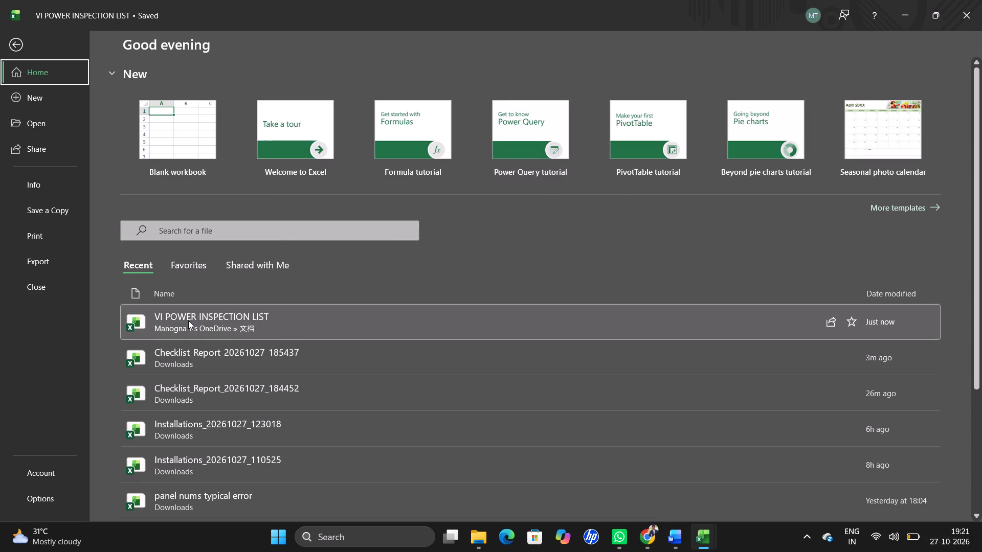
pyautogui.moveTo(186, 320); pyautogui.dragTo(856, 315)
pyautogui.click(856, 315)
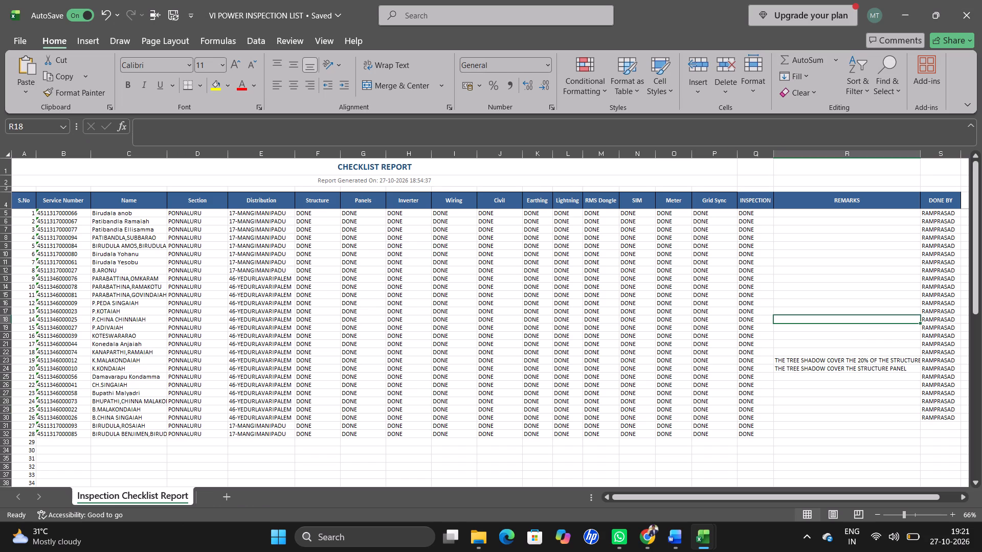
# Open the Share dialog for the VI POWER INSPECTION LIST workbook.
pyautogui.click(962, 36)
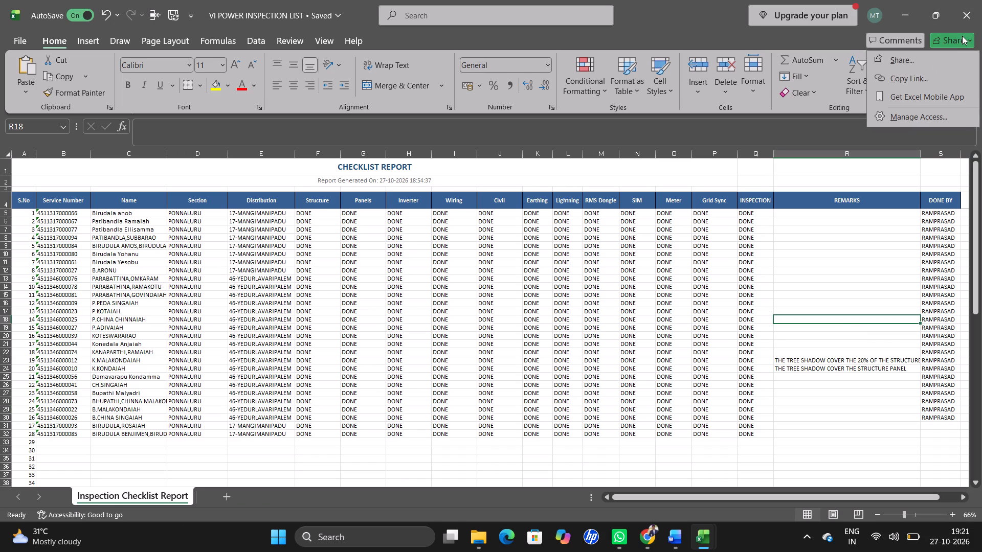
pyautogui.click(939, 57)
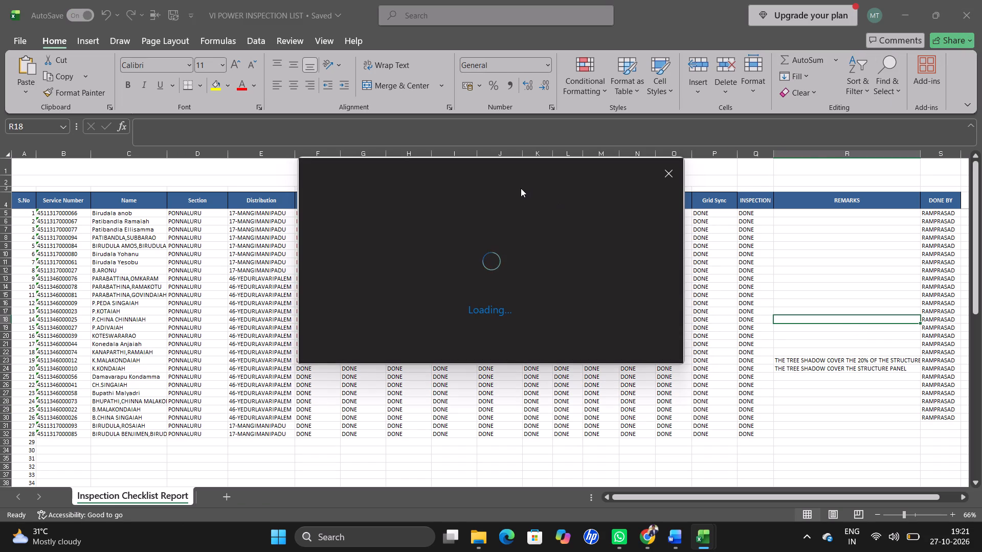
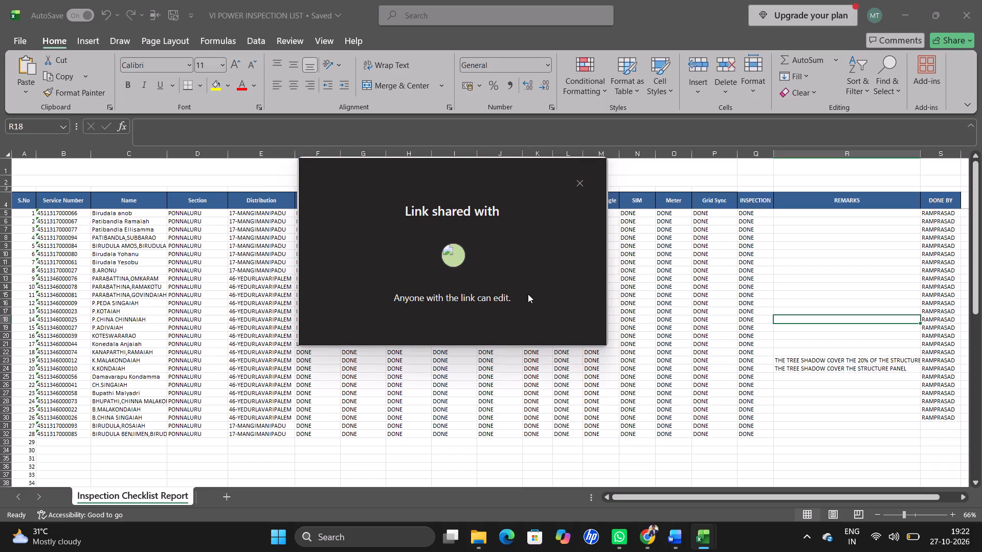
# From the file's Manage Access view, send the already filled-in recipient a link that lets anyone edit the workbook, and close the sharing dialog.
pyautogui.click(453, 261)
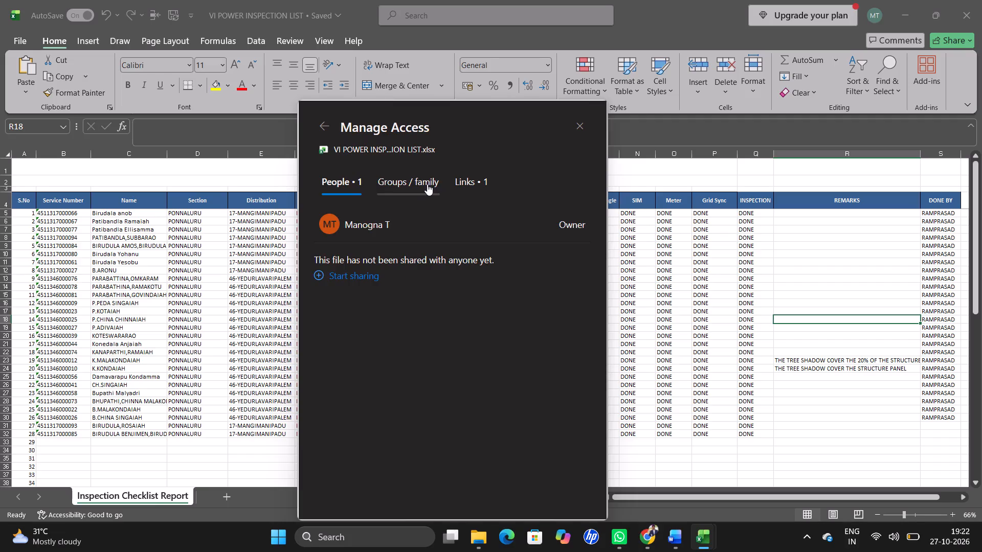
pyautogui.click(376, 273)
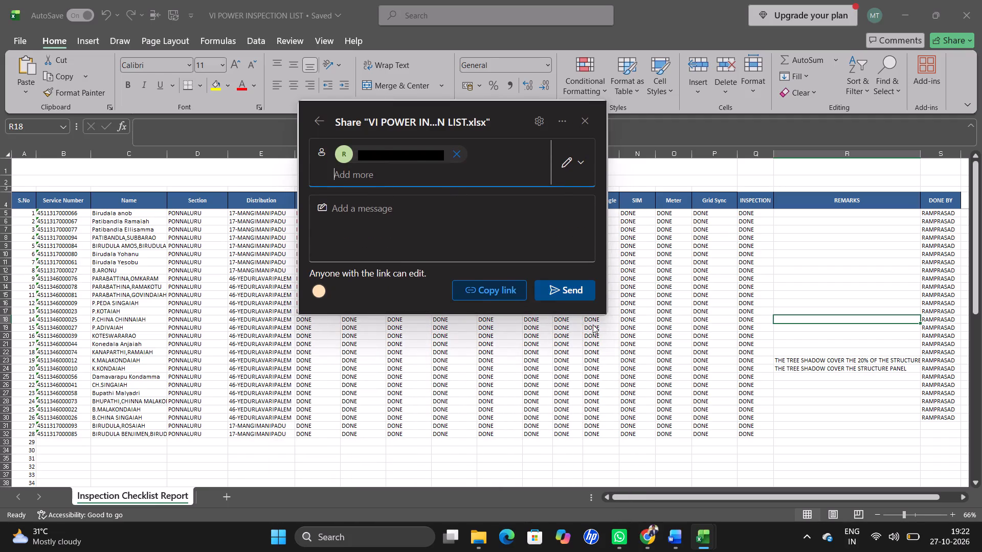
pyautogui.click(580, 290)
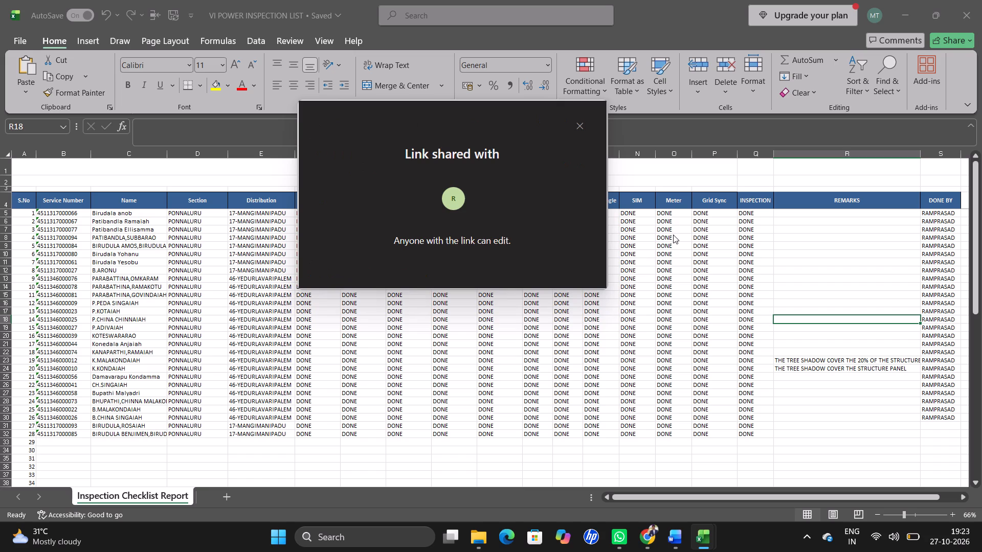
pyautogui.click(582, 131)
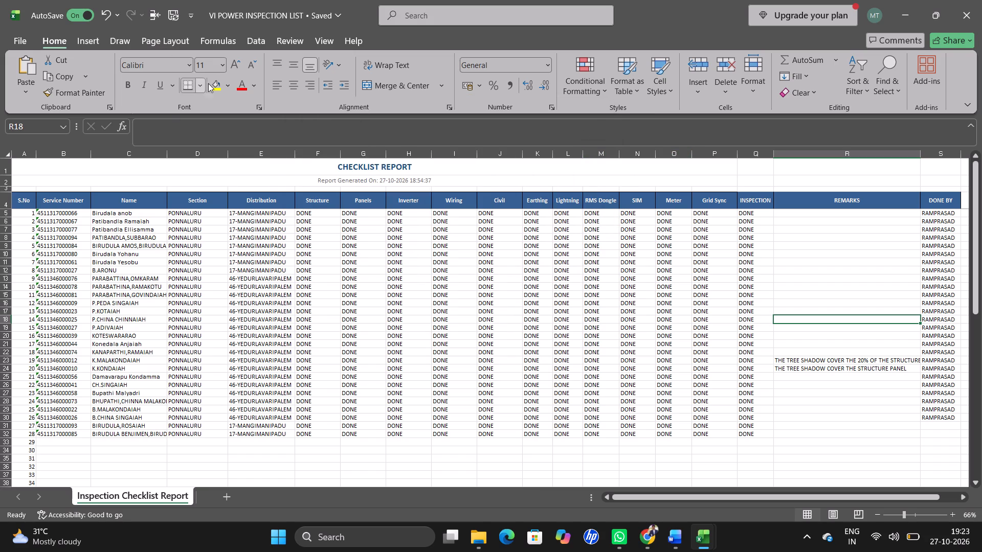
# Save the VI POWER INSPECTION LIST workbook.
pyautogui.doubleClick(174, 19)
pyautogui.click(249, 13)
# Move the VI POWER INSPECTION LIST workbook to the 文档 folder in OneDrive - Personal.
pyautogui.click(297, 115)
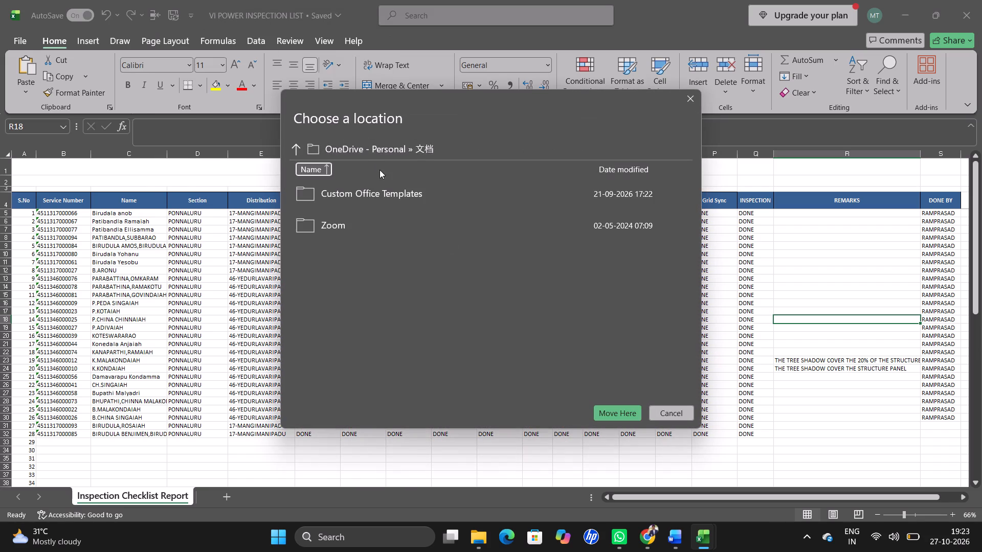
pyautogui.click(367, 146)
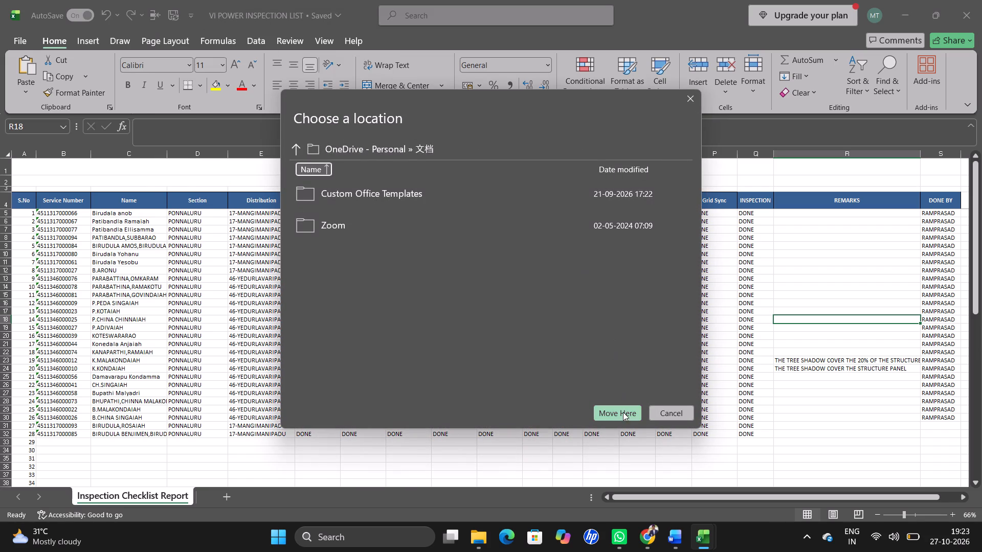
pyautogui.click(621, 418)
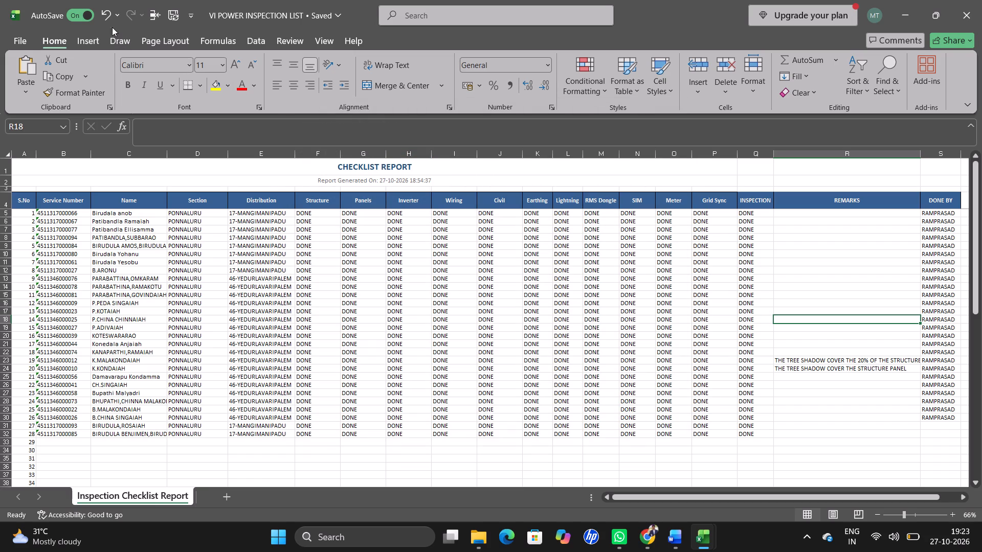
# Restore the maximized workbook window to its smaller floating size.
pyautogui.click(17, 11)
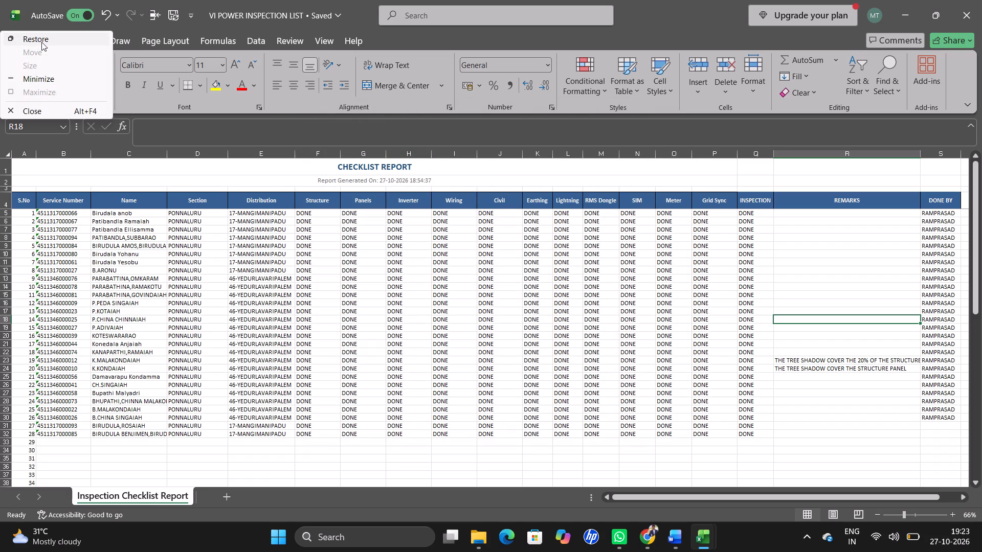
pyautogui.click(41, 38)
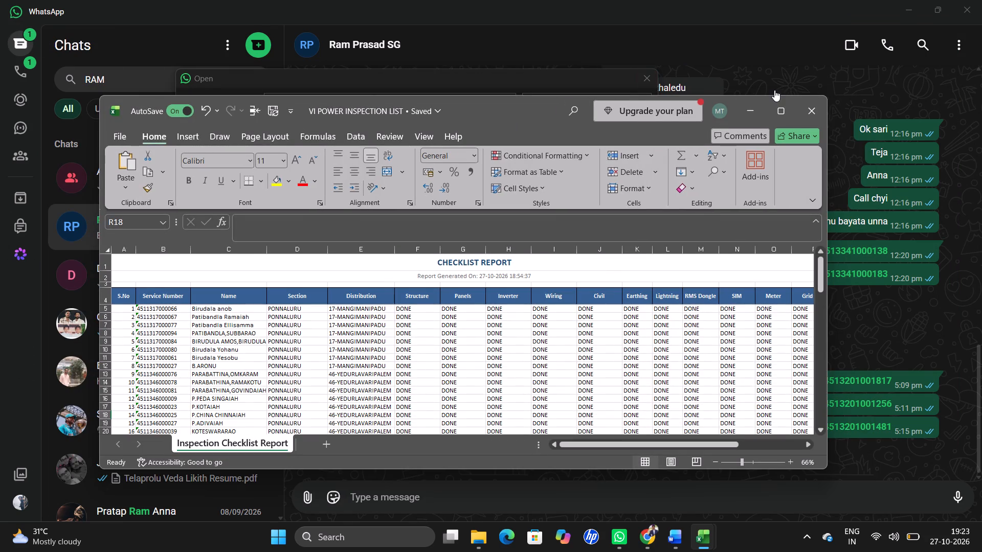
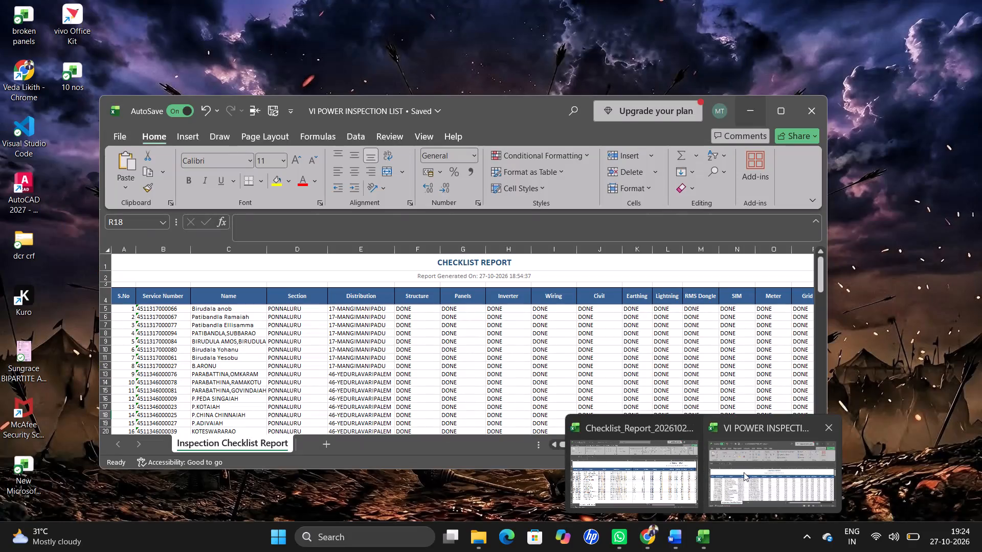
# Bring up the VI POWER INSPECTION LIST workbook in Excel, reopening it from the recent files, and maximize its window.
pyautogui.click(743, 476)
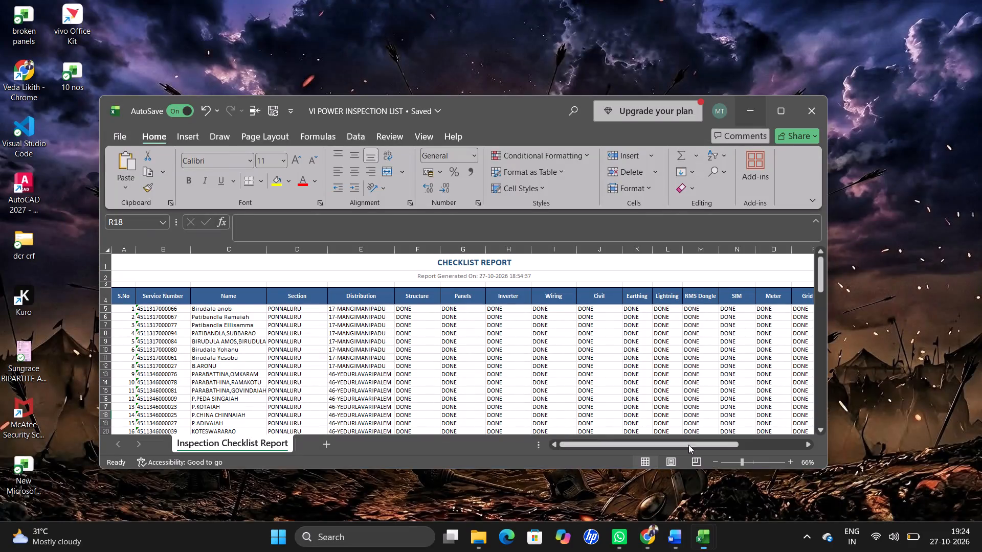
pyautogui.click(124, 135)
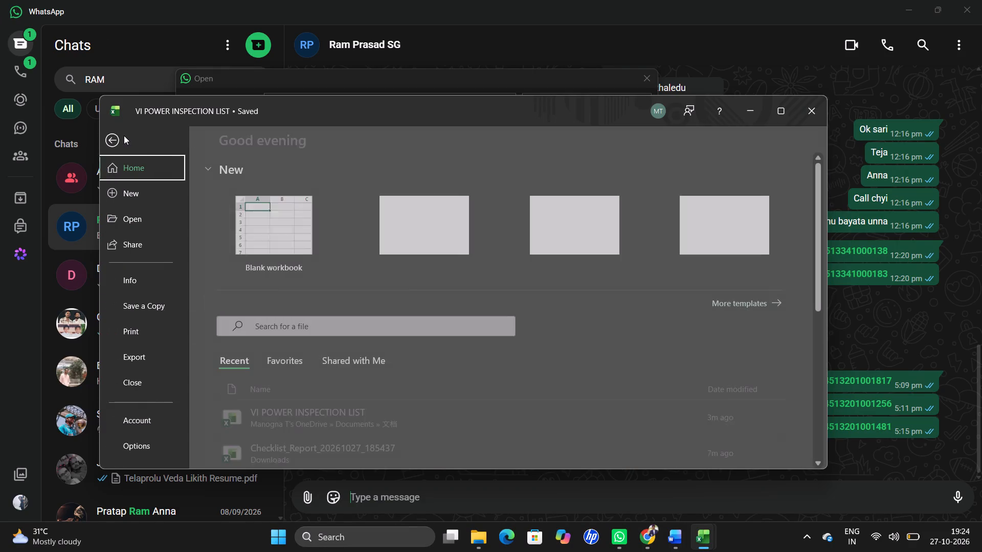
pyautogui.click(365, 422)
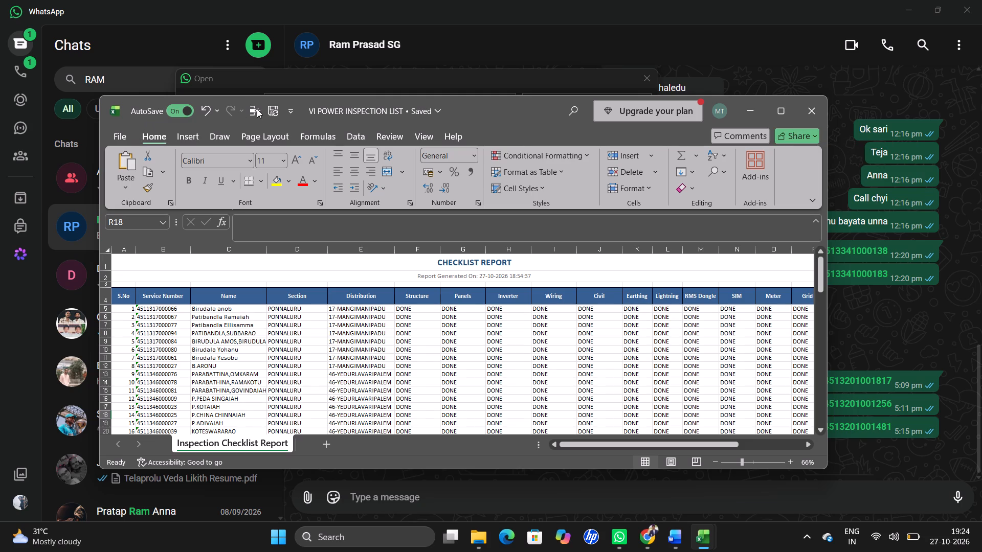
pyautogui.doubleClick(323, 108)
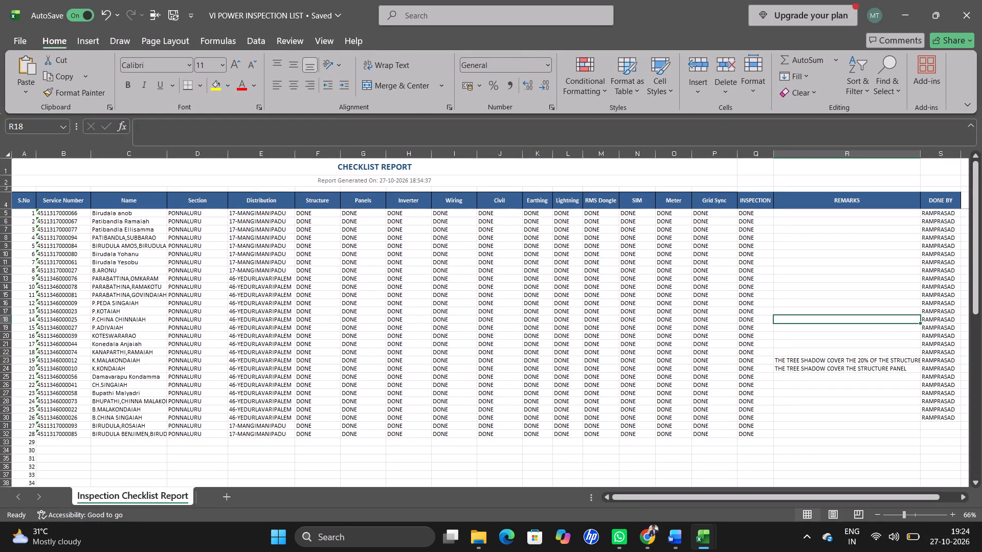
# Open the VI POWER INSPECTION LIST workbook's file details to check its name and save location.
pyautogui.click(300, 11)
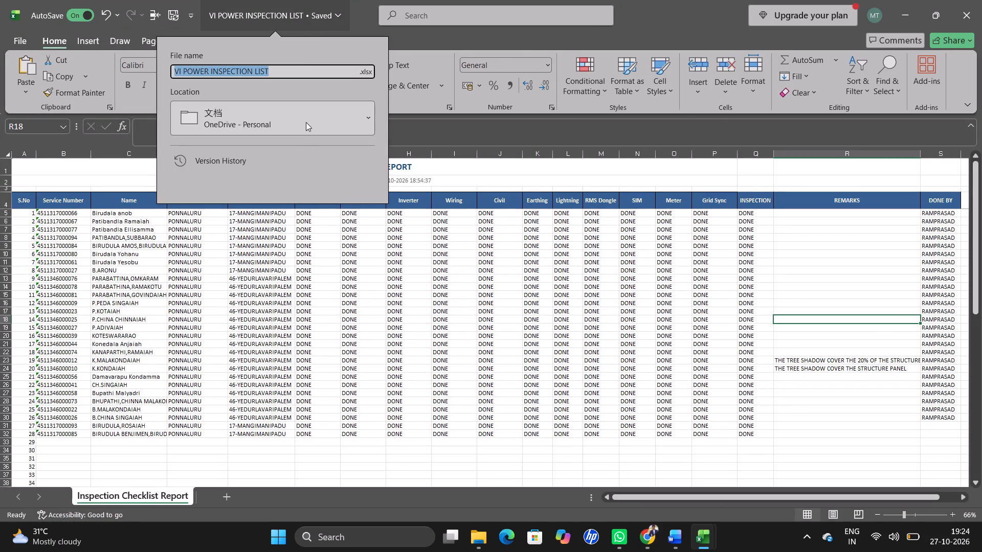
# Move the VI POWER INSPECTION LIST workbook into the Custom Office Templates folder inside 文档 on the personal OneDrive.
pyautogui.click(368, 118)
pyautogui.click(361, 195)
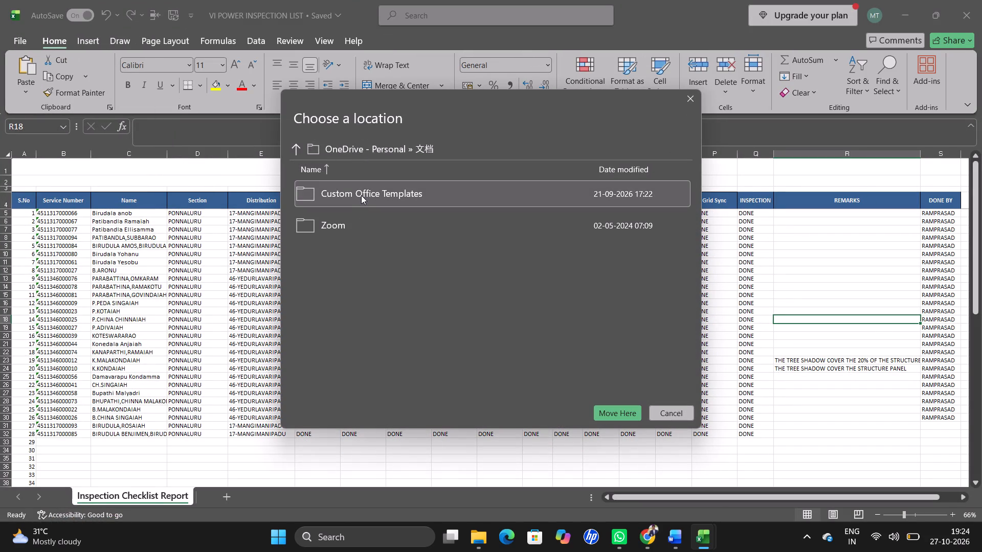
pyautogui.click(617, 412)
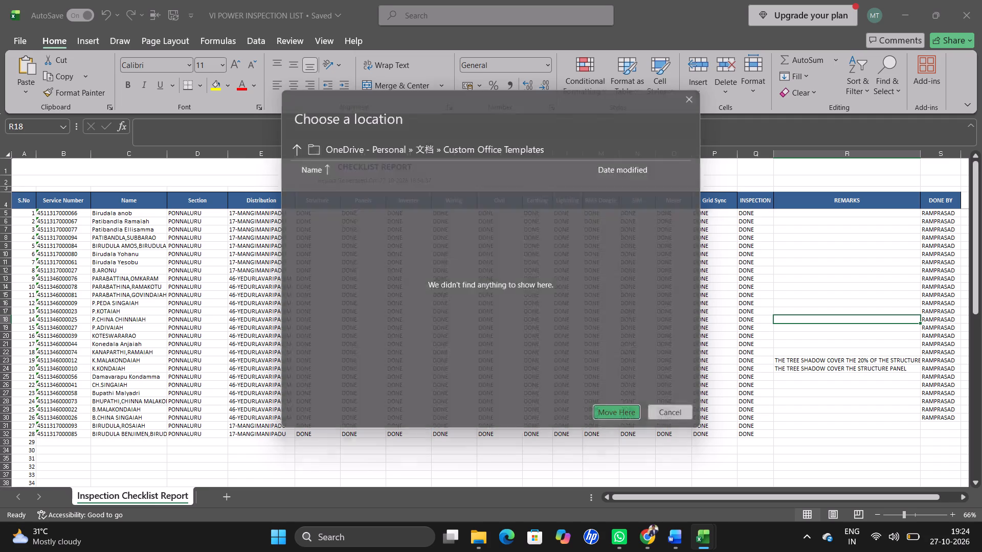
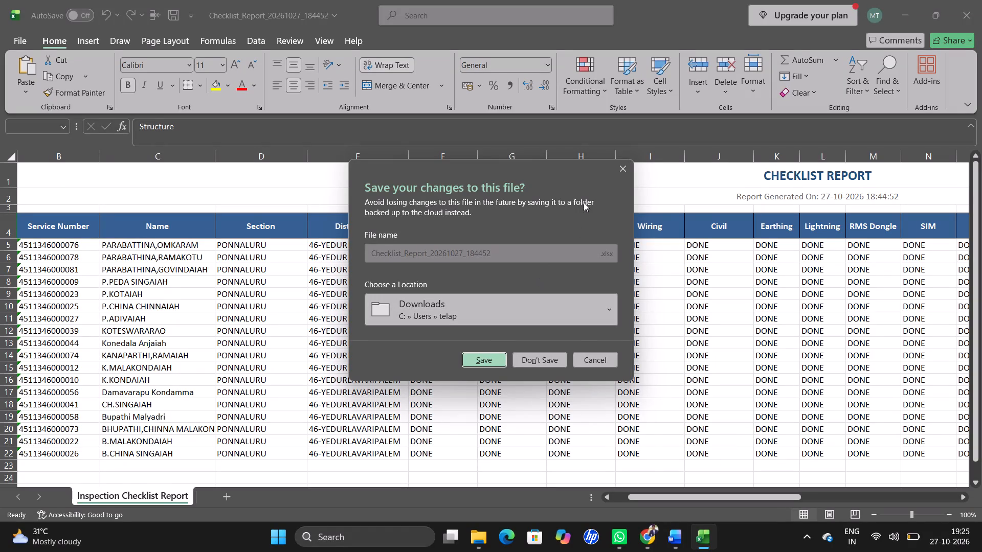
# Dismiss the save prompt for the Checklist_Report_20261027_184452 workbook and look across its checklist columns.
pyautogui.click(621, 168)
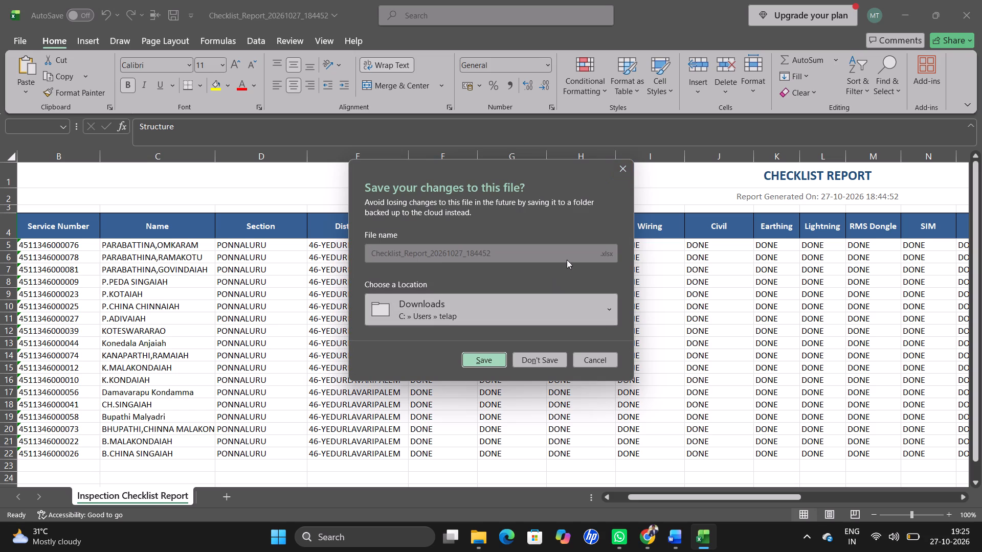
pyautogui.click(623, 164)
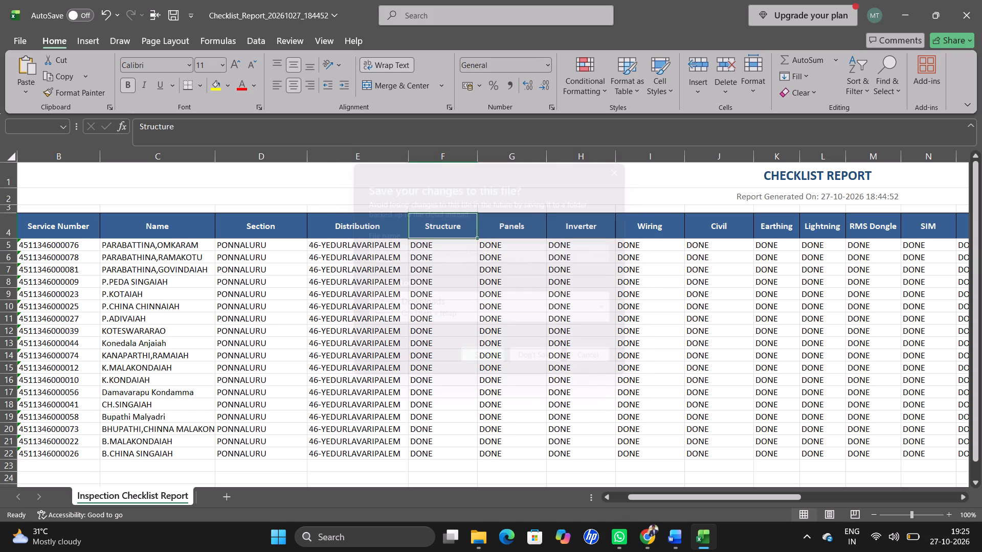
pyautogui.hscroll(-2, 671, 379)
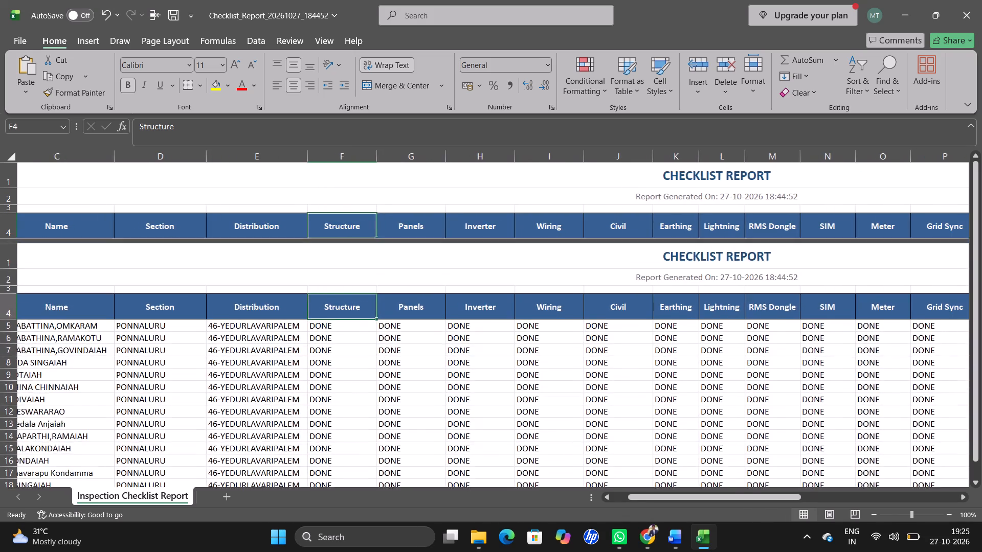
pyautogui.hscroll(-1, 671, 379)
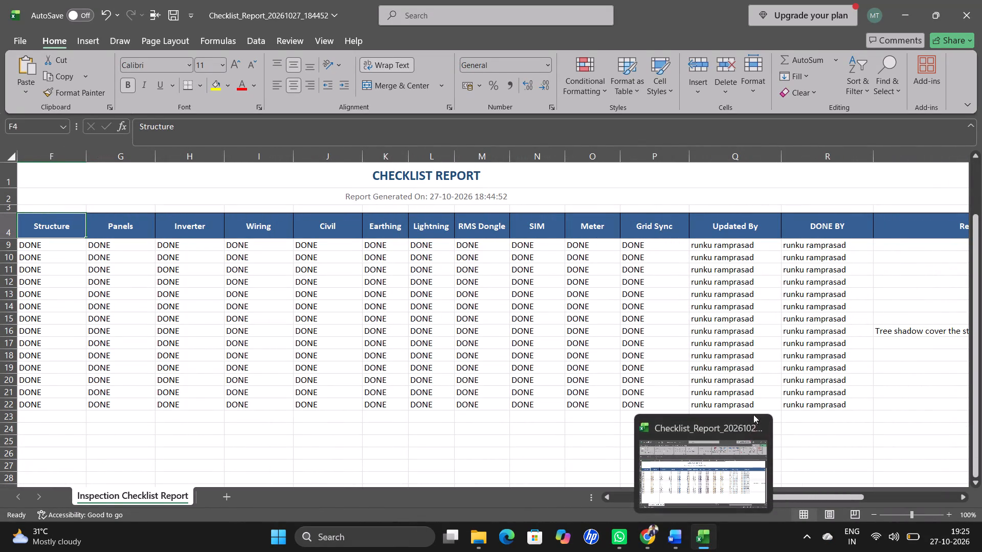
# Close the original Checklist_Report_20261027_184452 workbook.
pyautogui.click(756, 429)
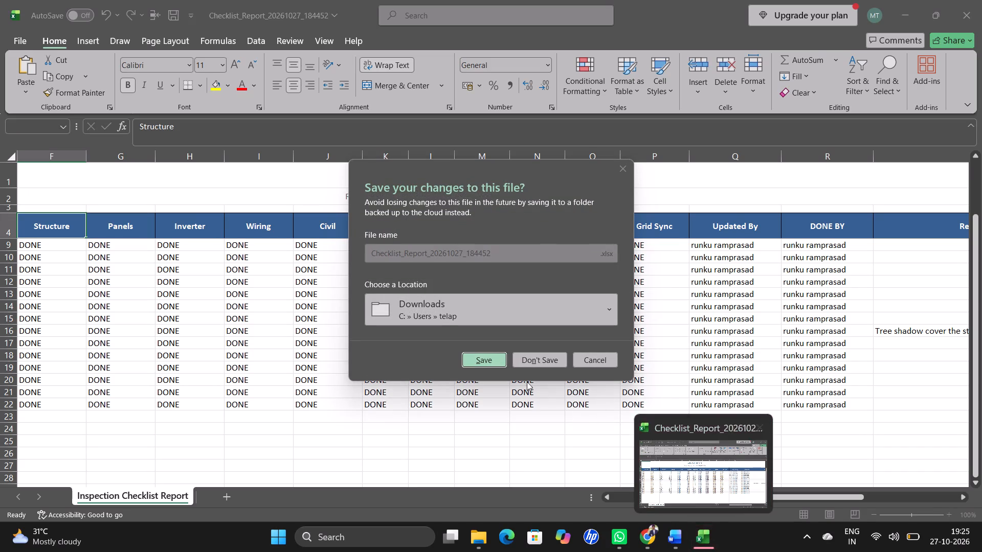